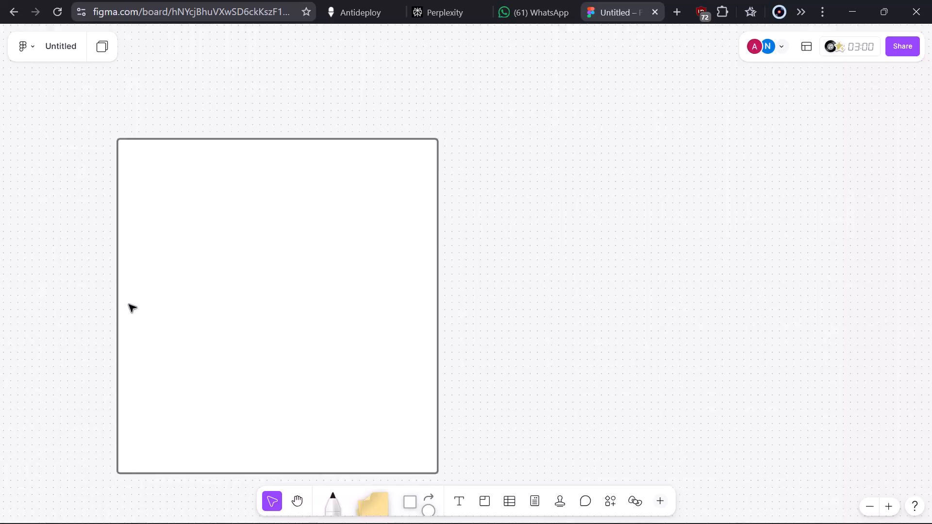
Delete the empty white square from the board, leaving the canvas blank.
{"action": "double_click", "coordinate": [147, 282]}
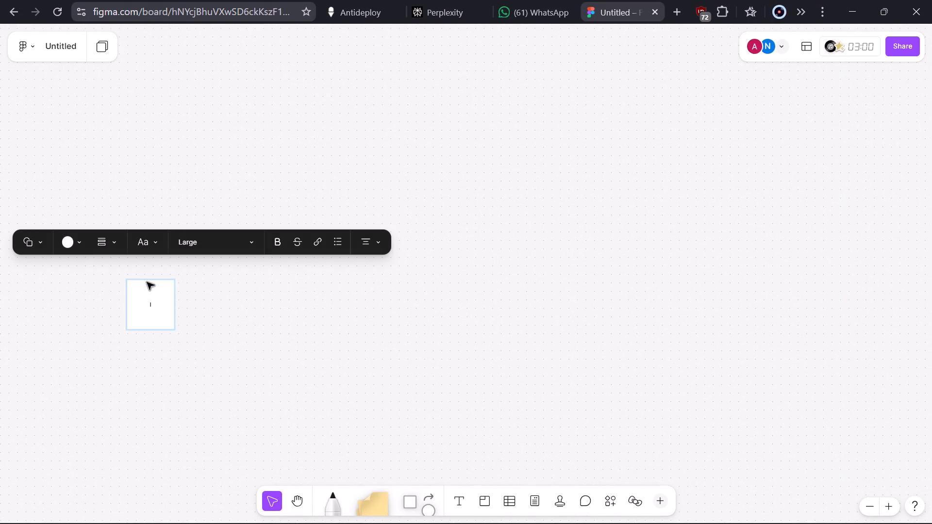
{"action": "key", "text": "BackSpace"}
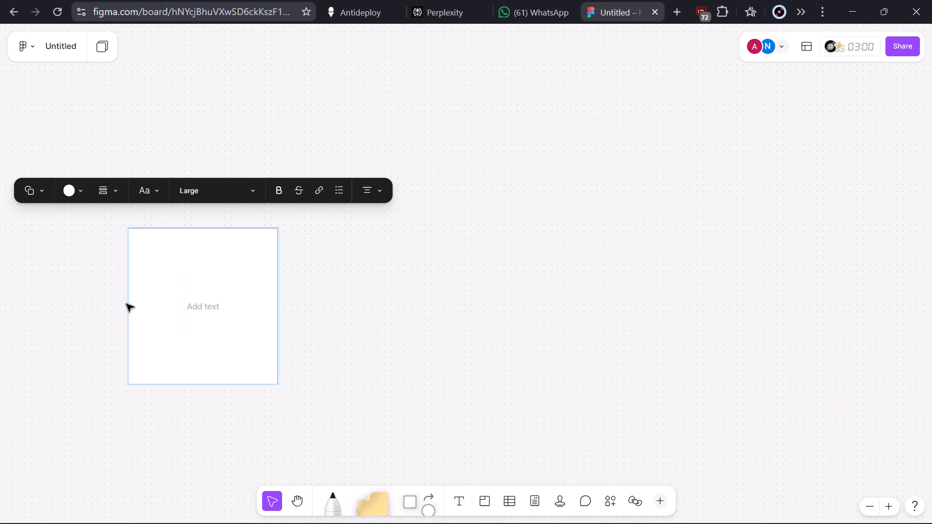
{"action": "key", "text": "BackSpace"}
{"action": "left_click_drag", "start_coordinate": [419, 277], "coordinate": [115, 354]}
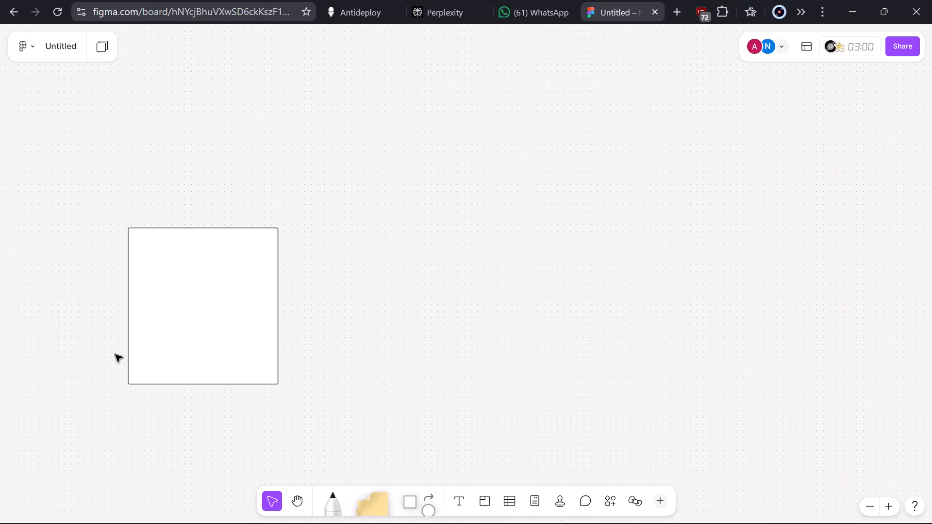
{"action": "left_click_drag", "start_coordinate": [93, 184], "coordinate": [185, 357]}
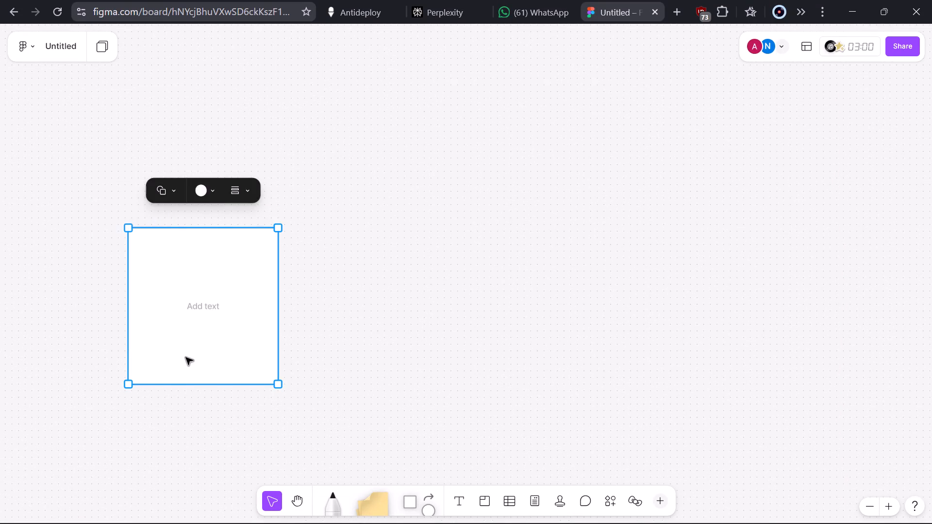
{"action": "key", "text": "BackSpace"}
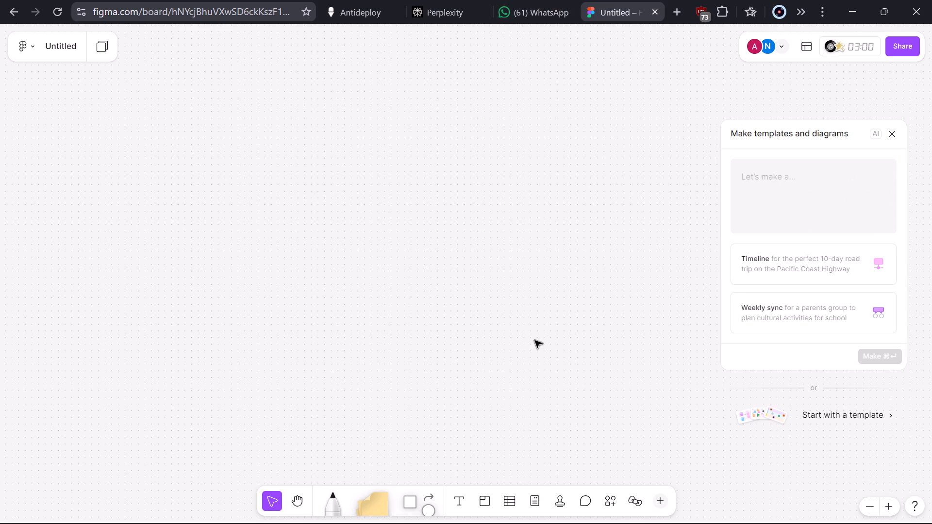
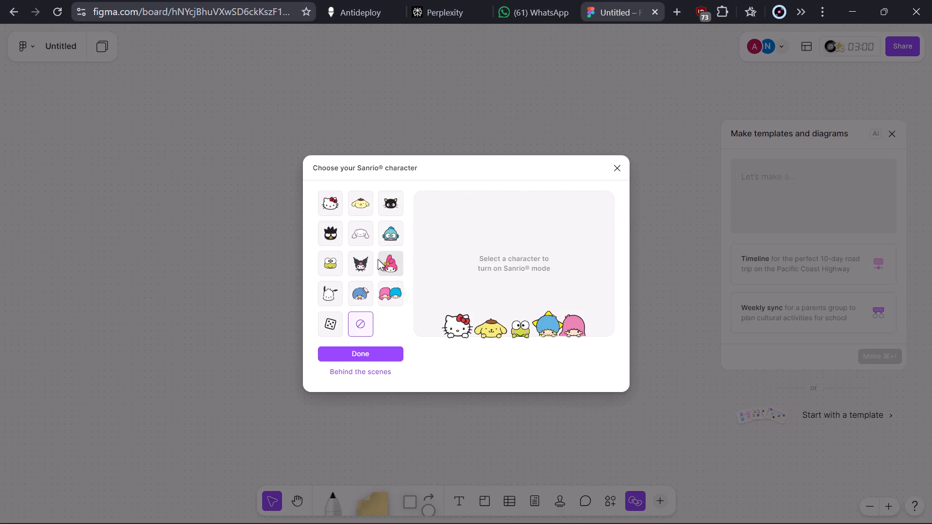
Turn on Sanrio mode with a randomly picked surprise character and finish the character selection.
{"action": "left_click", "coordinate": [329, 322]}
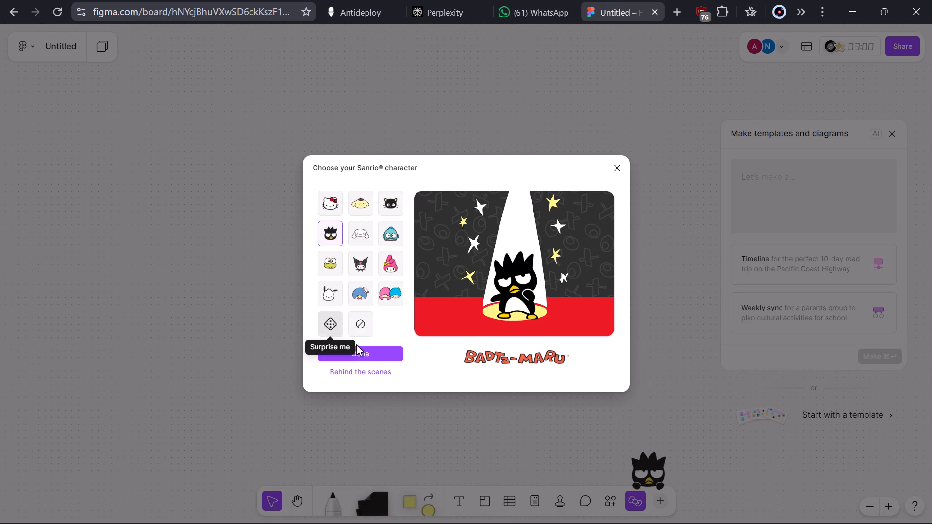
{"action": "left_click", "coordinate": [363, 364]}
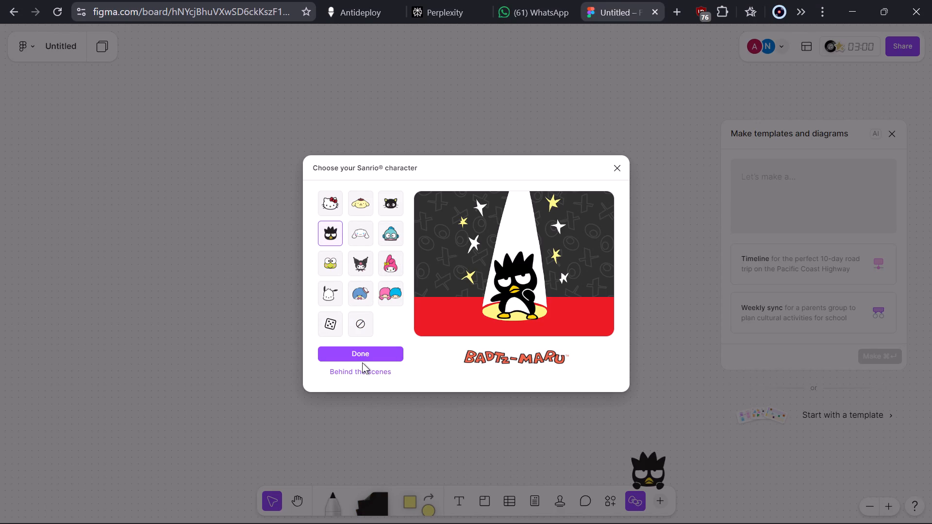
{"action": "left_click", "coordinate": [362, 360]}
{"action": "left_click_drag", "start_coordinate": [249, 142], "coordinate": [365, 268]}
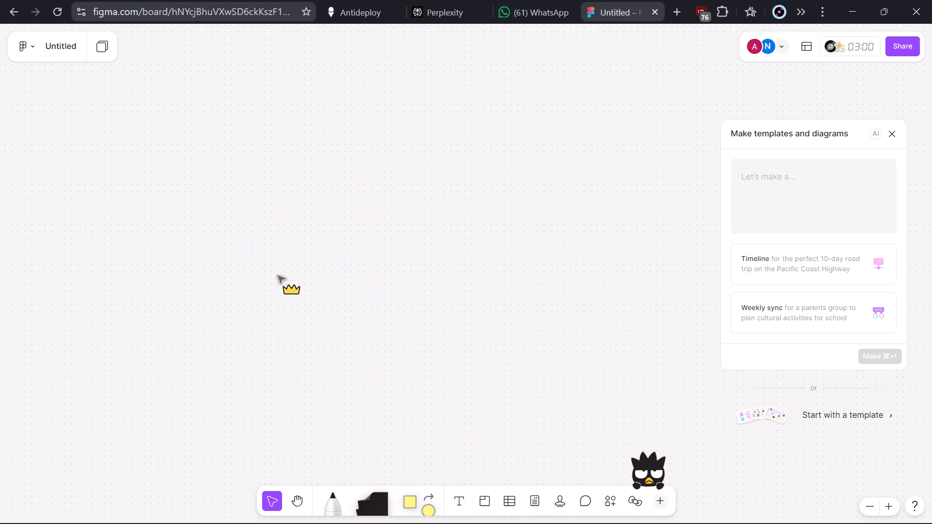
Place an empty black sticky note on the board just beside the Branding Project document preview.
{"action": "left_click", "coordinate": [371, 511]}
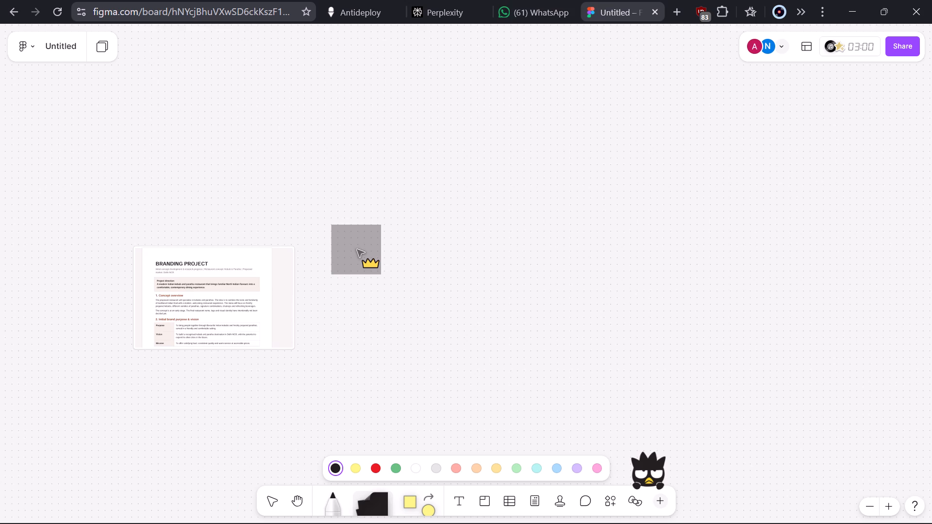
{"action": "key", "text": "F3"}
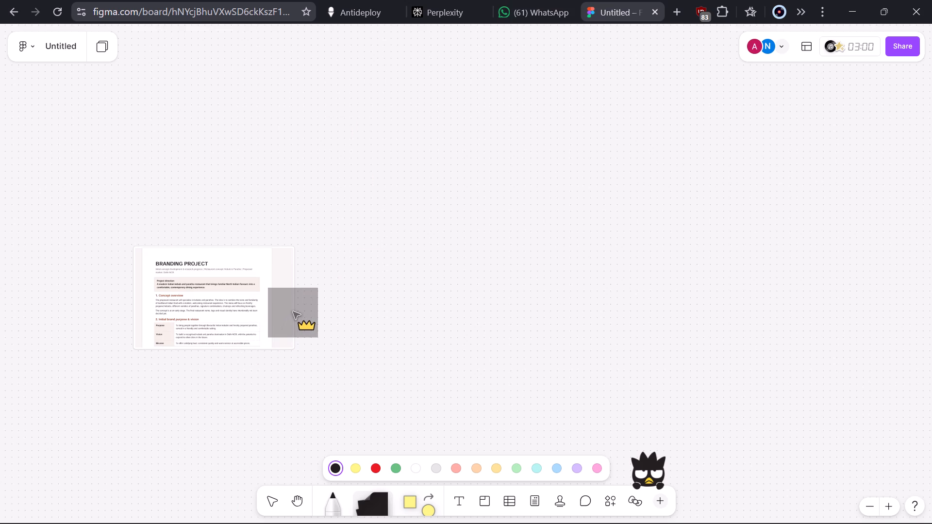
{"action": "left_click", "coordinate": [293, 311]}
{"action": "left_click_drag", "start_coordinate": [293, 311], "coordinate": [337, 311]}
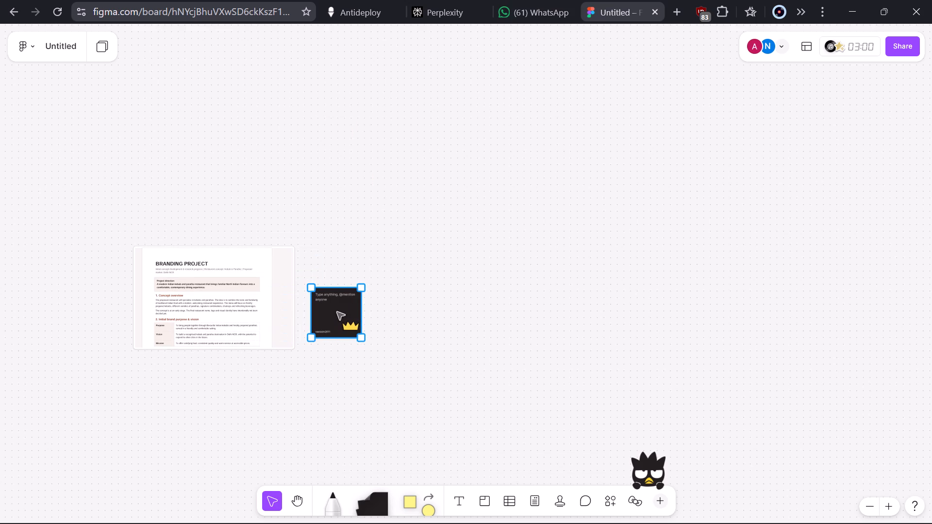
{"action": "left_click", "coordinate": [670, 227]}
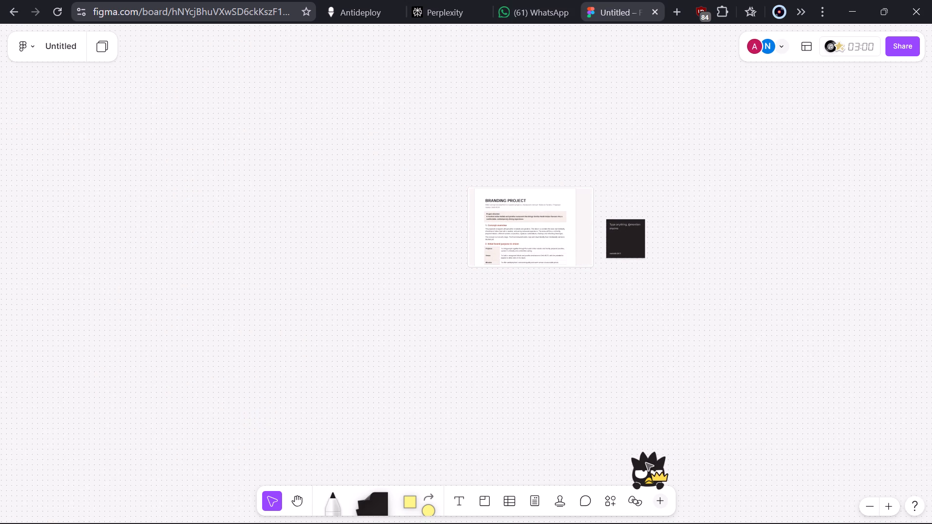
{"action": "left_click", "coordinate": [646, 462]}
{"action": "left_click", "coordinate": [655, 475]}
Open YouTube Music in a new browser tab.
{"action": "left_click", "coordinate": [679, 11]}
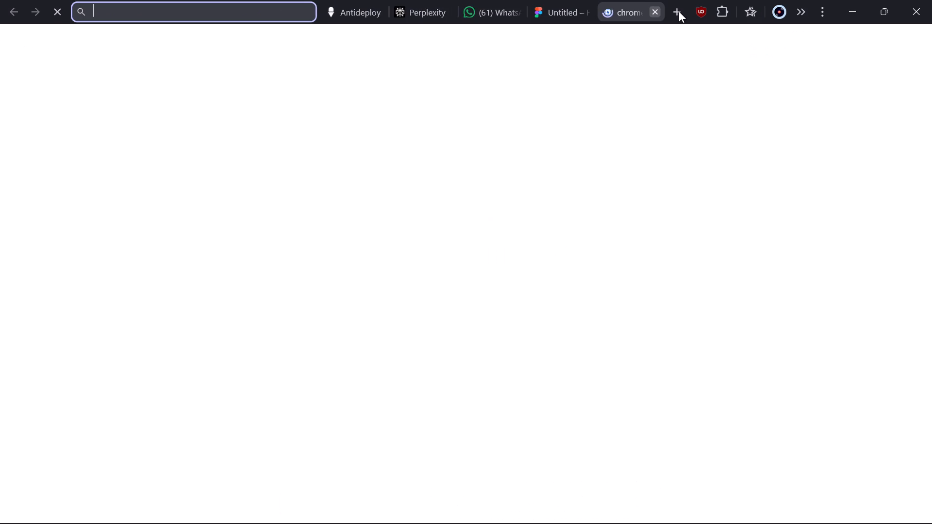
{"action": "type", "text": "yt"}
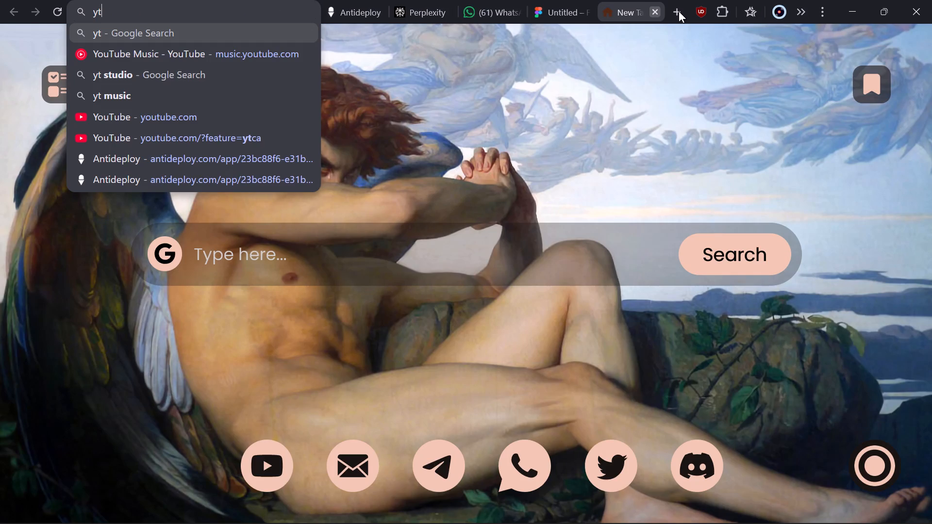
{"action": "left_click", "coordinate": [196, 44]}
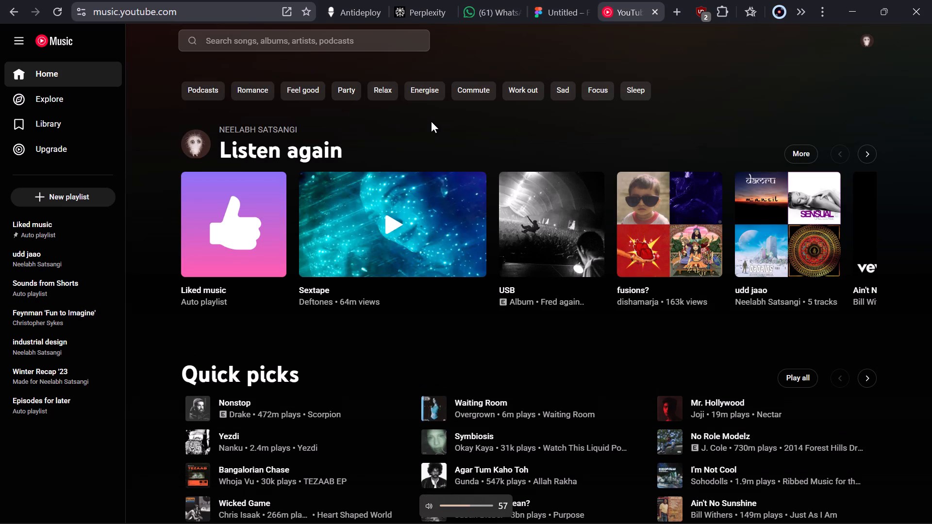
Browse the music home page, play Sextape by Deftones from Listen again, and show its video full screen.
{"action": "scroll", "coordinate": [431, 121], "scroll_direction": "down", "scroll_amount": 4}
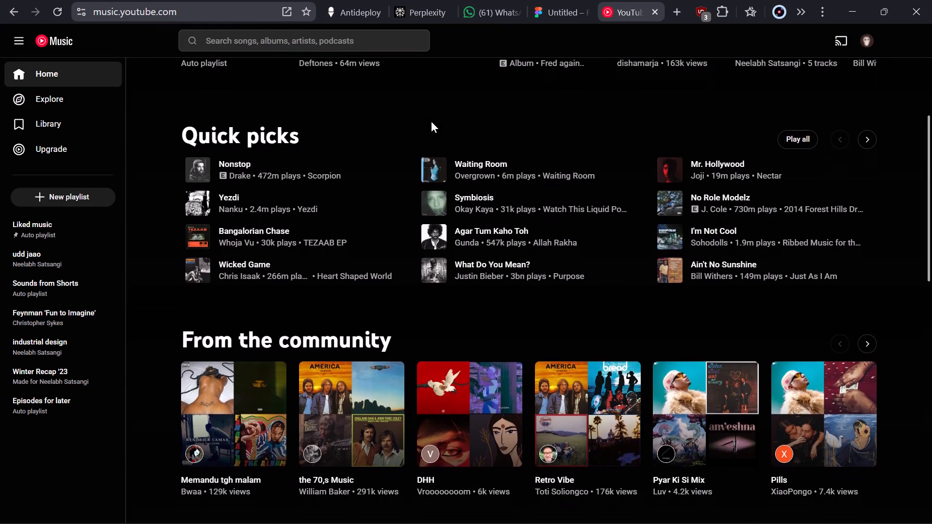
{"action": "scroll", "coordinate": [431, 121], "scroll_direction": "up", "scroll_amount": 3}
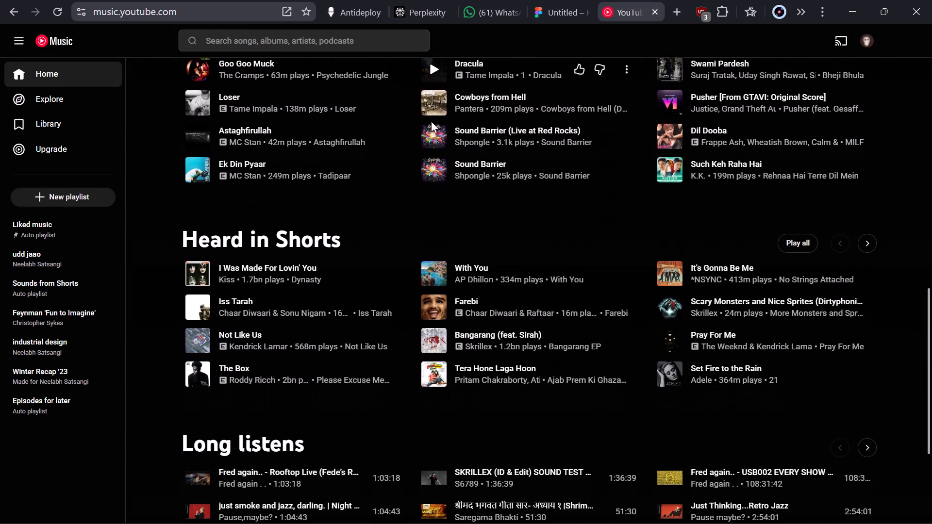
{"action": "scroll", "coordinate": [431, 121], "scroll_direction": "up", "scroll_amount": 1}
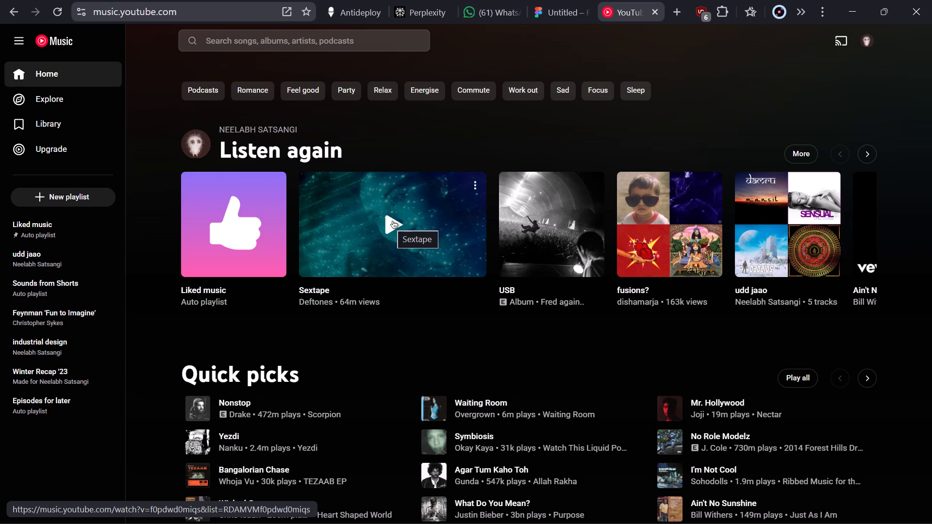
{"action": "left_click", "coordinate": [390, 221]}
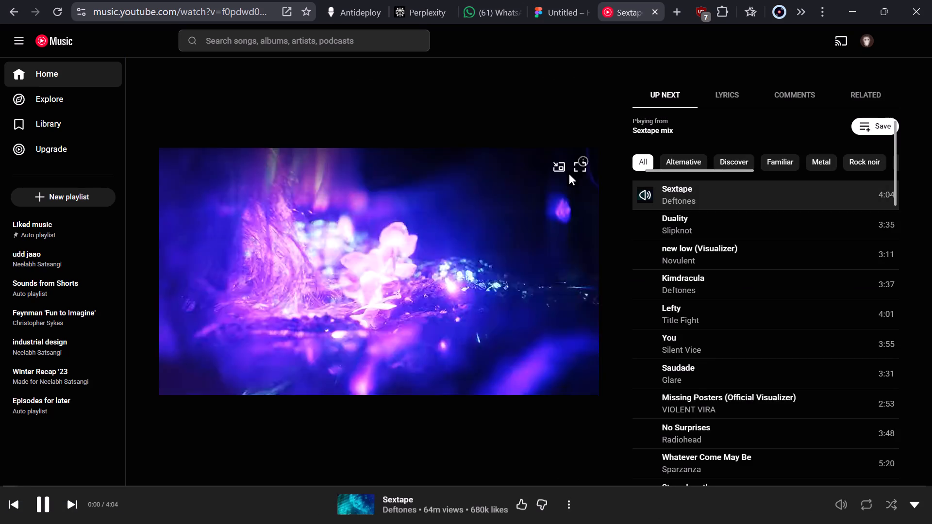
{"action": "left_click", "coordinate": [580, 171]}
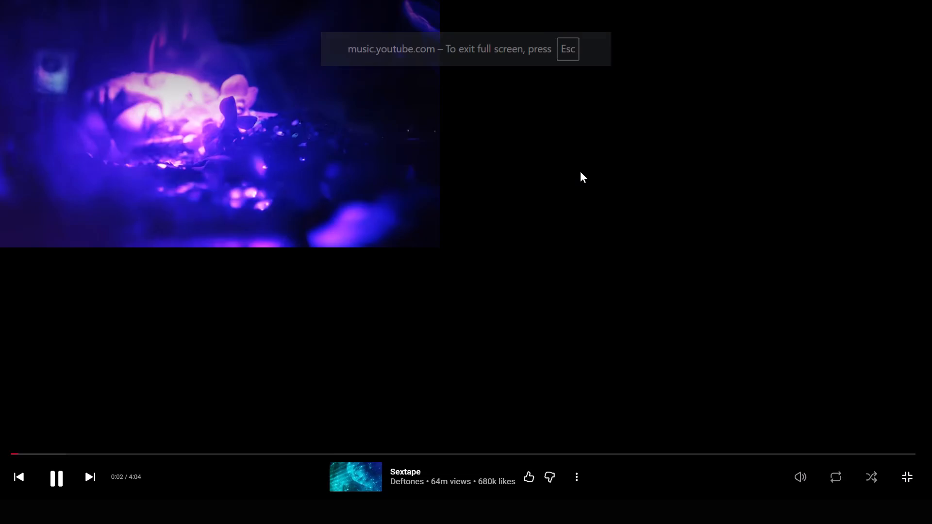
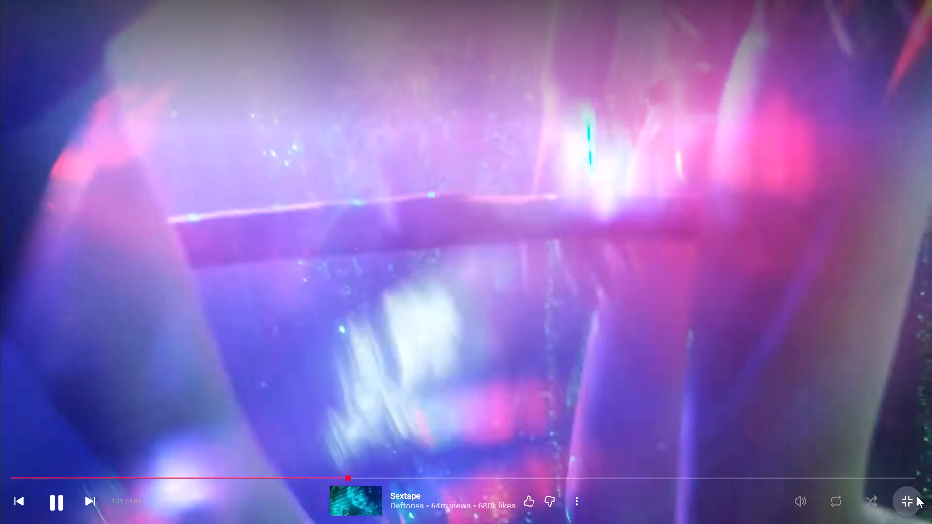
Exit the full-screen video and switch back to the untitled FigJam board while the song keeps playing.
{"action": "left_click", "coordinate": [913, 504]}
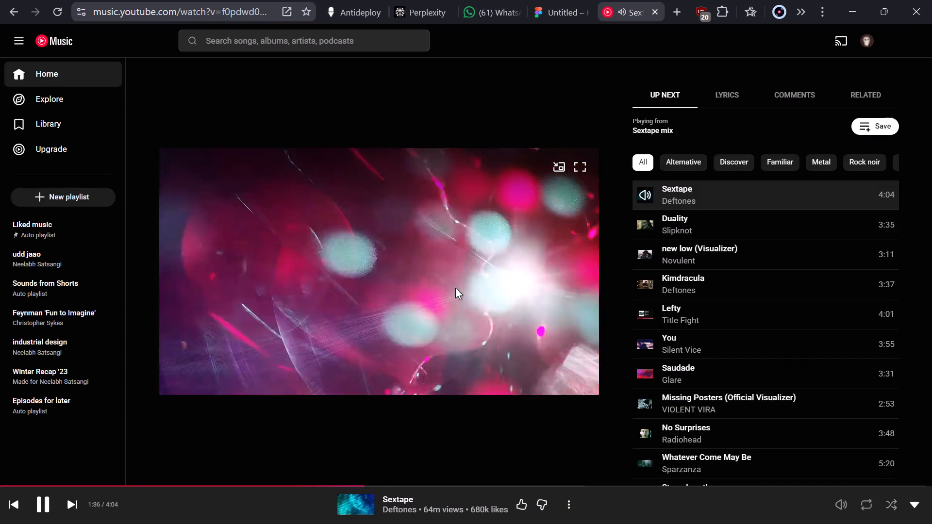
{"action": "left_click", "coordinate": [455, 288]}
{"action": "left_click", "coordinate": [455, 288]}
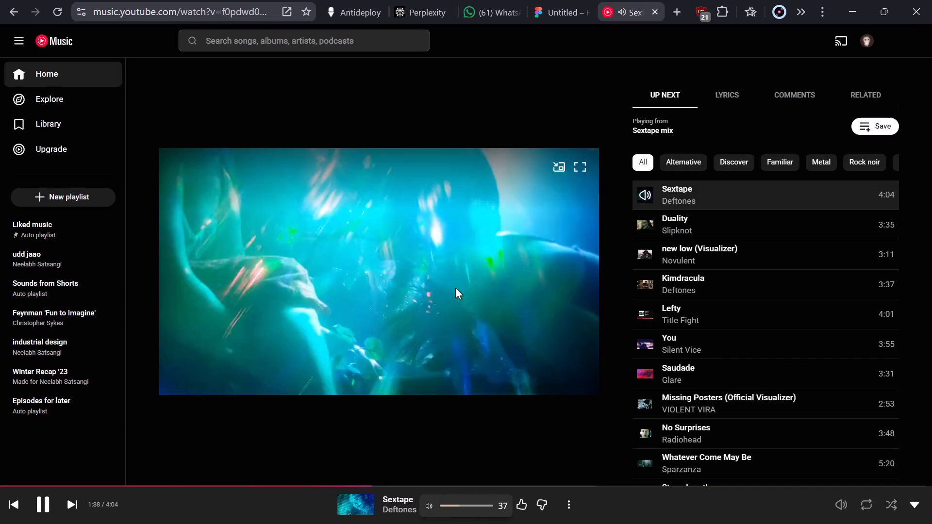
{"action": "left_click", "coordinate": [558, 0]}
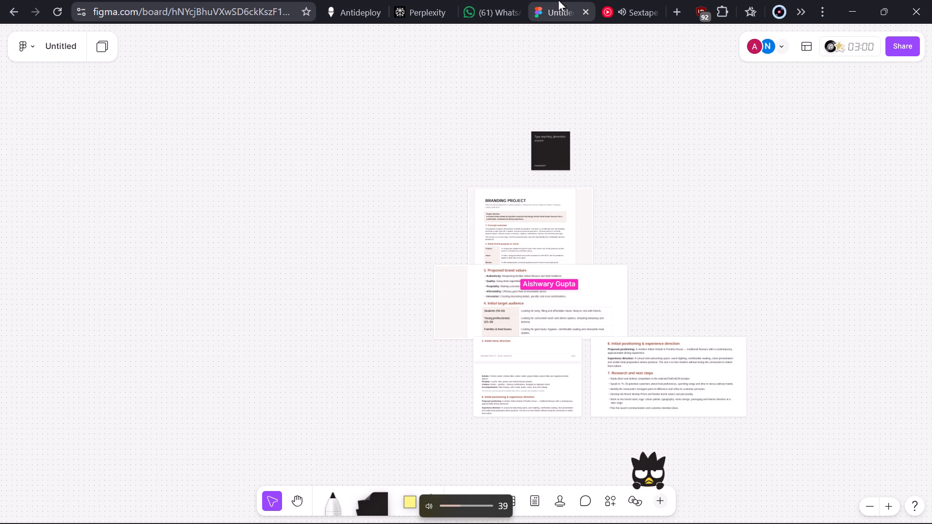
{"action": "left_click", "coordinate": [409, 227]}
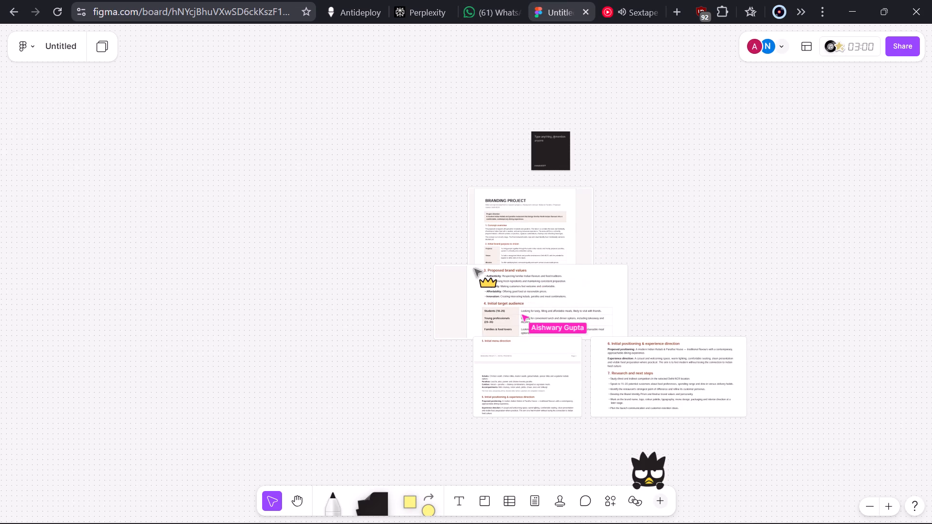
Crop the empty side margins off the Proposed brand values image, including the pink strip beside its text.
{"action": "scroll", "coordinate": [474, 268], "scroll_direction": "up", "scroll_amount": 1}
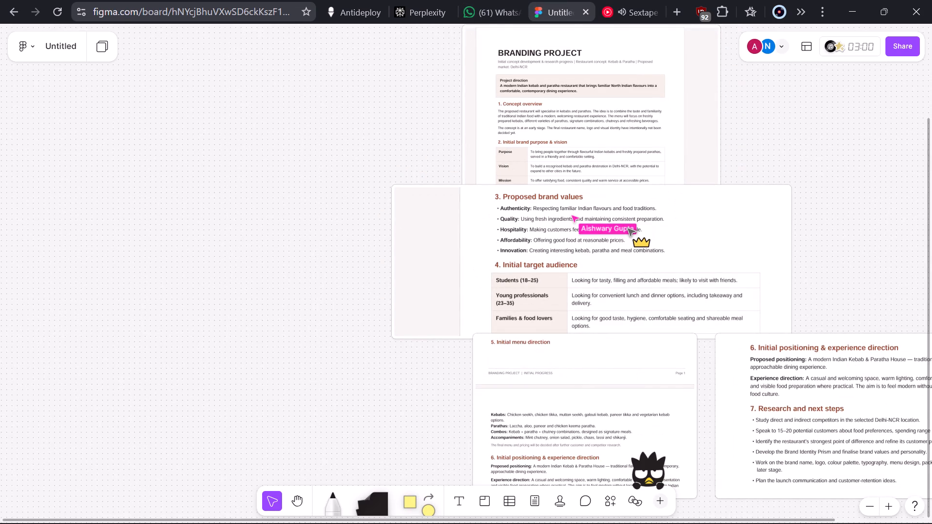
{"action": "left_click", "coordinate": [653, 257]}
{"action": "double_click", "coordinate": [653, 257]}
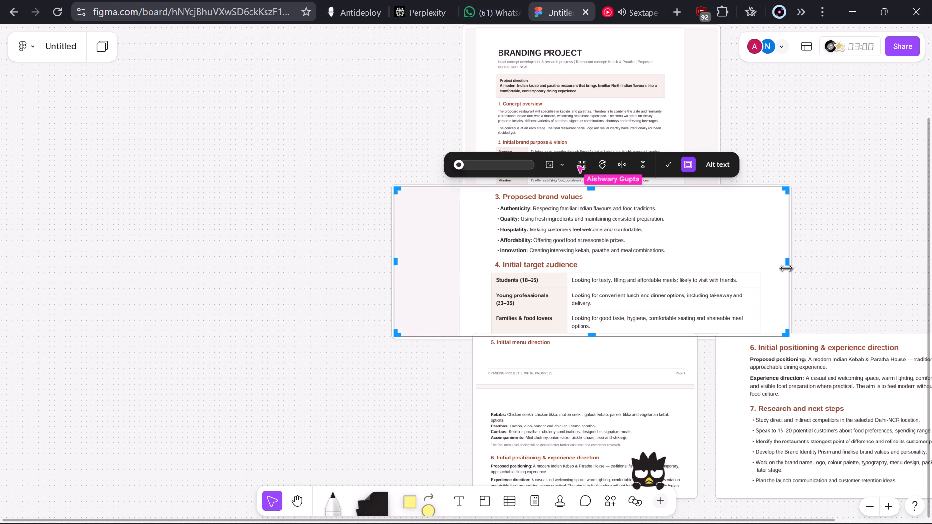
{"action": "left_click_drag", "start_coordinate": [786, 269], "coordinate": [762, 277]}
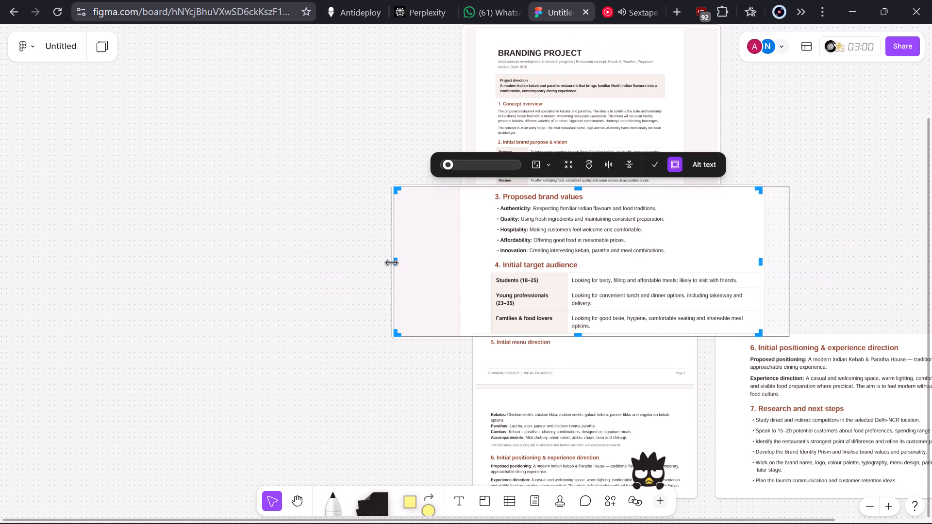
{"action": "left_click_drag", "start_coordinate": [390, 263], "coordinate": [471, 262]}
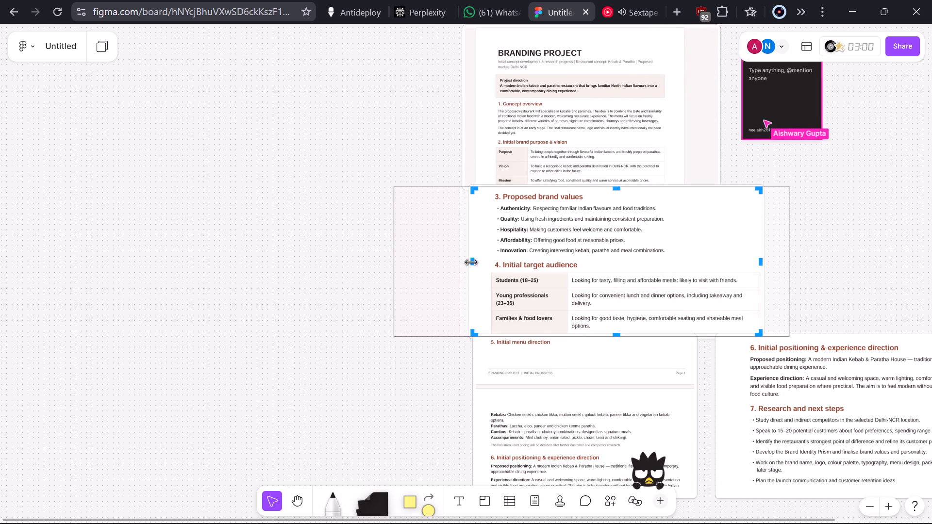
{"action": "left_click_drag", "start_coordinate": [471, 262], "coordinate": [466, 262]}
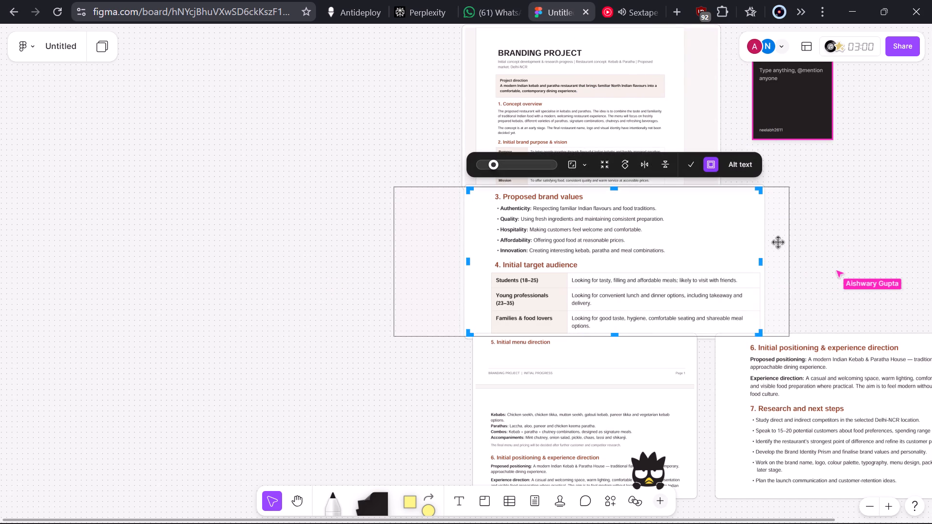
{"action": "left_click", "coordinate": [820, 213]}
Place the Branding Project and Proposed brand values images side by side, moving the black sticky note clear of the row.
{"action": "left_click_drag", "start_coordinate": [686, 229], "coordinate": [672, 229]}
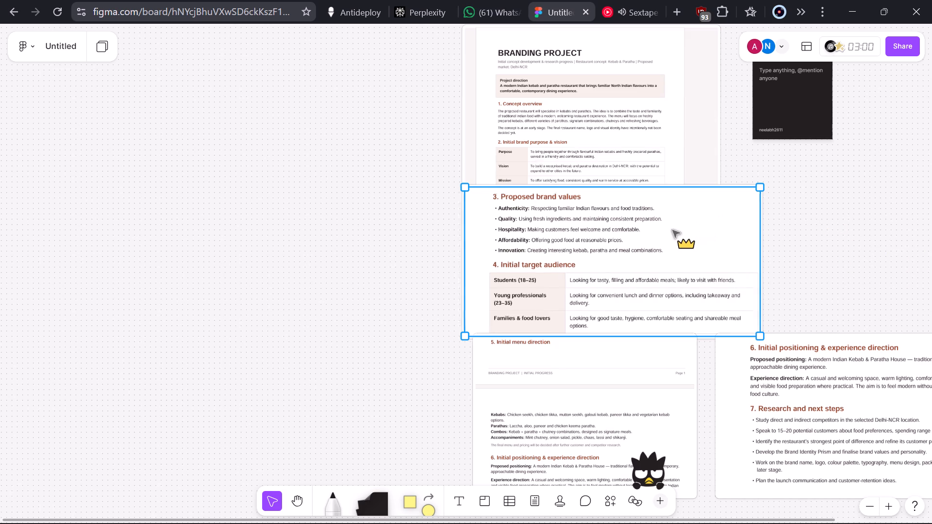
{"action": "left_click_drag", "start_coordinate": [672, 229], "coordinate": [649, 229]}
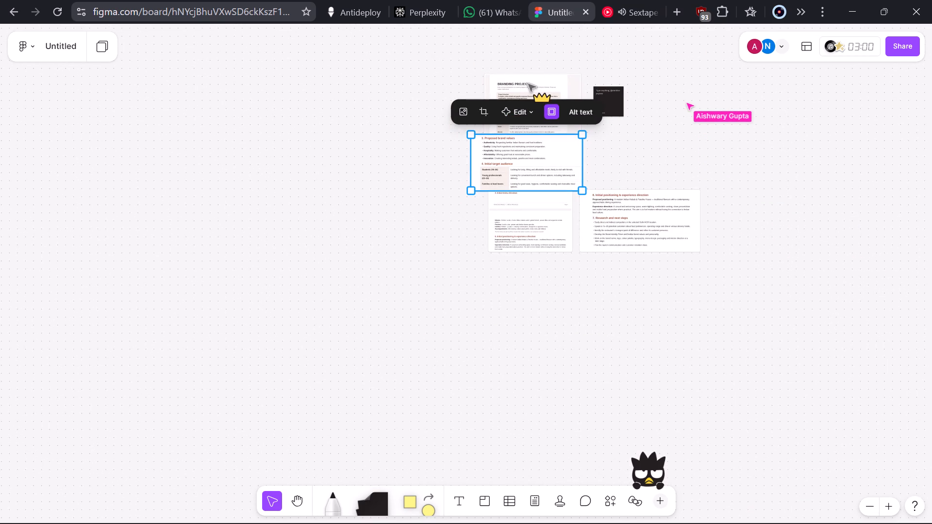
{"action": "left_click", "coordinate": [528, 83]}
{"action": "left_click_drag", "start_coordinate": [528, 83], "coordinate": [386, 103]}
{"action": "left_click", "coordinate": [386, 103]}
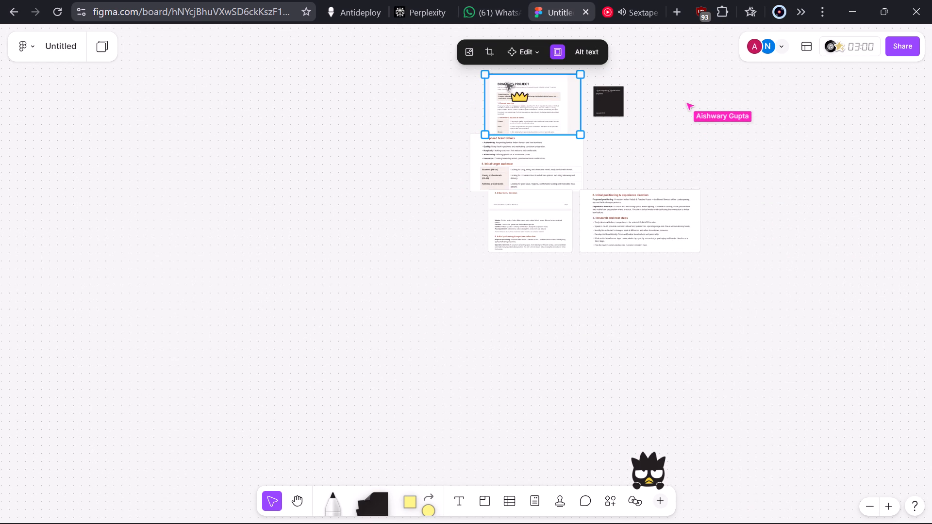
{"action": "left_click_drag", "start_coordinate": [528, 105], "coordinate": [417, 115]}
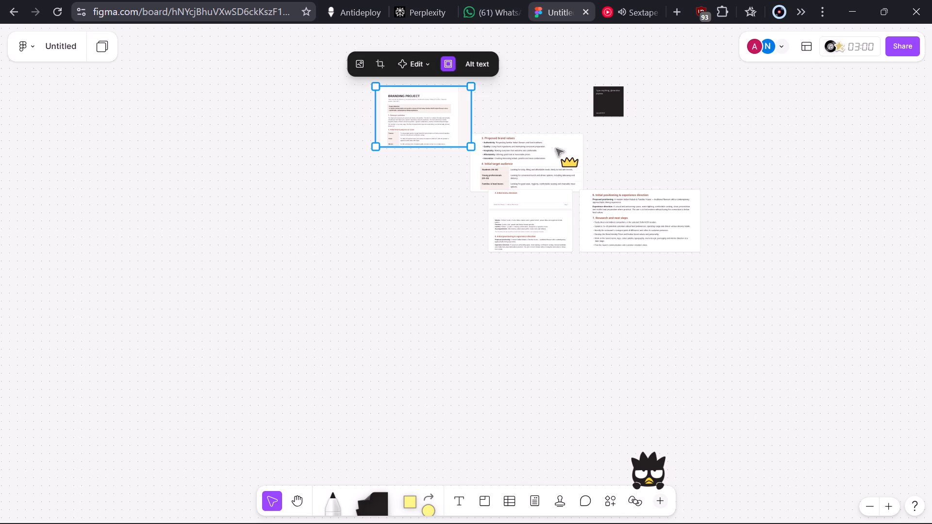
{"action": "left_click_drag", "start_coordinate": [533, 148], "coordinate": [525, 108]}
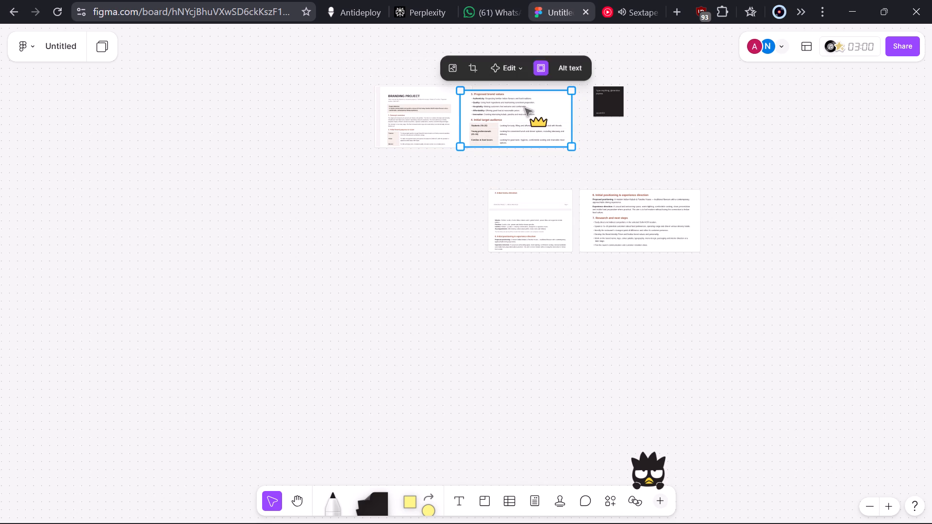
{"action": "left_click_drag", "start_coordinate": [608, 96], "coordinate": [799, 169]}
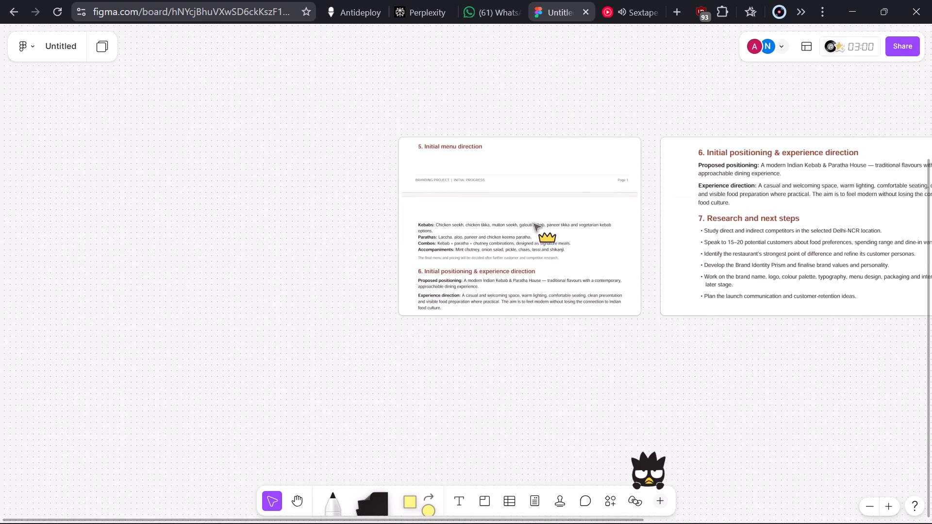
Move the Initial menu direction image beside the Proposed brand values image and scale it down to match the row.
{"action": "scroll", "coordinate": [533, 223], "scroll_direction": "left", "scroll_amount": 1}
{"action": "left_click_drag", "start_coordinate": [429, 368], "coordinate": [690, 51]}
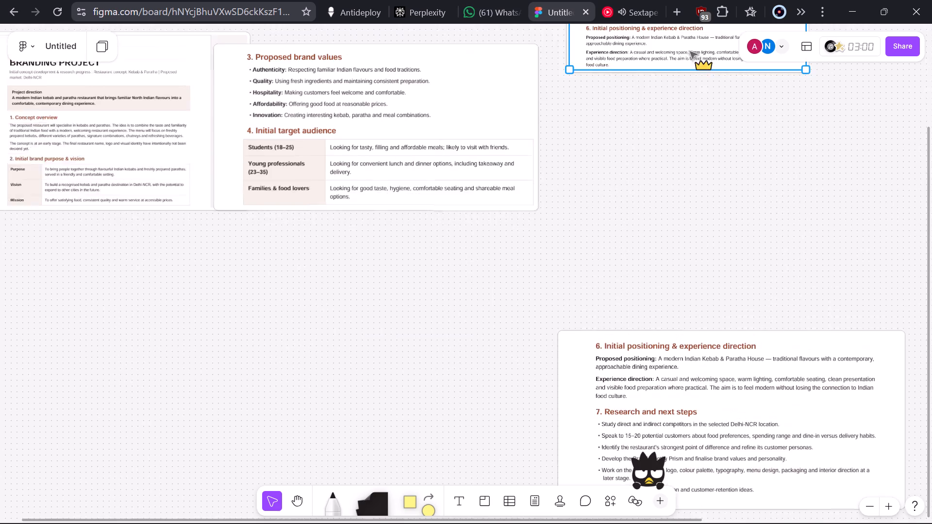
{"action": "left_click_drag", "start_coordinate": [690, 51], "coordinate": [680, 174]}
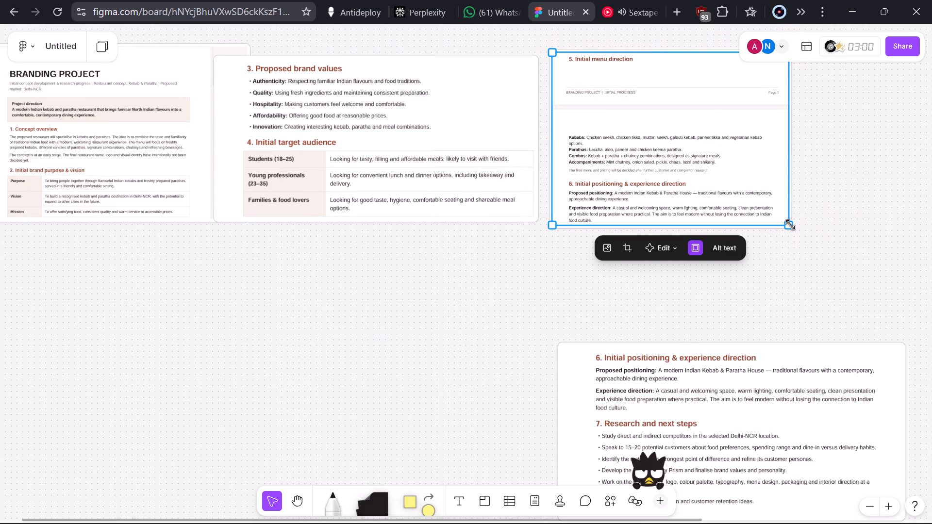
{"action": "left_click_drag", "start_coordinate": [790, 225], "coordinate": [751, 213]}
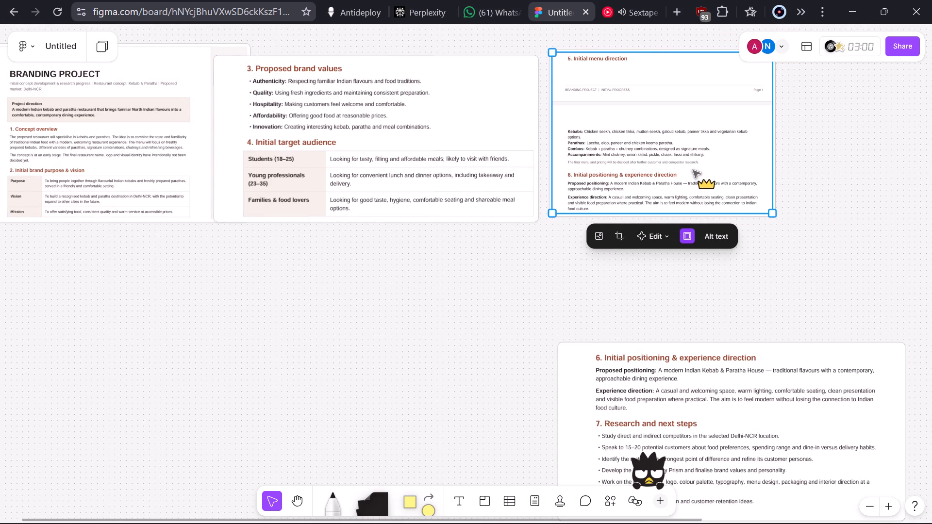
{"action": "left_click_drag", "start_coordinate": [692, 169], "coordinate": [691, 180]}
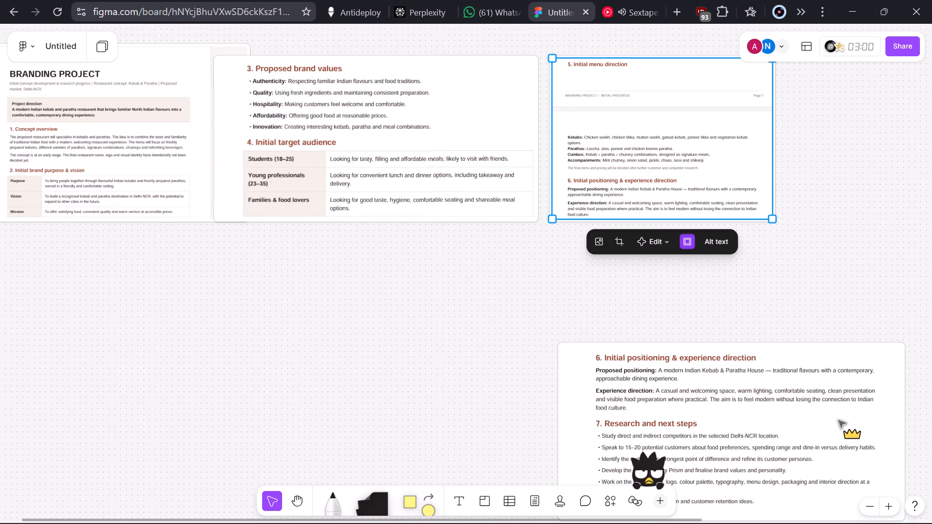
Move the Research and next steps image to the end of the row, beside the Initial menu direction image.
{"action": "scroll", "coordinate": [838, 420], "scroll_direction": "left", "scroll_amount": 1}
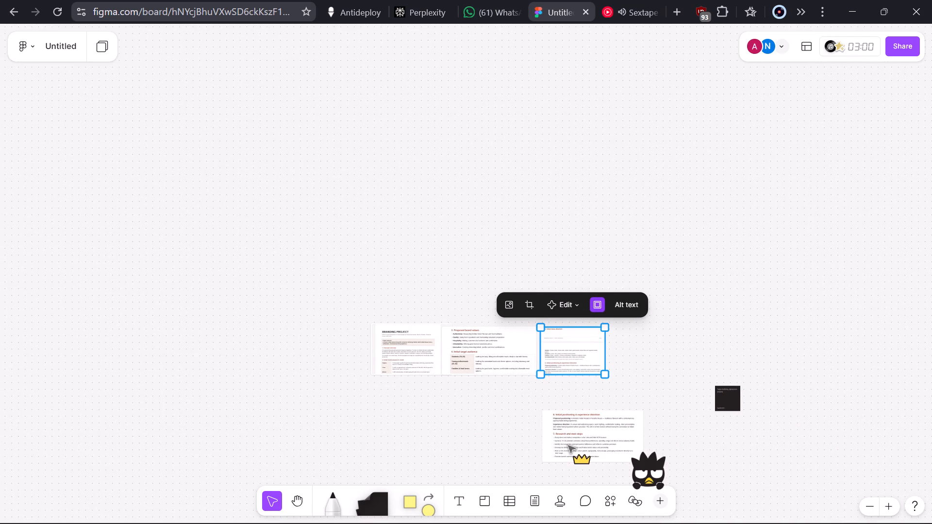
{"action": "left_click_drag", "start_coordinate": [568, 445], "coordinate": [630, 355]}
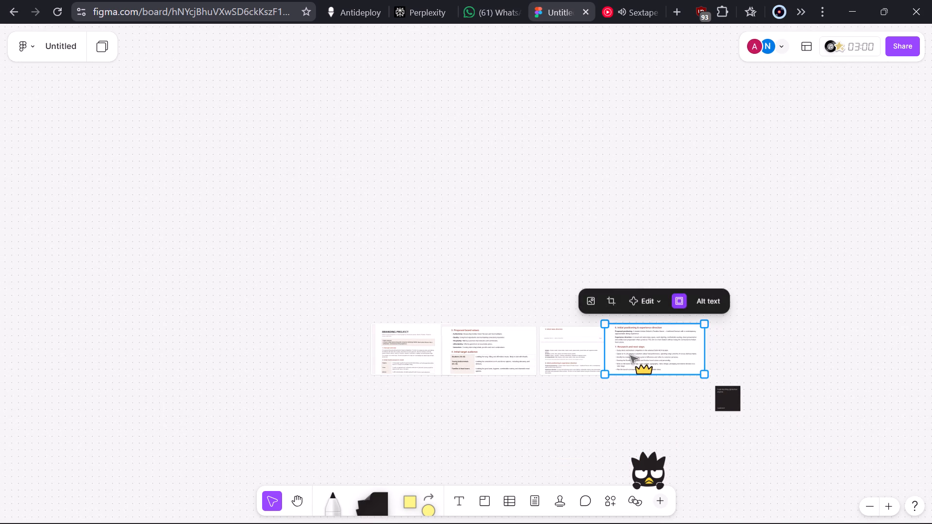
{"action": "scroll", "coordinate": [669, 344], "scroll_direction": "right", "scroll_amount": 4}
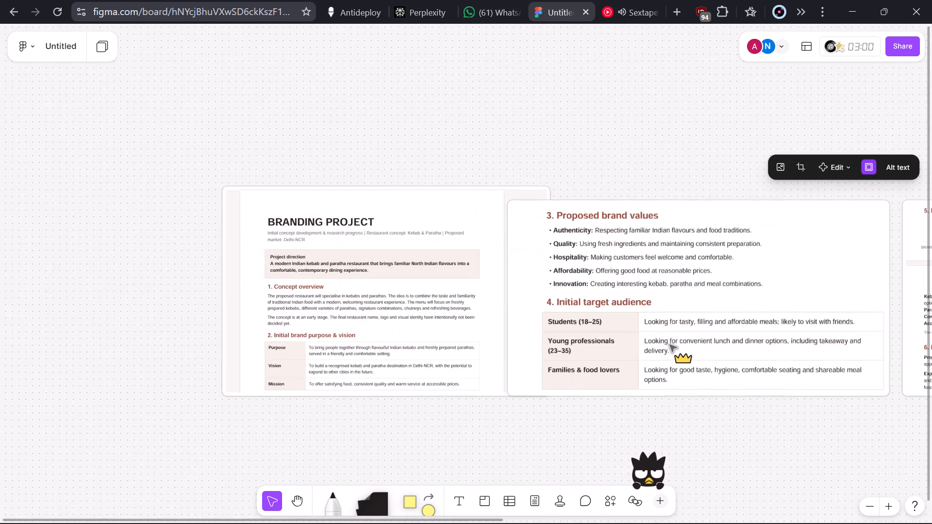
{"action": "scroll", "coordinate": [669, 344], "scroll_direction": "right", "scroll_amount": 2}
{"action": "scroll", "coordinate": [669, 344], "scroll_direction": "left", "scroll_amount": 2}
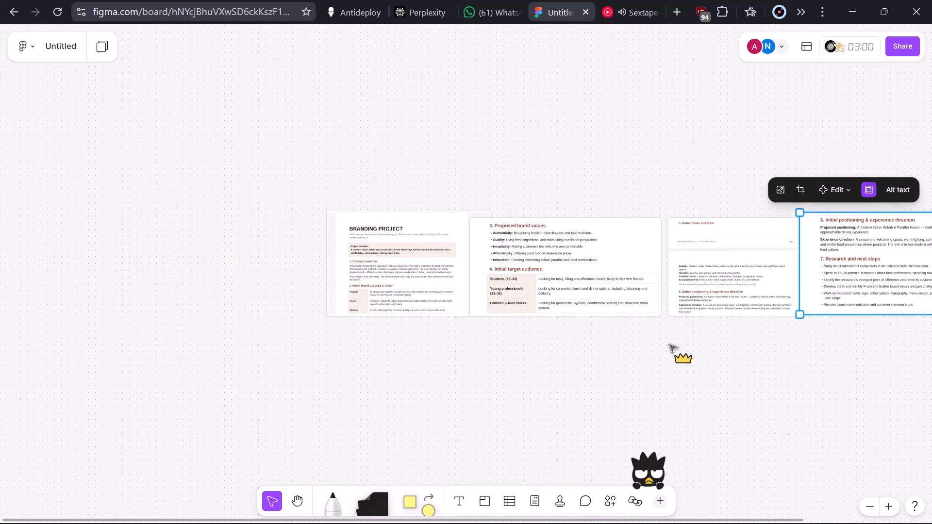
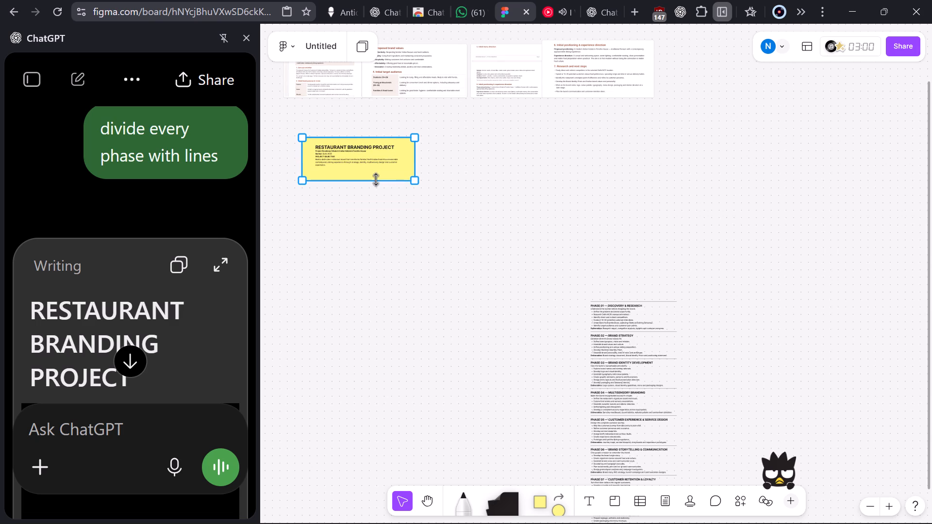
{"action": "left_click_drag", "start_coordinate": [376, 180], "coordinate": [375, 172]}
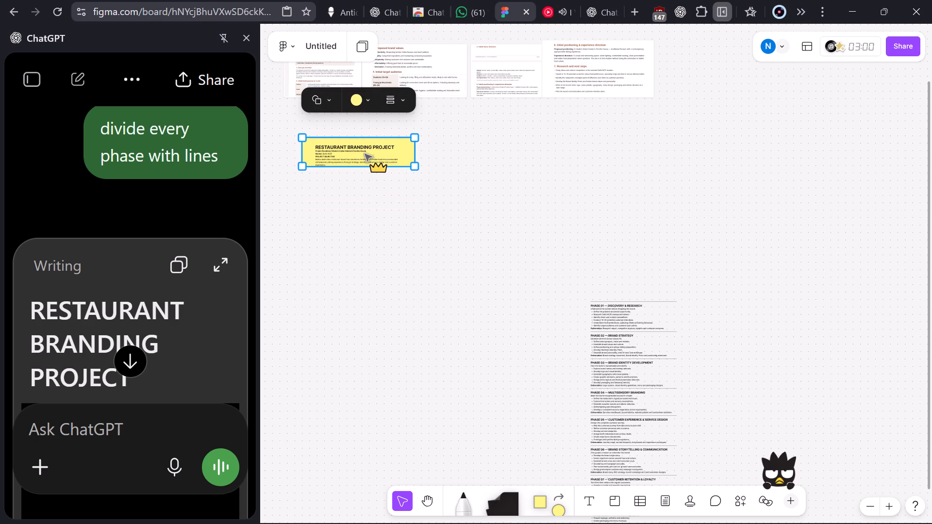
Adjust the yellow rectangle's vertical position so it frames the project title and objective text evenly.
{"action": "left_click_drag", "start_coordinate": [365, 153], "coordinate": [365, 144]}
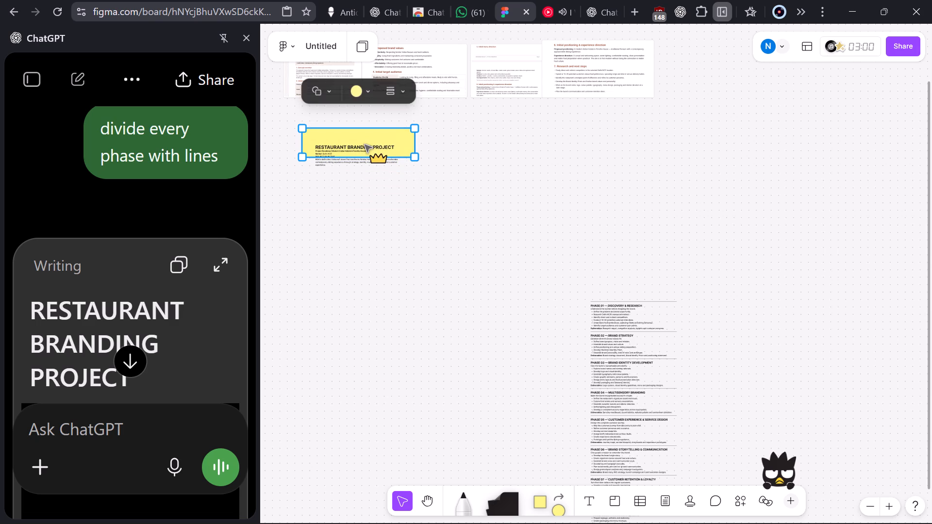
{"action": "key", "text": "Down"}
{"action": "key", "text": "Down"}
{"action": "key", "text": "Down"}
{"action": "key", "text": "Down"}
{"action": "key", "text": "Down"}
{"action": "key", "text": "Down"}
{"action": "key", "text": "Down"}
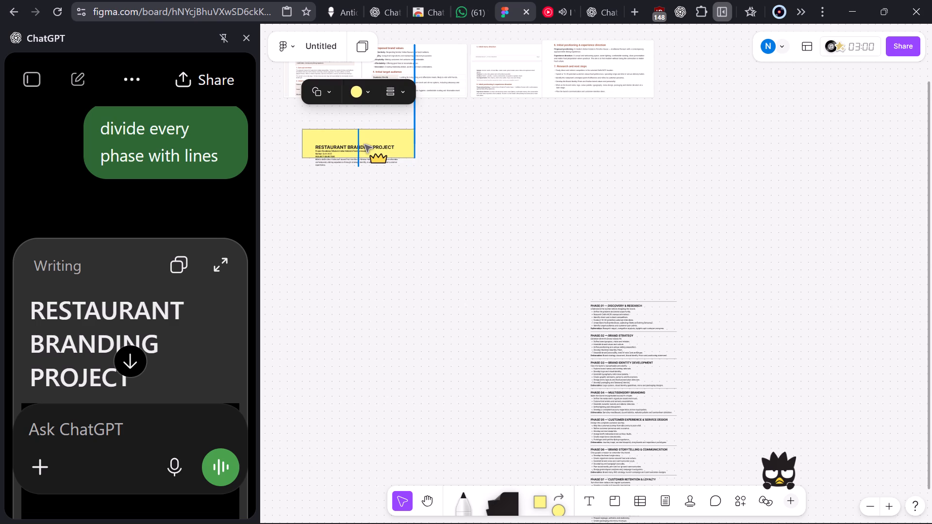
{"action": "key", "text": "Down"}
{"action": "key", "text": "Down"}
{"action": "key", "text": "Down"}
{"action": "key", "text": "Down"}
{"action": "key", "text": "Down"}
{"action": "key", "text": "Down"}
{"action": "key", "text": "Down"}
{"action": "key", "text": "Down"}
{"action": "key", "text": "Down"}
{"action": "key", "text": "Down"}
{"action": "key", "text": "Down"}
{"action": "key", "text": "Down"}
{"action": "key", "text": "Down"}
{"action": "key", "text": "Down"}
{"action": "key", "text": "Down"}
{"action": "key", "text": "Down"}
{"action": "key", "text": "Down"}
{"action": "key", "text": "Down"}
{"action": "key", "text": "Down"}
{"action": "key", "text": "Down"}
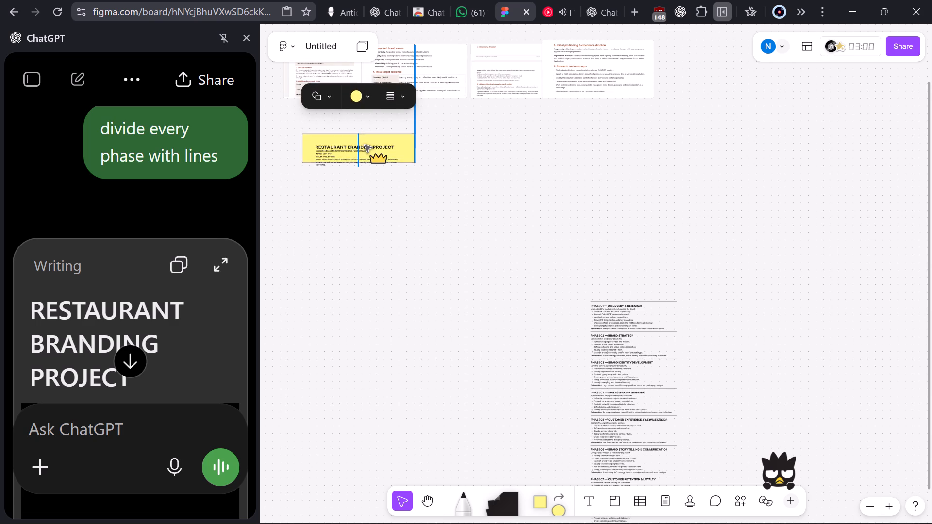
{"action": "key", "text": "Down"}
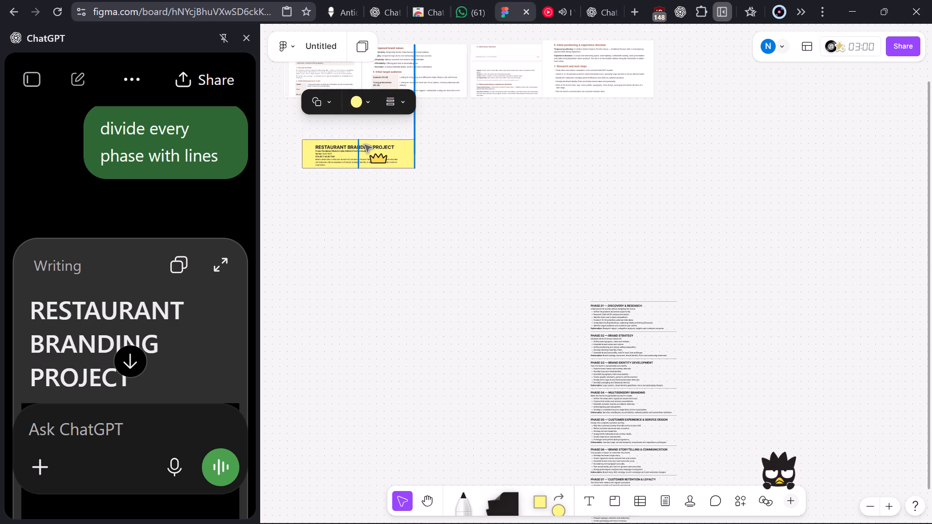
{"action": "key", "text": "Down"}
{"action": "key", "text": "Down"}
{"action": "key", "text": "Down"}
{"action": "key", "text": "Down"}
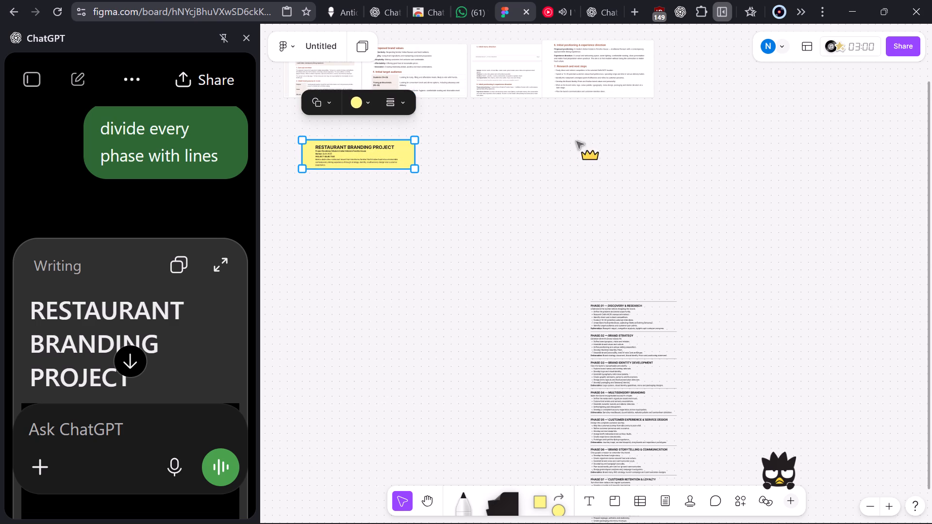
{"action": "left_click", "coordinate": [526, 163]}
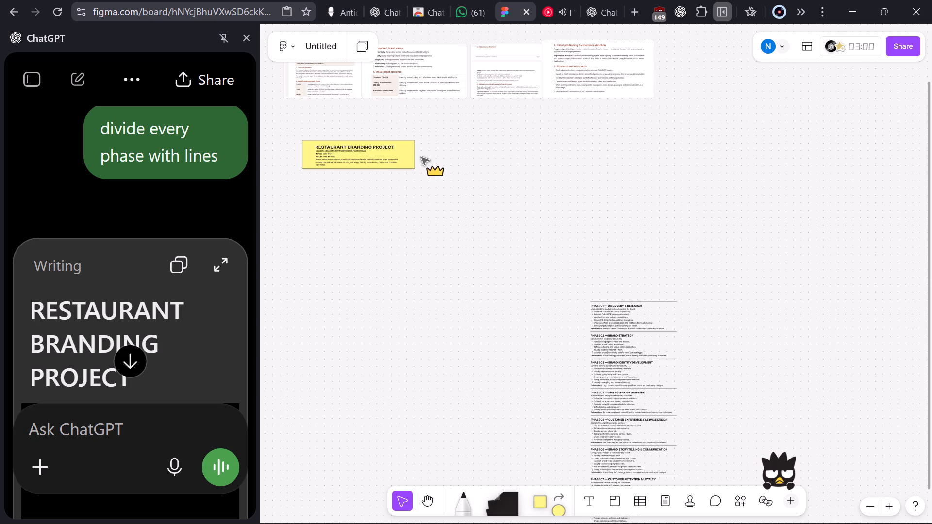
Duplicate the yellow rectangle and place the copy to the right of the original, leaving a small gap.
{"action": "left_click", "coordinate": [412, 159]}
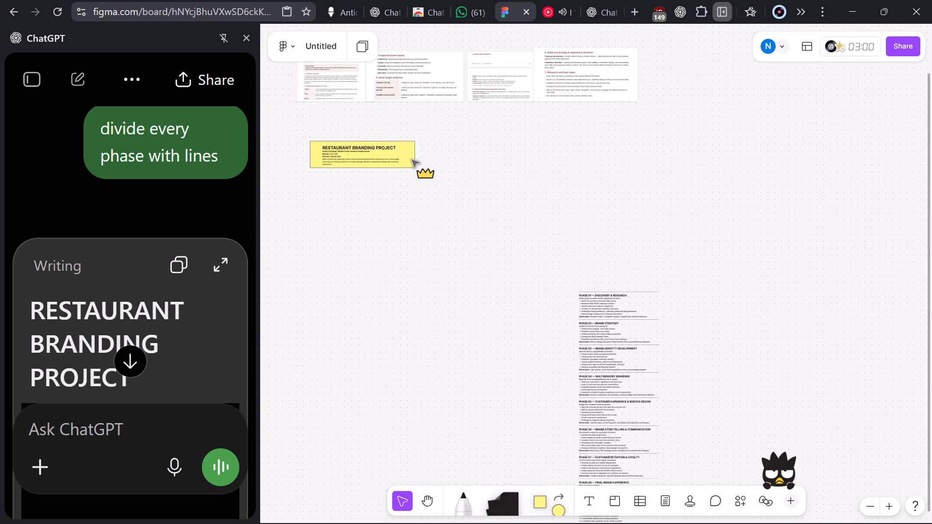
{"action": "left_click_drag", "start_coordinate": [407, 156], "coordinate": [487, 163], "text": "alt"}
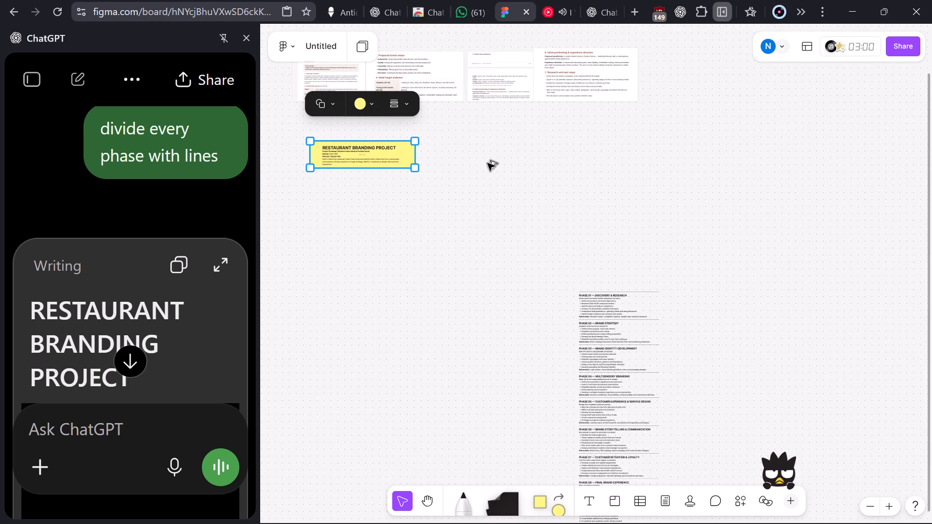
{"action": "left_click_drag", "start_coordinate": [487, 163], "coordinate": [511, 152], "text": "alt"}
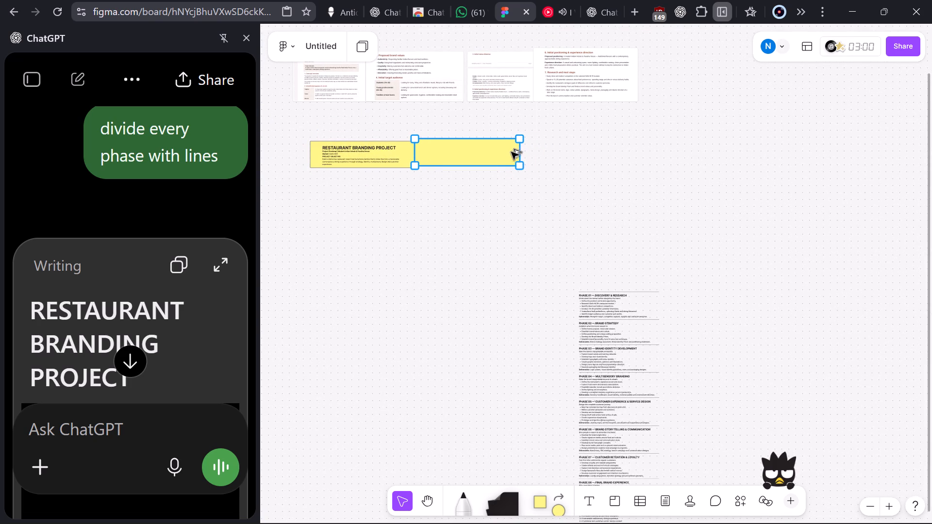
{"action": "left_click_drag", "start_coordinate": [511, 152], "coordinate": [520, 152], "text": "alt"}
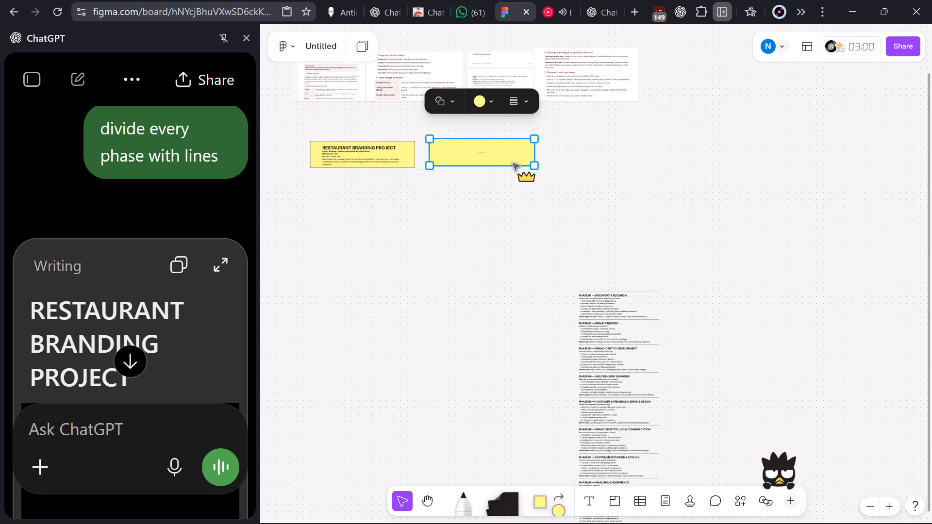
Extend the duplicate yellow rectangle's bottom edge slightly to make it taller.
{"action": "left_click_drag", "start_coordinate": [507, 165], "coordinate": [507, 174]}
{"action": "left_click_drag", "start_coordinate": [507, 174], "coordinate": [507, 183]}
Move the Phase 01 — Discovery & Research text block onto the second yellow rectangle.
{"action": "left_click", "coordinate": [604, 305]}
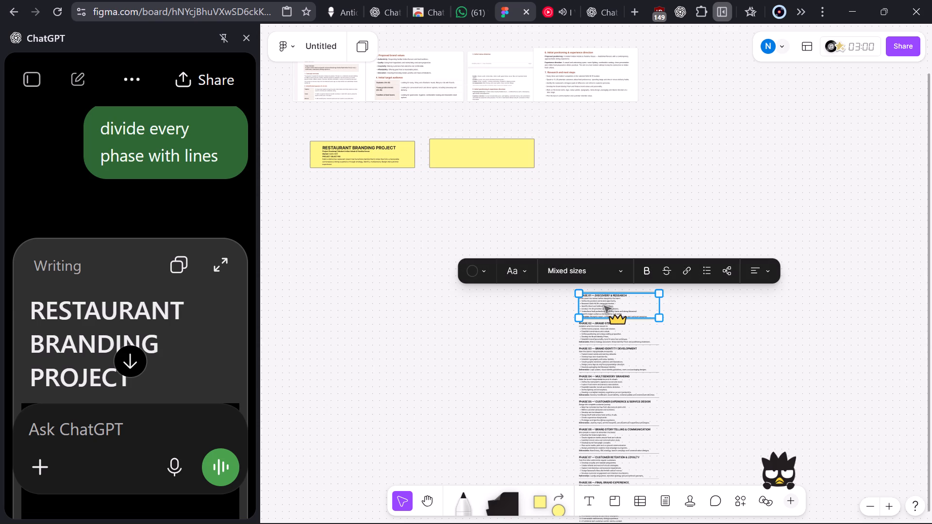
{"action": "left_click_drag", "start_coordinate": [604, 305], "coordinate": [461, 154]}
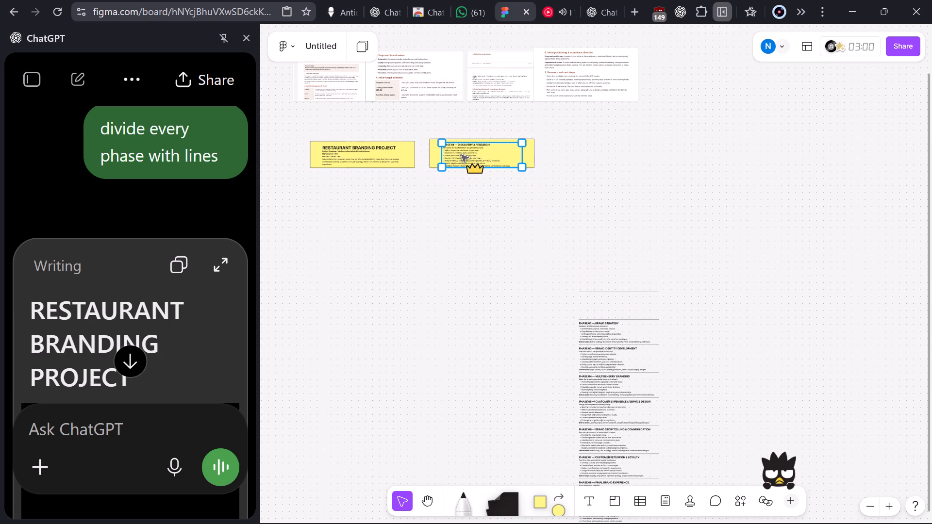
{"action": "left_click_drag", "start_coordinate": [461, 154], "coordinate": [460, 155]}
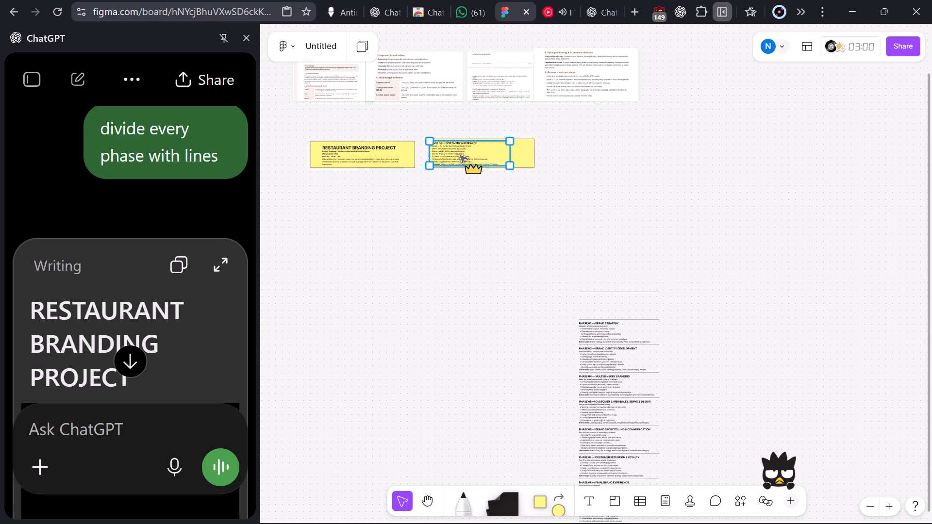
{"action": "left_click_drag", "start_coordinate": [460, 155], "coordinate": [460, 153]}
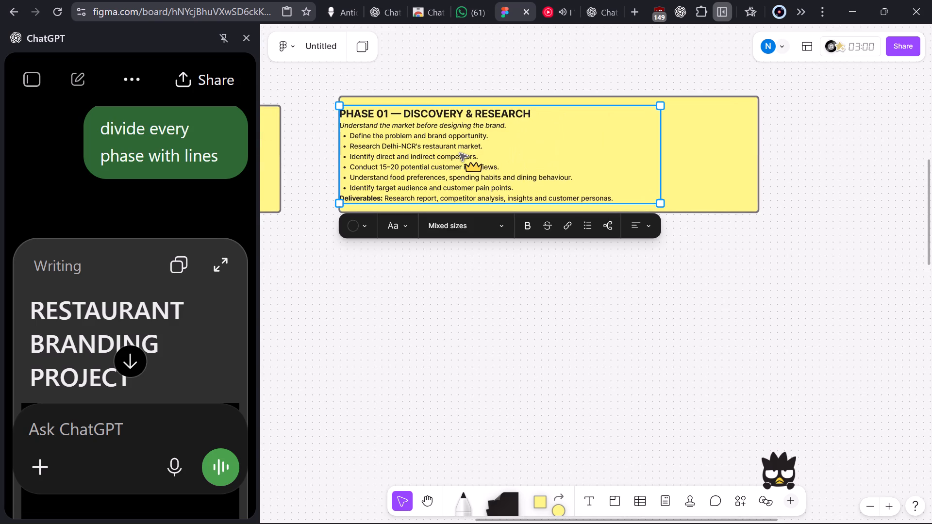
Shift the Phase 01 text block right within its yellow rectangle to leave a margin at the rectangle's left edge.
{"action": "key", "text": "Right"}
{"action": "key", "text": "Right"}
{"action": "key", "text": "Right"}
{"action": "key", "text": "Right"}
{"action": "key", "text": "Right"}
{"action": "key", "text": "Right"}
{"action": "key", "text": "Right"}
{"action": "key", "text": "Right"}
{"action": "key", "text": "Right"}
{"action": "key", "text": "Right"}
{"action": "key", "text": "Right"}
{"action": "key", "text": "Right"}
{"action": "key", "text": "Right"}
{"action": "key", "text": "Right"}
{"action": "key", "text": "Right"}
{"action": "key", "text": "Right"}
{"action": "key", "text": "Right"}
{"action": "key", "text": "Right"}
{"action": "key", "text": "Right"}
{"action": "key", "text": "Right"}
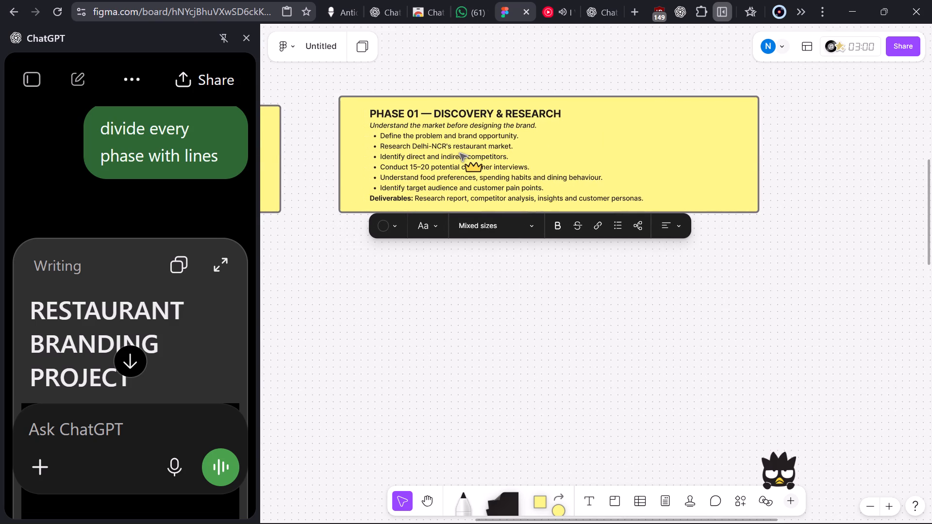
{"action": "left_click", "coordinate": [554, 310]}
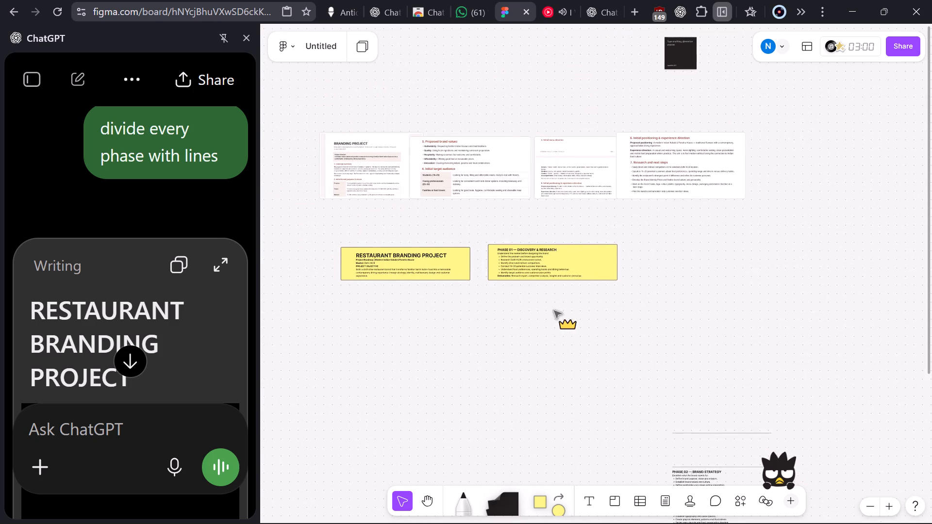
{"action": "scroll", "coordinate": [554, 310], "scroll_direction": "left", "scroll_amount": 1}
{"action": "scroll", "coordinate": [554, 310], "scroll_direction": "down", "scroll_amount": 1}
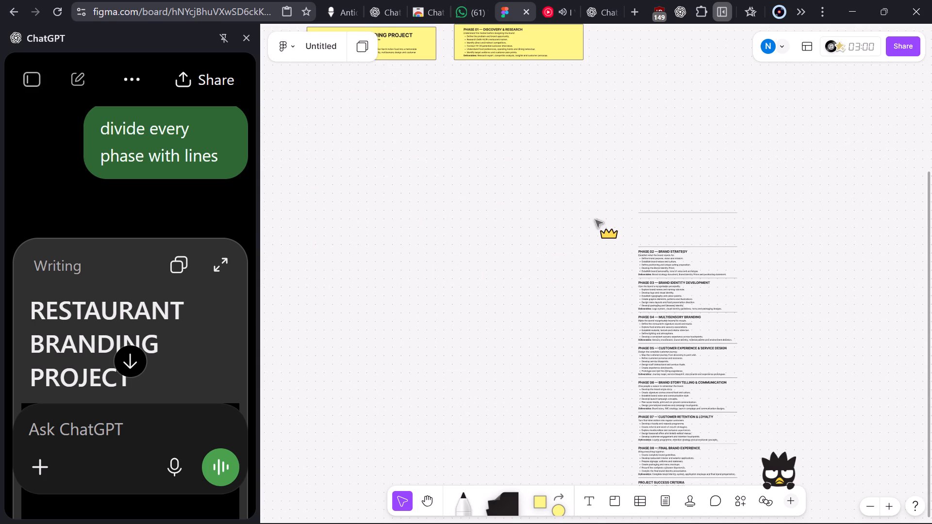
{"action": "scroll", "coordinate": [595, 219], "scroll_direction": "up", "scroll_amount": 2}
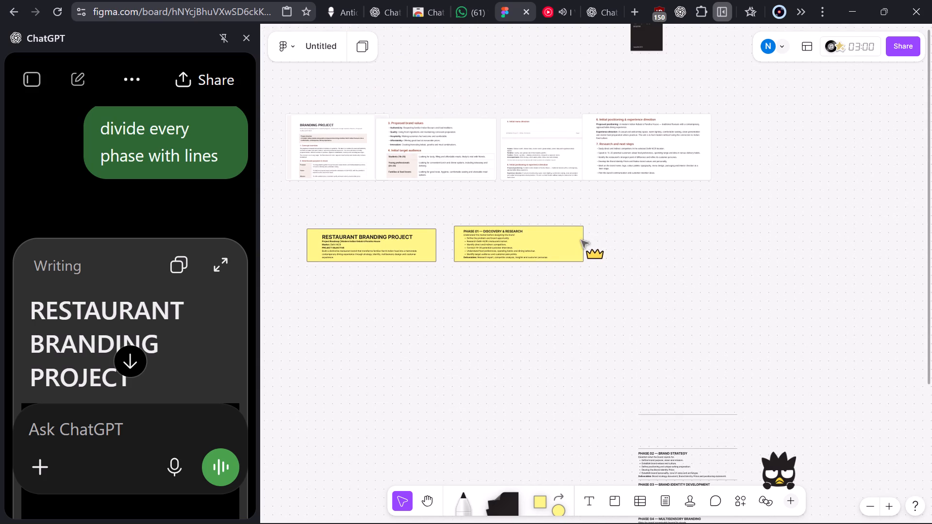
Duplicate the yellow rectangle behind the Phase 01 text and place the copy to its right, leaving a gap.
{"action": "left_click", "coordinate": [581, 240]}
{"action": "left_click_drag", "start_coordinate": [566, 249], "coordinate": [731, 250], "text": "alt"}
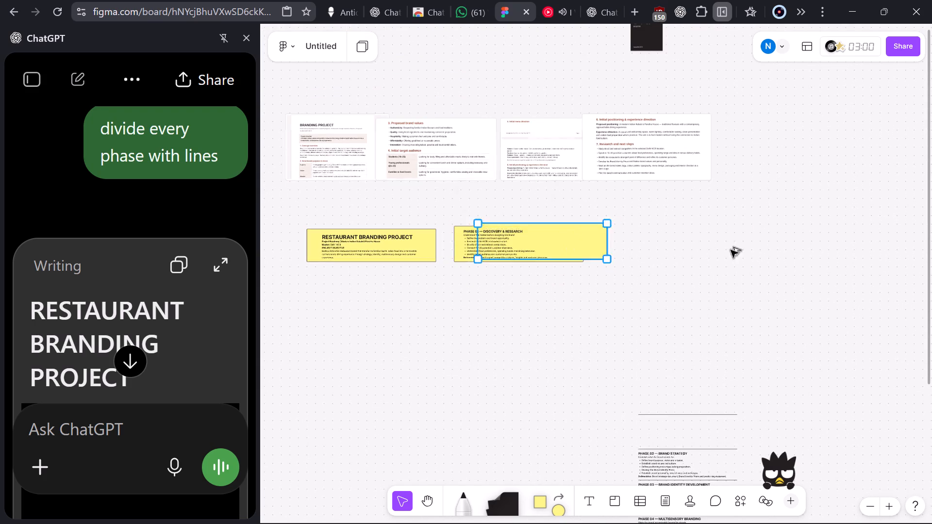
{"action": "left_click_drag", "start_coordinate": [731, 250], "coordinate": [719, 248], "text": "alt"}
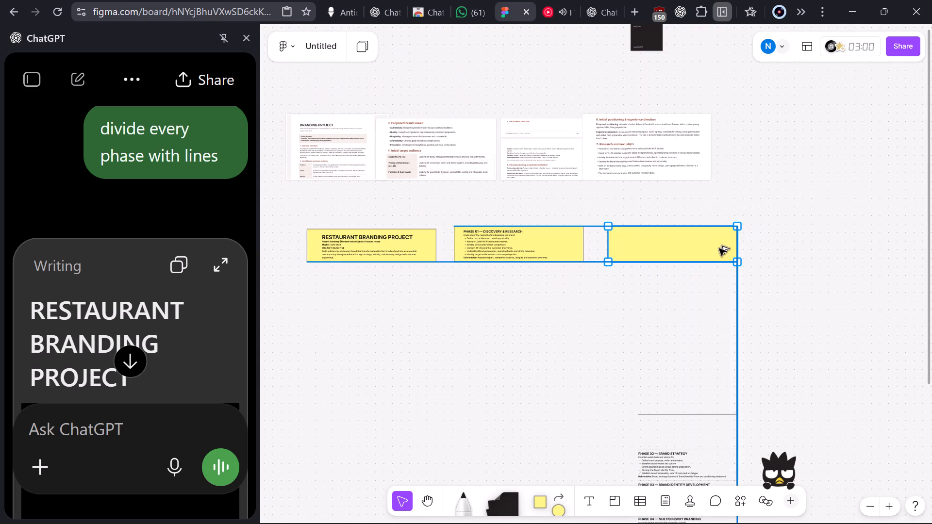
{"action": "left_click_drag", "start_coordinate": [719, 248], "coordinate": [724, 245], "text": "alt"}
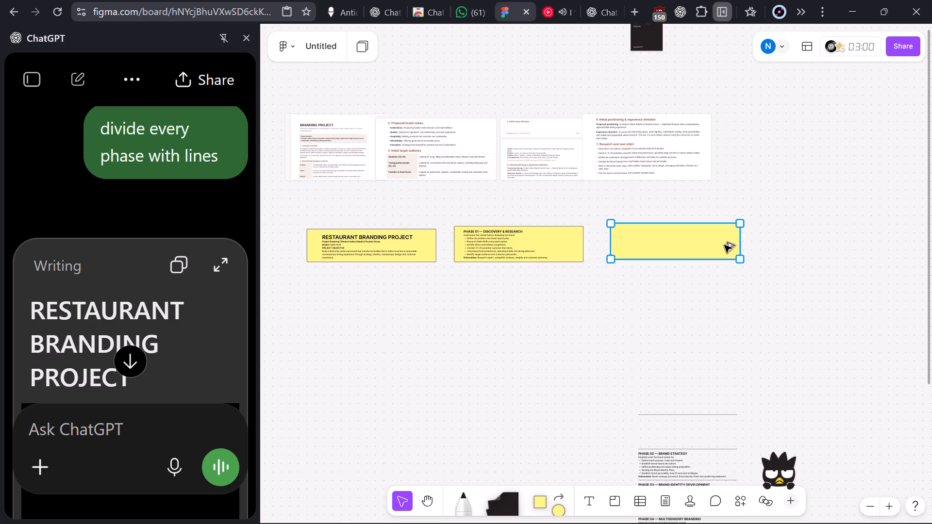
{"action": "left_click_drag", "start_coordinate": [724, 245], "coordinate": [724, 245], "text": "alt"}
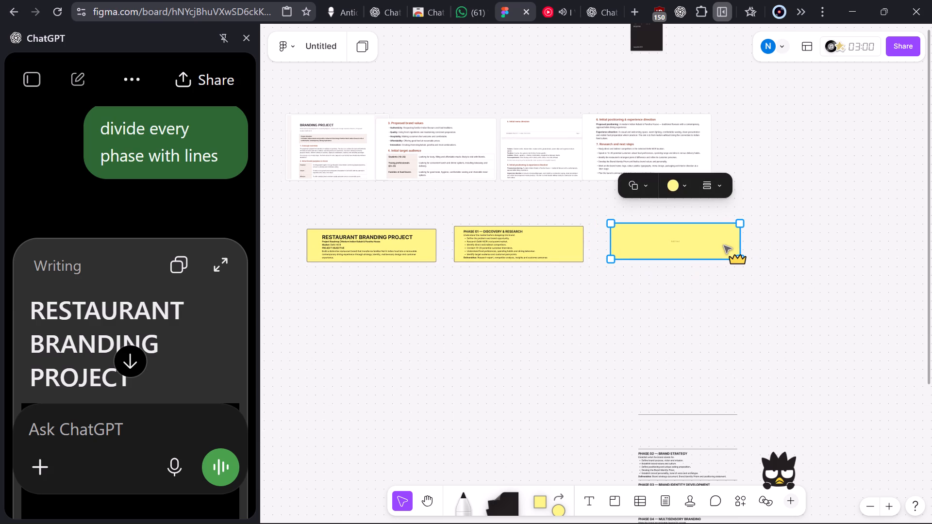
Move the Phase 02 — Brand Strategy text block onto the third yellow rectangle.
{"action": "left_click", "coordinate": [653, 465]}
{"action": "left_click_drag", "start_coordinate": [653, 465], "coordinate": [614, 313]}
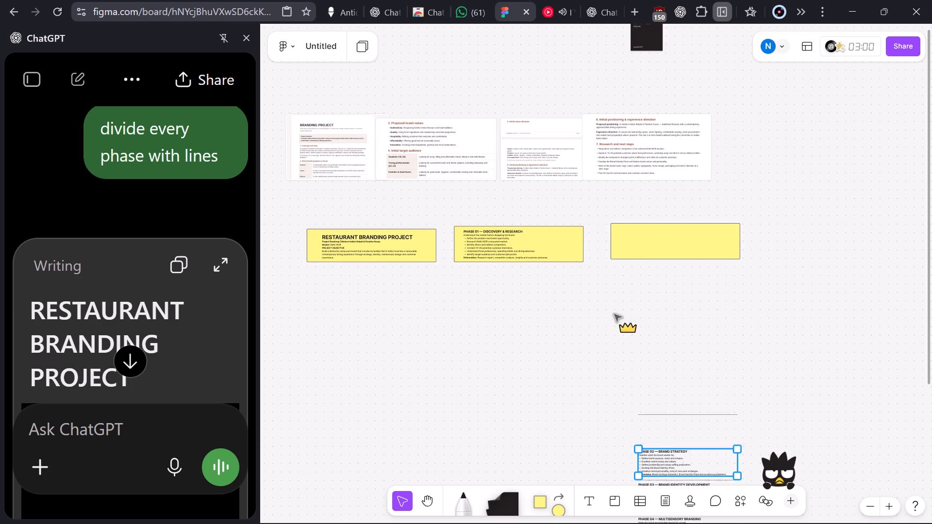
{"action": "left_click_drag", "start_coordinate": [614, 313], "coordinate": [635, 240]}
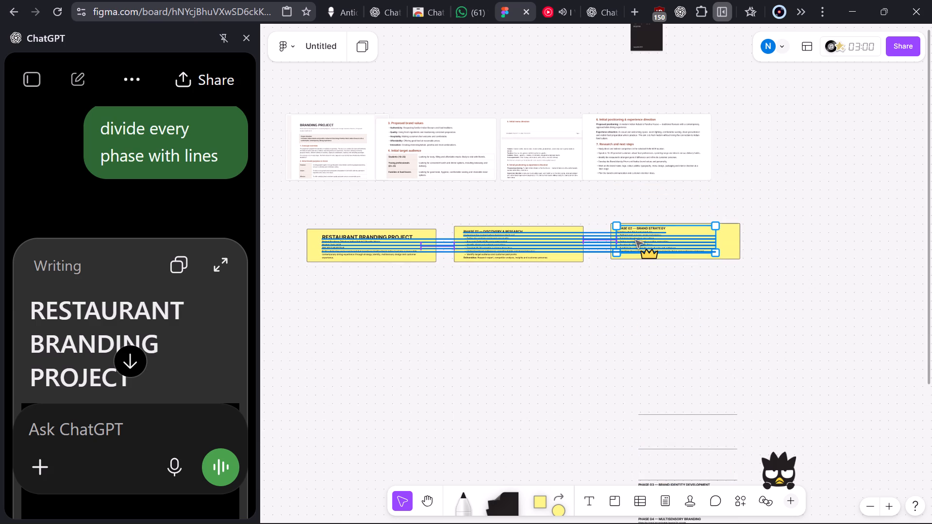
{"action": "left_click_drag", "start_coordinate": [635, 240], "coordinate": [635, 244]}
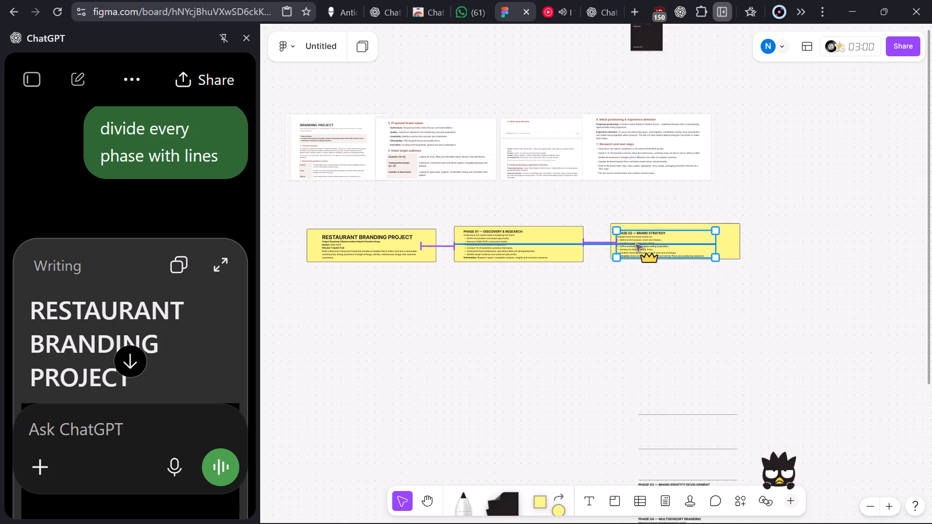
{"action": "left_click_drag", "start_coordinate": [635, 244], "coordinate": [633, 242]}
Shift the Phase 02 text block slightly right within its yellow rectangle to leave a left margin.
{"action": "key", "text": "Right"}
{"action": "key", "text": "Right"}
{"action": "key", "text": "Right"}
{"action": "key", "text": "Right"}
{"action": "key", "text": "Right"}
{"action": "key", "text": "Right"}
{"action": "key", "text": "Right"}
{"action": "key", "text": "Right"}
{"action": "key", "text": "Right"}
{"action": "key", "text": "Right"}
{"action": "key", "text": "Right"}
{"action": "key", "text": "Right"}
{"action": "key", "text": "Right"}
{"action": "key", "text": "Right"}
{"action": "key", "text": "Right"}
{"action": "key", "text": "Right"}
{"action": "key", "text": "Right"}
{"action": "key", "text": "Right"}
{"action": "key", "text": "Right"}
{"action": "key", "text": "Right"}
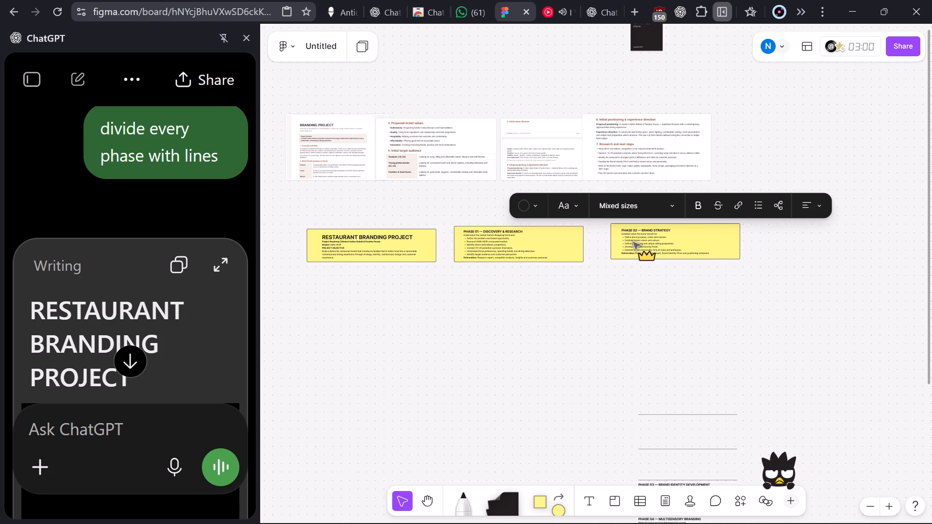
{"action": "left_click", "coordinate": [600, 295]}
Narrow the third yellow rectangle from its left edge and reposition it evenly around the Phase 02 text.
{"action": "left_click_drag", "start_coordinate": [612, 239], "coordinate": [601, 245]}
{"action": "left_click_drag", "start_coordinate": [601, 245], "coordinate": [606, 241]}
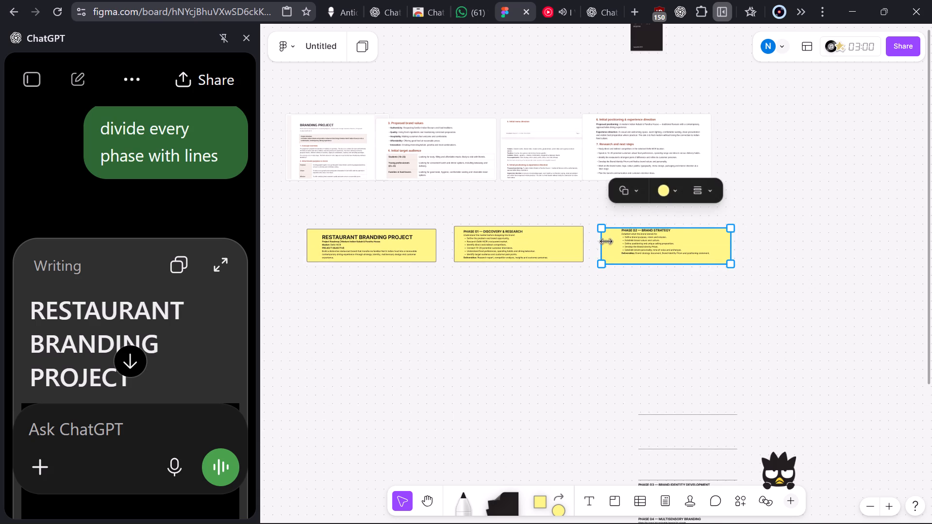
{"action": "left_click_drag", "start_coordinate": [606, 241], "coordinate": [612, 237]}
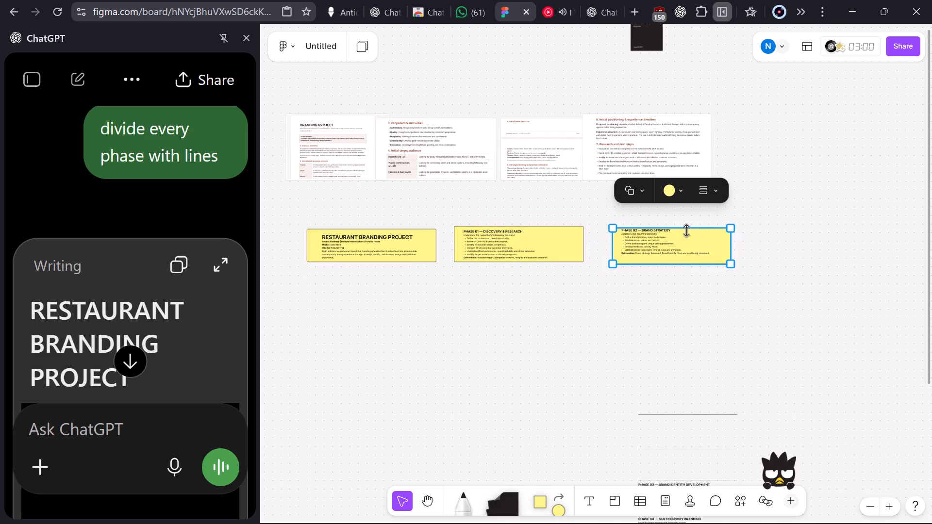
{"action": "left_click_drag", "start_coordinate": [699, 237], "coordinate": [703, 230]}
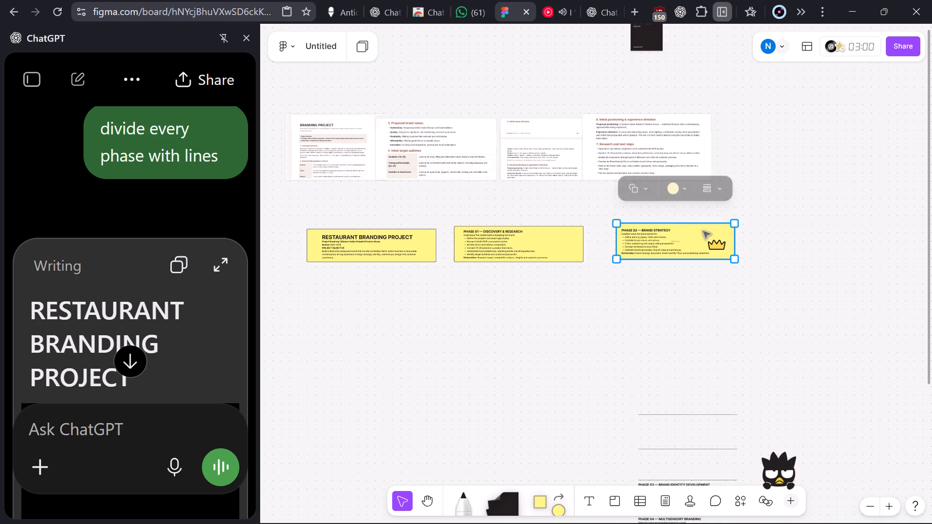
Group the Phase 02 text with its yellow rectangle, and likewise the Phase 01 text with its own.
{"action": "left_click_drag", "start_coordinate": [722, 209], "coordinate": [615, 293]}
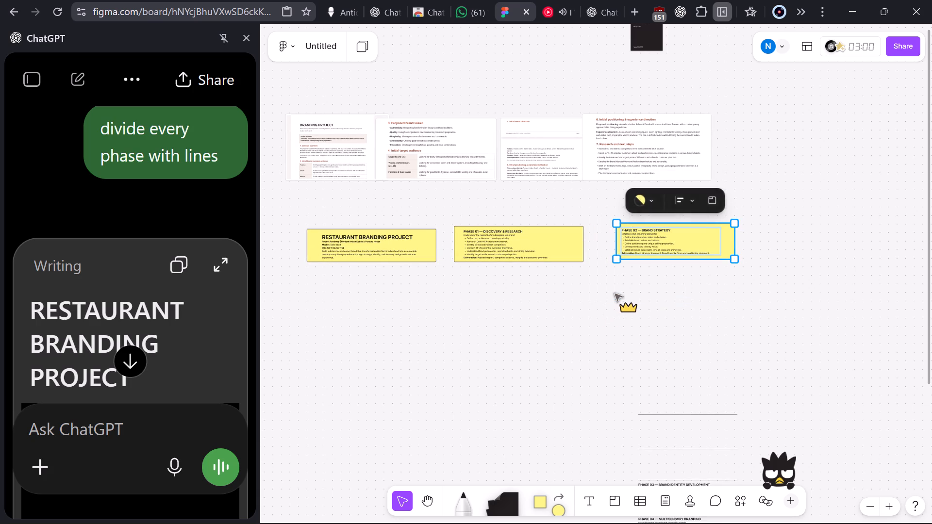
{"action": "key", "text": "ctrl+g"}
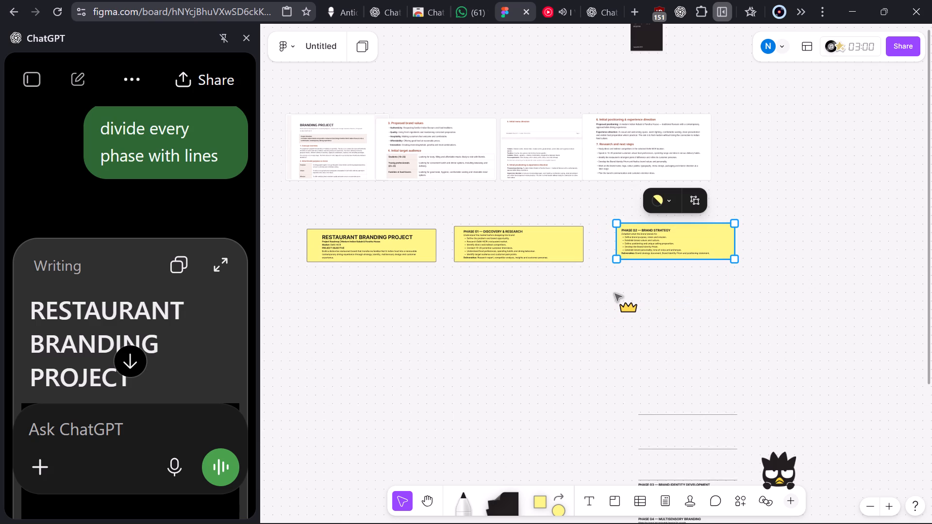
{"action": "left_click_drag", "start_coordinate": [587, 209], "coordinate": [455, 288]}
{"action": "key", "text": "ctrl+g"}
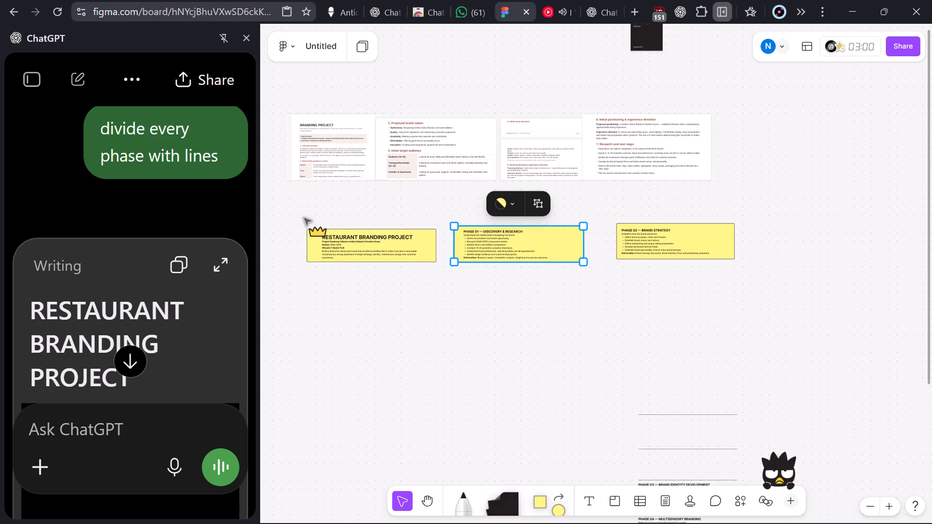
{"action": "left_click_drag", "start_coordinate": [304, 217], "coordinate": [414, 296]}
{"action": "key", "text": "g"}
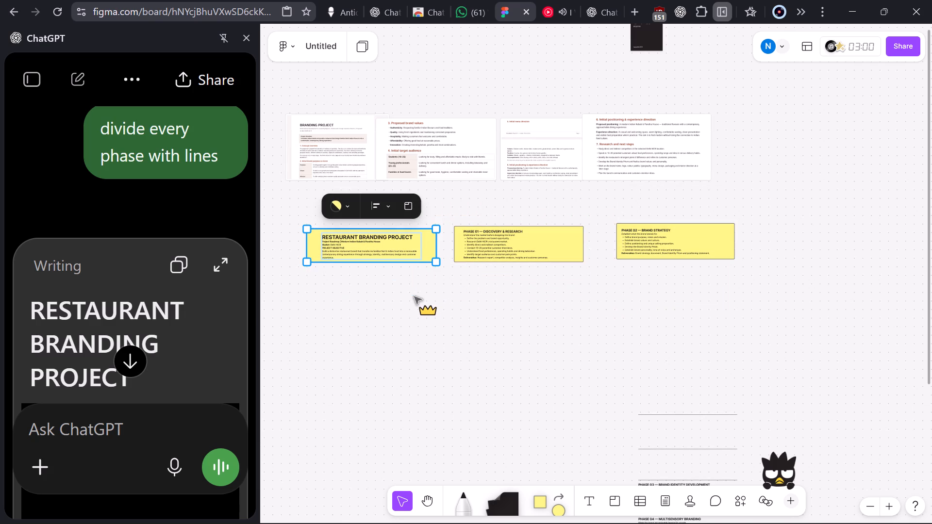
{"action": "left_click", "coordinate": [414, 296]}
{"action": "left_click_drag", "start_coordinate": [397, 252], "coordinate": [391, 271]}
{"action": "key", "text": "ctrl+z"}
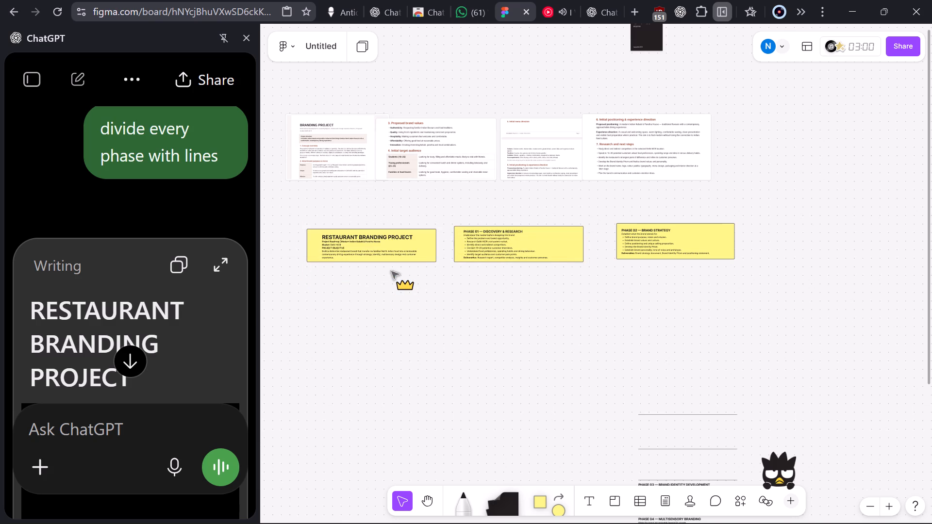
Group the Restaurant Branding Project text with its yellow rectangle.
{"action": "left_click_drag", "start_coordinate": [300, 217], "coordinate": [445, 324]}
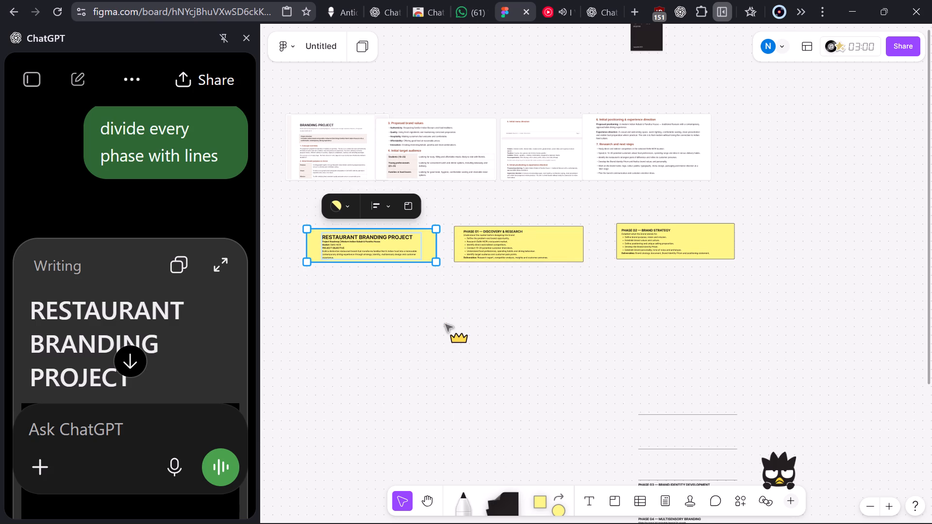
{"action": "key", "text": "ctrl+g"}
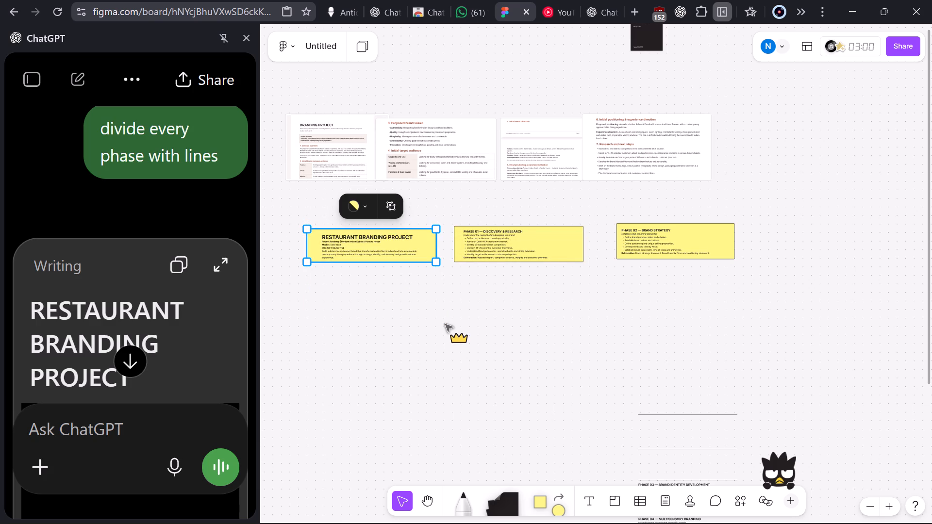
Move the Phase 02 card left so its gap to the Phase 01 card matches the gap between the first two cards.
{"action": "scroll", "coordinate": [612, 362], "scroll_direction": "down", "scroll_amount": 1}
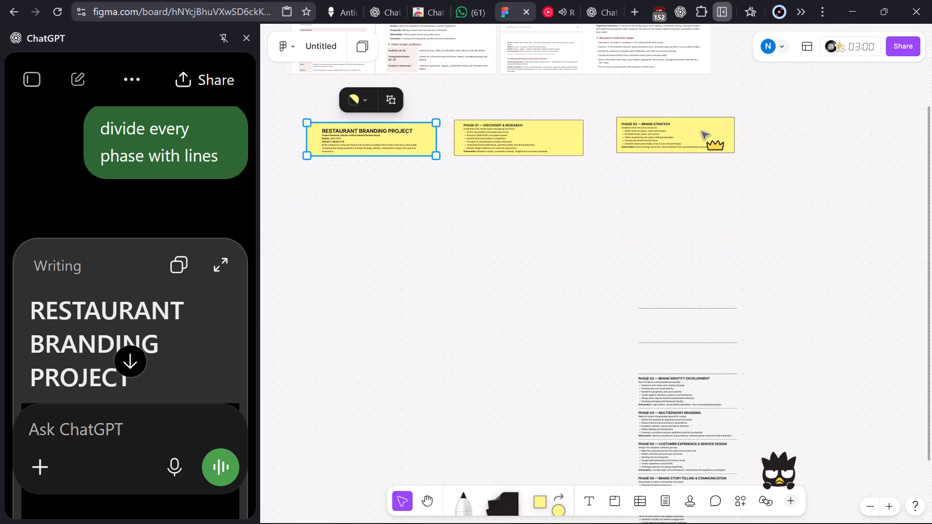
{"action": "left_click_drag", "start_coordinate": [701, 131], "coordinate": [687, 129]}
{"action": "left_click_drag", "start_coordinate": [687, 129], "coordinate": [694, 126]}
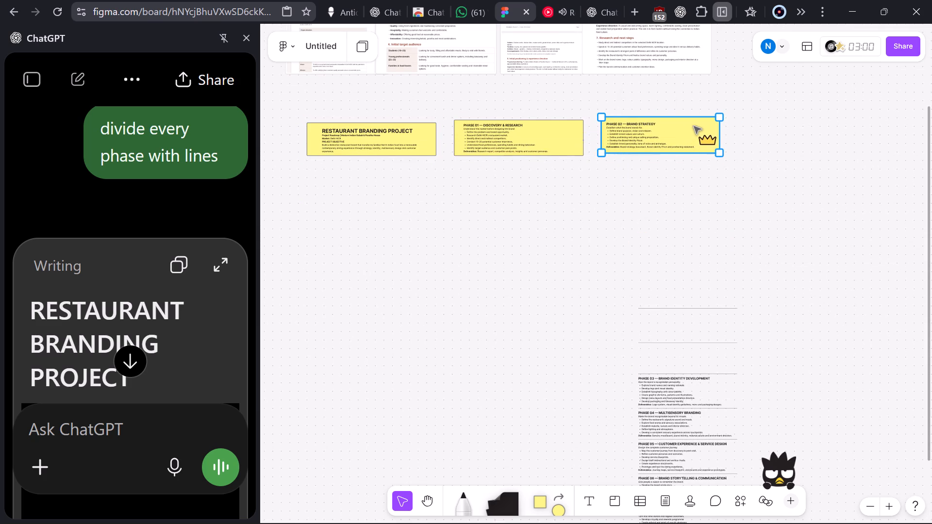
{"action": "left_click_drag", "start_coordinate": [694, 126], "coordinate": [695, 125]}
{"action": "left_click_drag", "start_coordinate": [695, 125], "coordinate": [687, 131]}
{"action": "left_click_drag", "start_coordinate": [687, 131], "coordinate": [687, 126]}
{"action": "left_click_drag", "start_coordinate": [687, 126], "coordinate": [686, 132]}
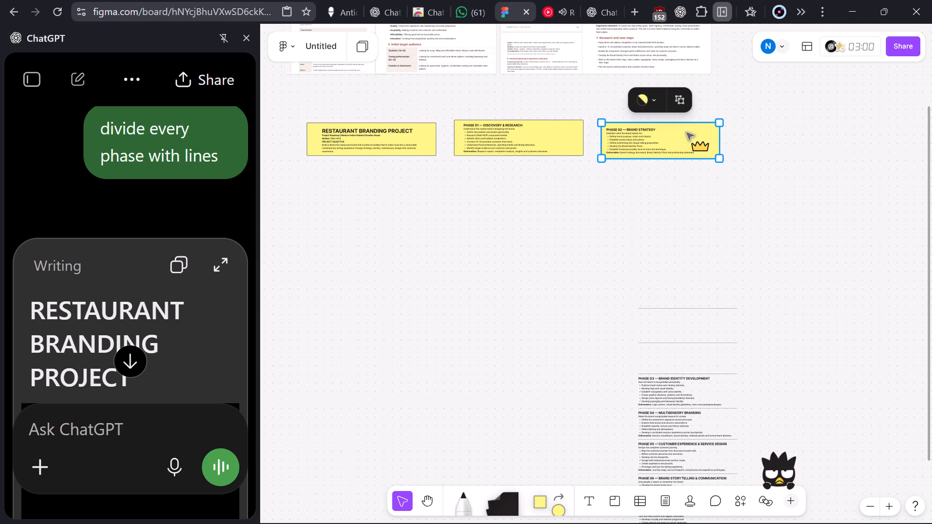
Nudge the Phase 02 card up until it lines up with the Phase 01 card.
{"action": "key", "text": "Up"}
{"action": "key", "text": "Up"}
{"action": "key", "text": "Up"}
{"action": "key", "text": "Up"}
{"action": "key", "text": "Up"}
{"action": "key", "text": "Up"}
{"action": "key", "text": "Up"}
{"action": "key", "text": "Up"}
{"action": "key", "text": "Up"}
{"action": "key", "text": "Up"}
{"action": "key", "text": "Up"}
{"action": "key", "text": "Up"}
{"action": "key", "text": "Up"}
{"action": "key", "text": "Up"}
{"action": "key", "text": "Up"}
{"action": "key", "text": "Up"}
{"action": "key", "text": "Up"}
{"action": "key", "text": "Up"}
{"action": "key", "text": "Up"}
{"action": "key", "text": "Up"}
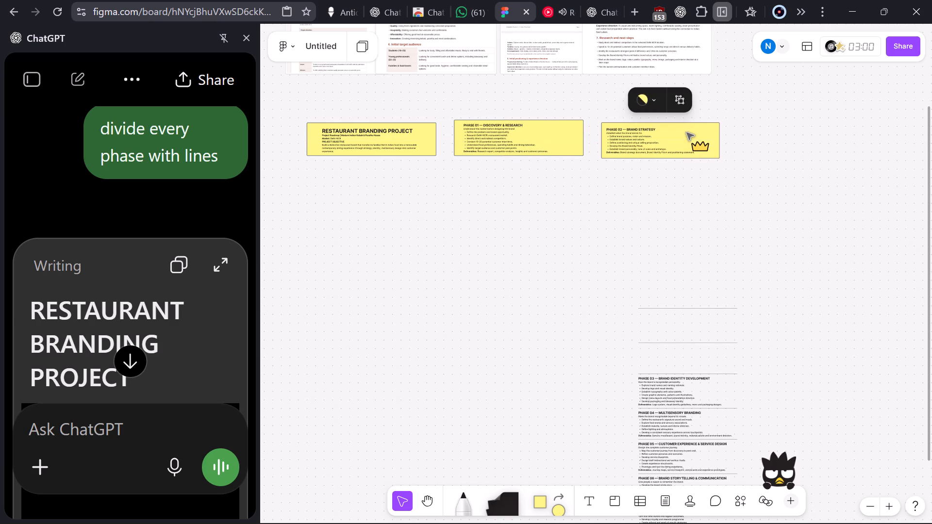
{"action": "key", "text": "Up"}
{"action": "key", "text": "Down"}
{"action": "key", "text": "Down"}
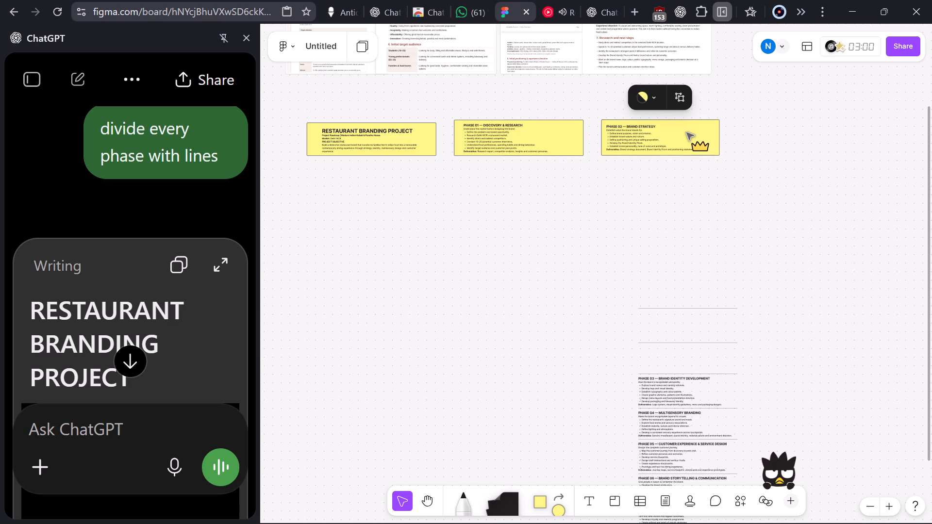
{"action": "key", "text": "Down"}
{"action": "key", "text": "Up"}
{"action": "key", "text": "Up"}
{"action": "key", "text": "Up"}
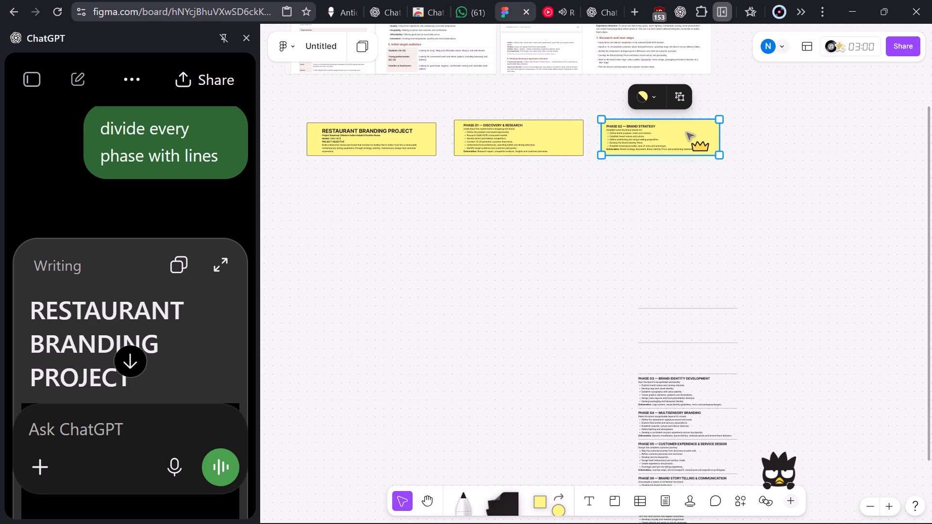
Duplicate the Phase 02 card and place the copy to its right in the same row, leaving a small gap.
{"action": "left_click_drag", "start_coordinate": [686, 132], "coordinate": [812, 131], "text": "alt"}
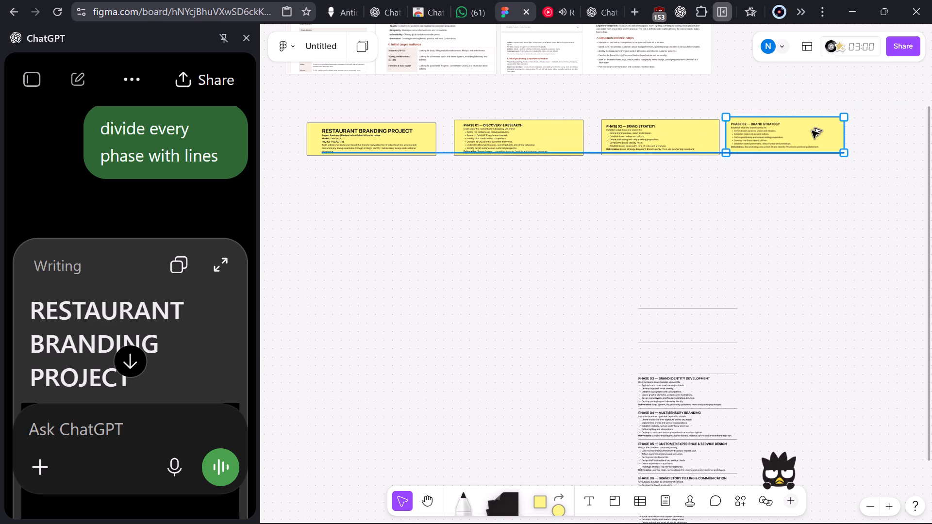
{"action": "left_click_drag", "start_coordinate": [812, 131], "coordinate": [812, 131], "text": "alt"}
{"action": "left_click_drag", "start_coordinate": [812, 131], "coordinate": [822, 131]}
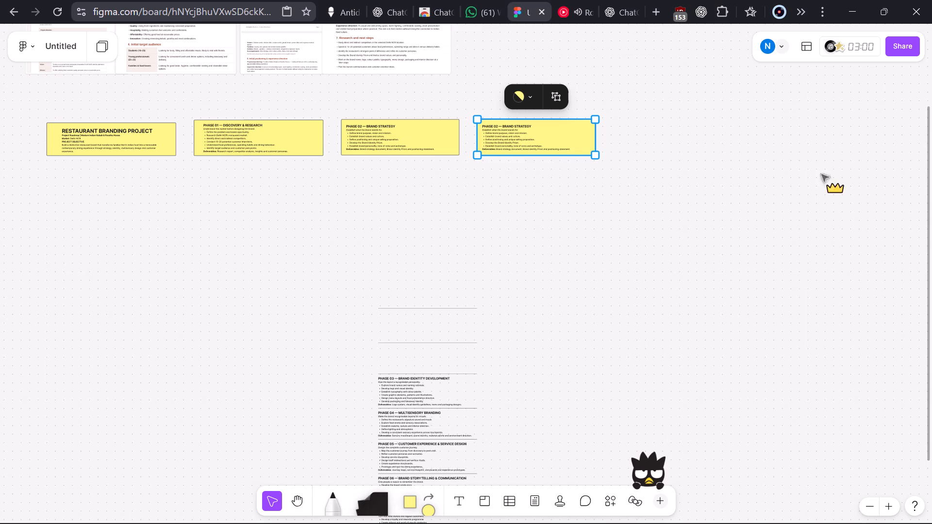
Delete the Phase 02 text from the duplicated card, keeping only its yellow rectangle.
{"action": "left_click", "coordinate": [511, 147]}
{"action": "triple_click", "coordinate": [511, 147]}
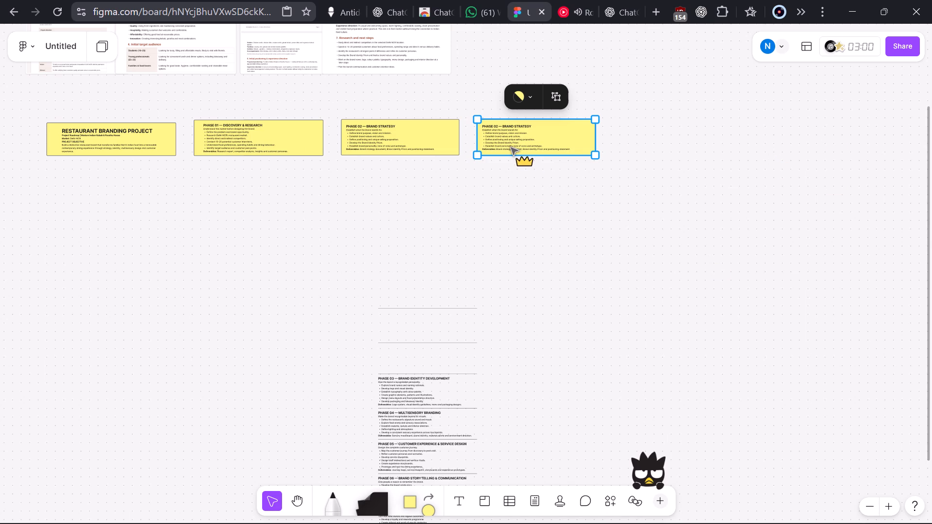
{"action": "double_click", "coordinate": [511, 147]}
{"action": "left_click", "coordinate": [724, 192]}
{"action": "left_click", "coordinate": [663, 249]}
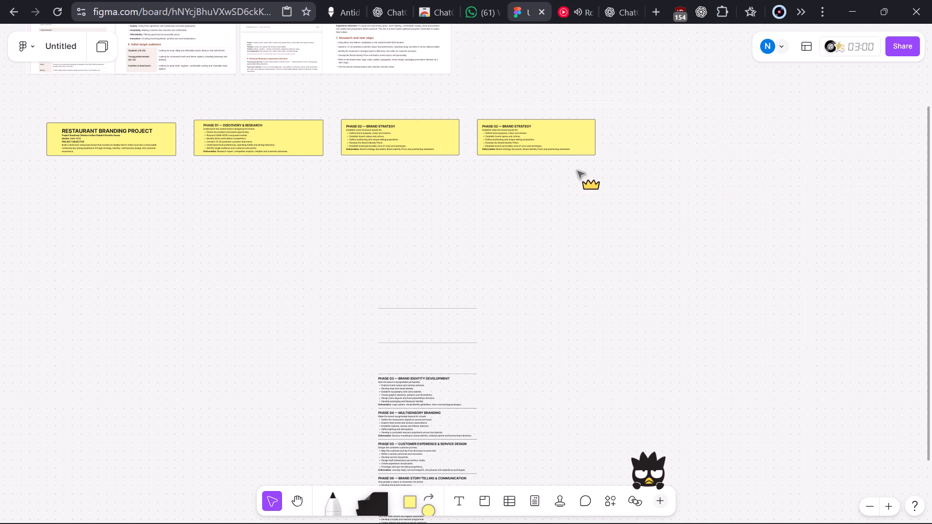
{"action": "double_click", "coordinate": [509, 141]}
{"action": "key", "text": "BackSpace"}
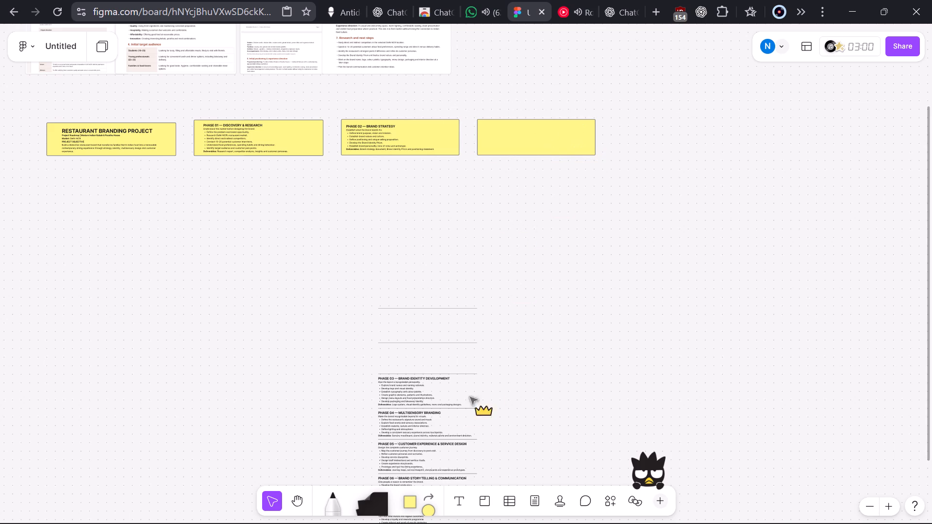
Move the Phase 03 — Brand Identity Development text block onto the empty fourth yellow rectangle, with a small left margin.
{"action": "left_click", "coordinate": [422, 387]}
{"action": "left_click_drag", "start_coordinate": [422, 387], "coordinate": [507, 231]}
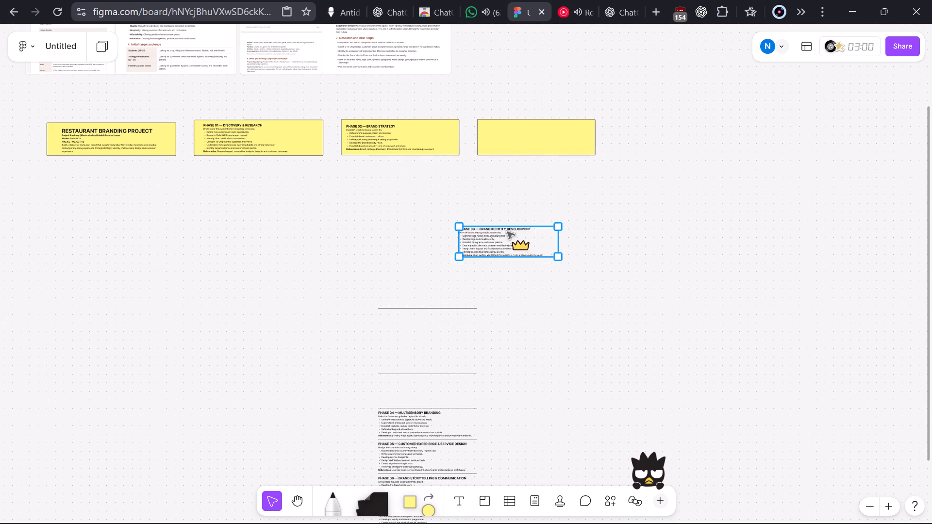
{"action": "left_click_drag", "start_coordinate": [507, 231], "coordinate": [525, 130]}
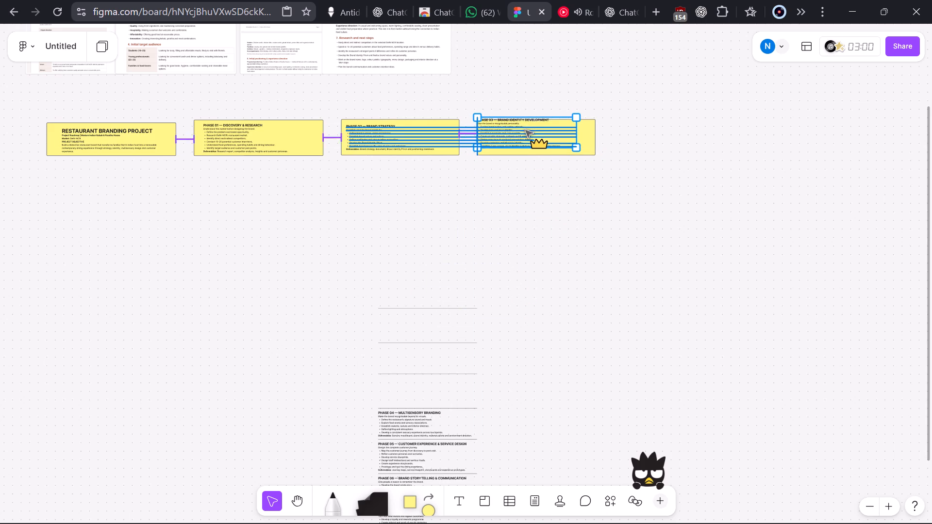
{"action": "left_click_drag", "start_coordinate": [525, 130], "coordinate": [529, 132]}
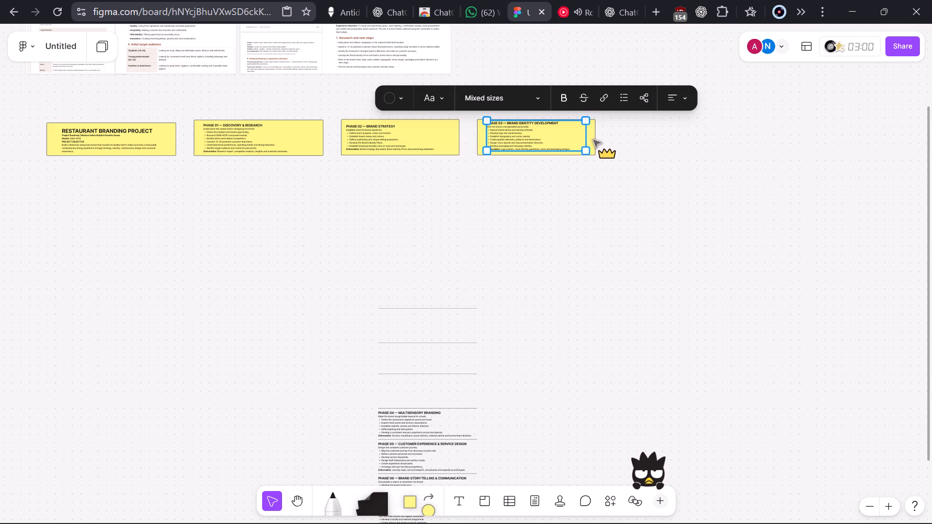
{"action": "left_click", "coordinate": [593, 139]}
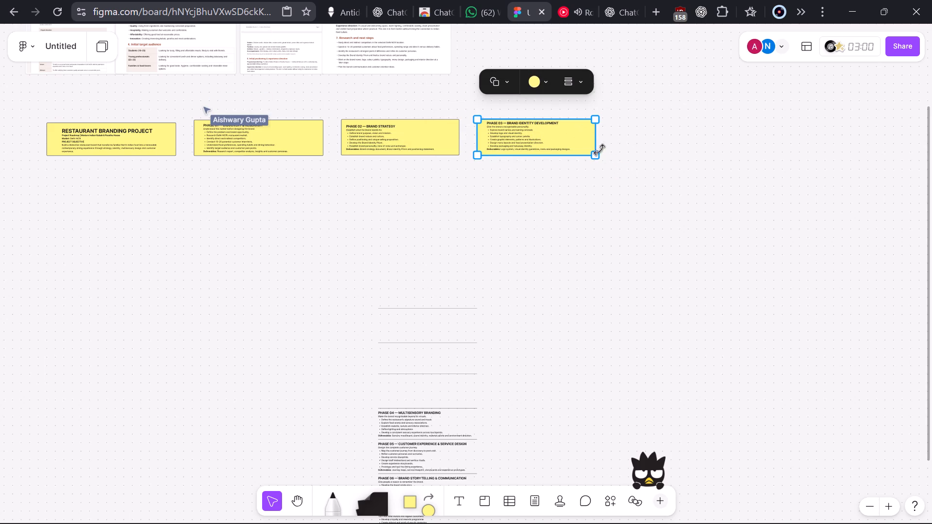
{"action": "left_click", "coordinate": [471, 243]}
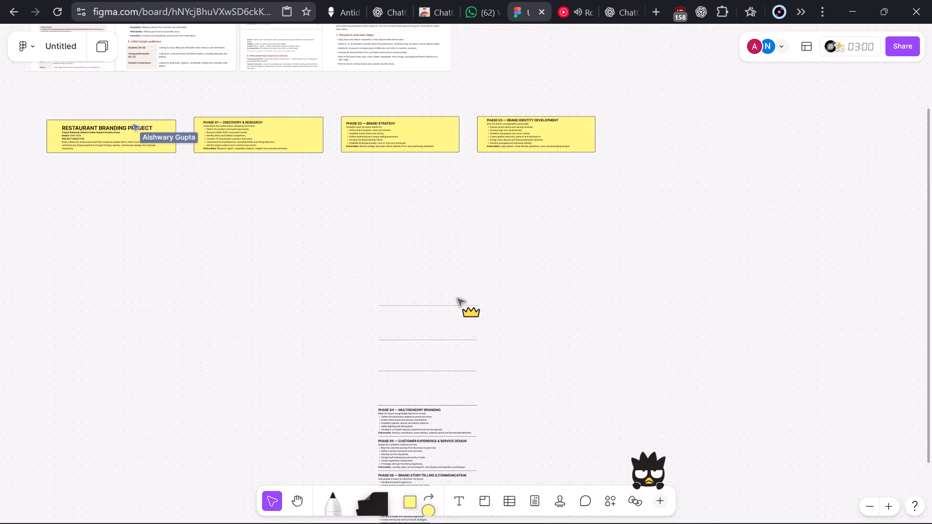
Duplicate the Phase 03 card's yellow rectangle without its text and place the copy to its right in the same row.
{"action": "left_click", "coordinate": [585, 123]}
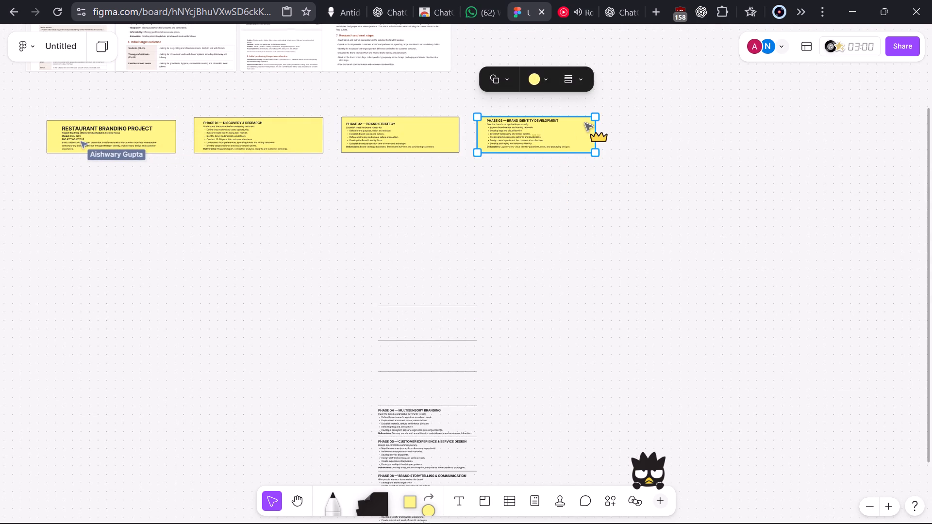
{"action": "left_click_drag", "start_coordinate": [585, 123], "coordinate": [587, 173], "text": "alt"}
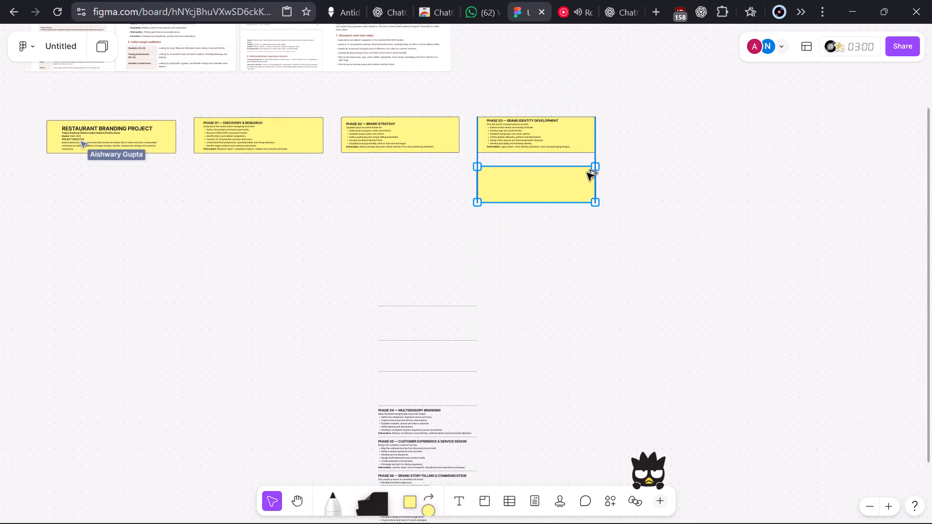
{"action": "left_click_drag", "start_coordinate": [587, 173], "coordinate": [727, 123], "text": "alt"}
{"action": "left_click", "coordinate": [727, 123], "text": "alt"}
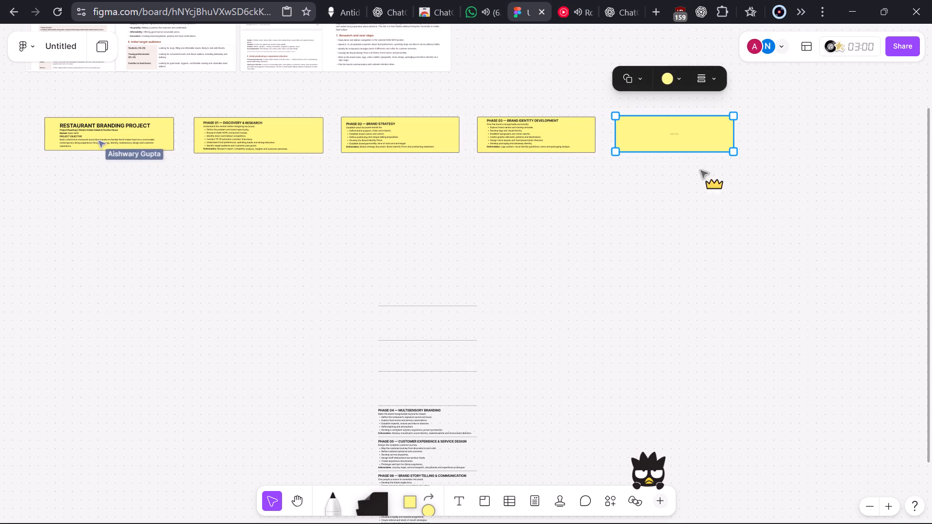
Move the Phase 04 — Multisensory Branding text block onto the empty fifth yellow rectangle, with a small left margin.
{"action": "left_click", "coordinate": [400, 425]}
{"action": "left_click_drag", "start_coordinate": [400, 425], "coordinate": [647, 138]}
{"action": "left_click", "coordinate": [730, 141]}
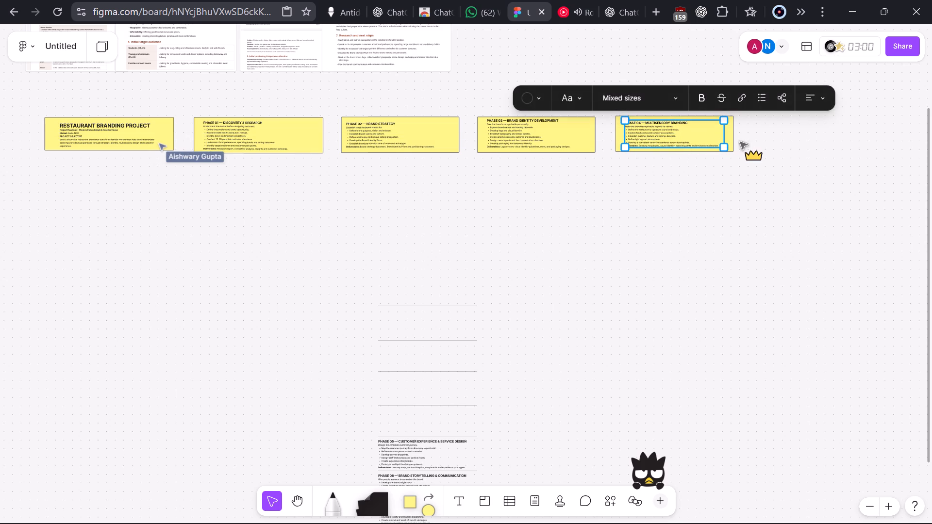
{"action": "left_click", "coordinate": [740, 141]}
Duplicate the Phase 04 card's yellow rectangle without its text and place the copy to its right in the same row.
{"action": "left_click", "coordinate": [727, 135]}
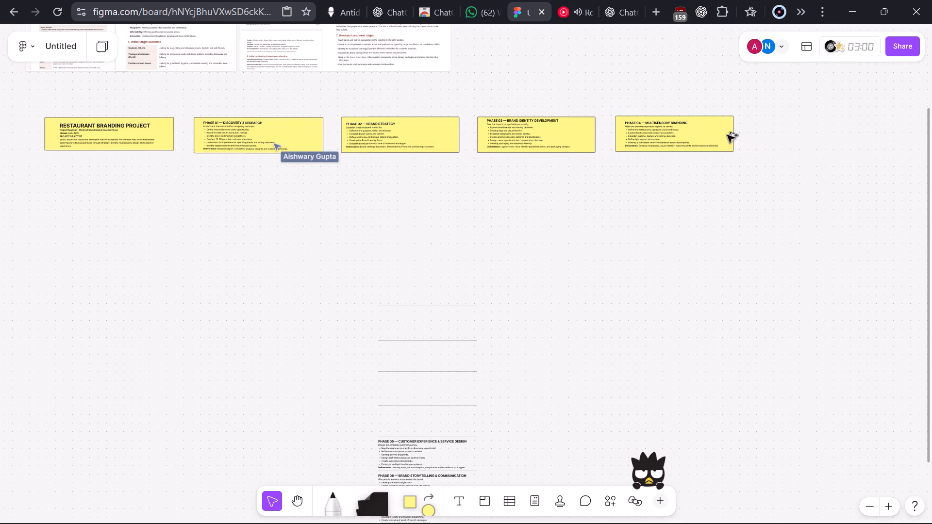
{"action": "left_click", "coordinate": [800, 131]}
{"action": "left_click_drag", "start_coordinate": [728, 132], "coordinate": [805, 136], "text": "alt"}
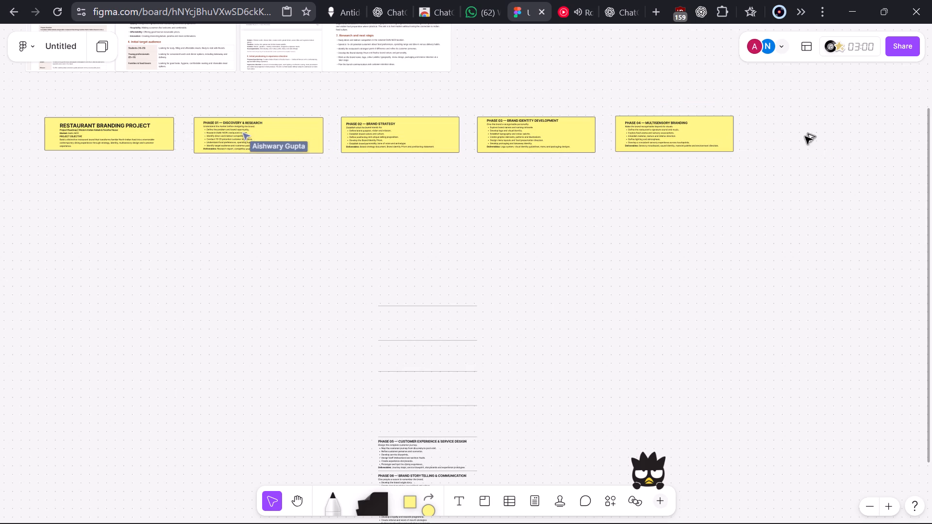
{"action": "left_click_drag", "start_coordinate": [805, 136], "coordinate": [876, 132], "text": "alt"}
Move the Phase 05 — Customer Experience & Service Design text block onto the empty sixth yellow rectangle and nudge it down inside the edges.
{"action": "left_click", "coordinate": [420, 454]}
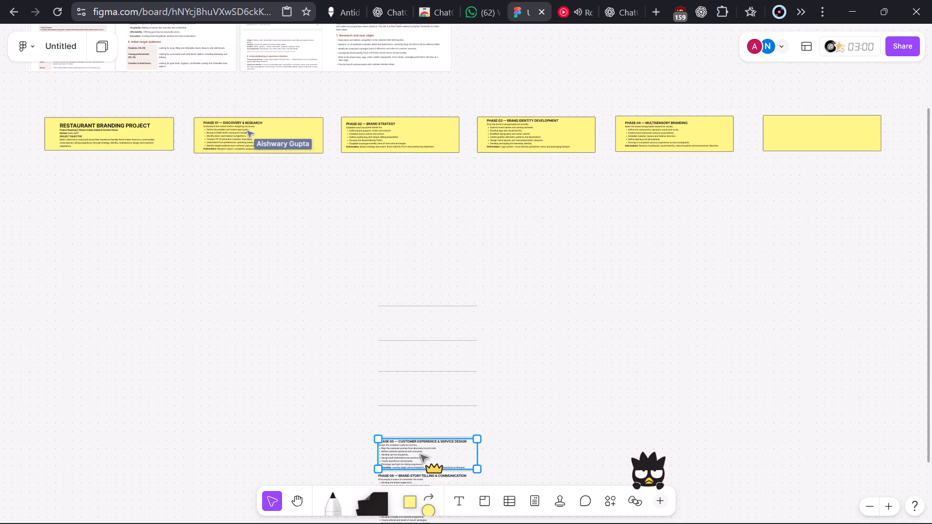
{"action": "left_click_drag", "start_coordinate": [420, 454], "coordinate": [815, 137]}
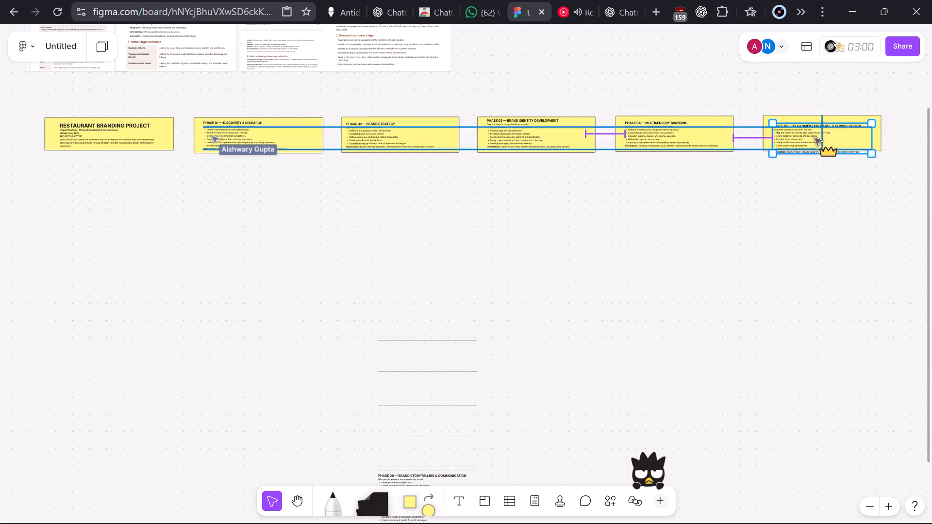
{"action": "left_click_drag", "start_coordinate": [815, 137], "coordinate": [813, 133]}
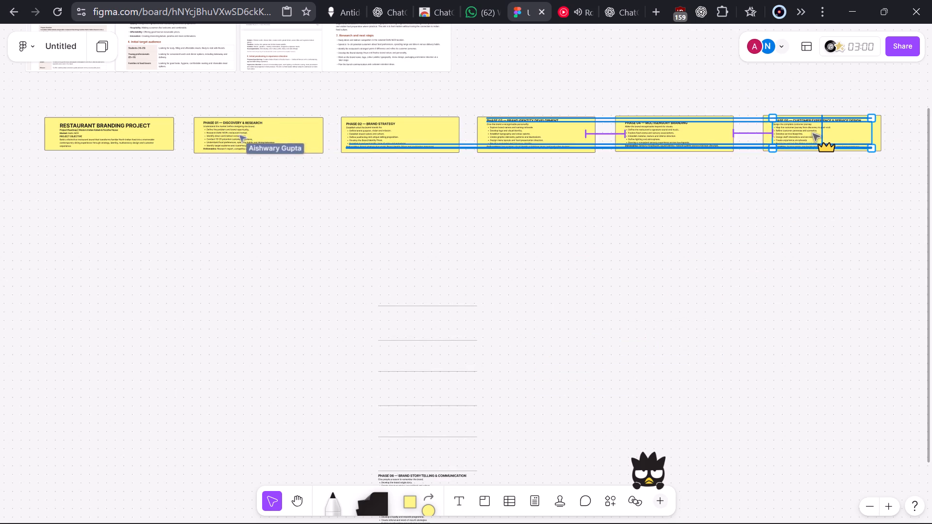
{"action": "left_click_drag", "start_coordinate": [813, 133], "coordinate": [812, 131]}
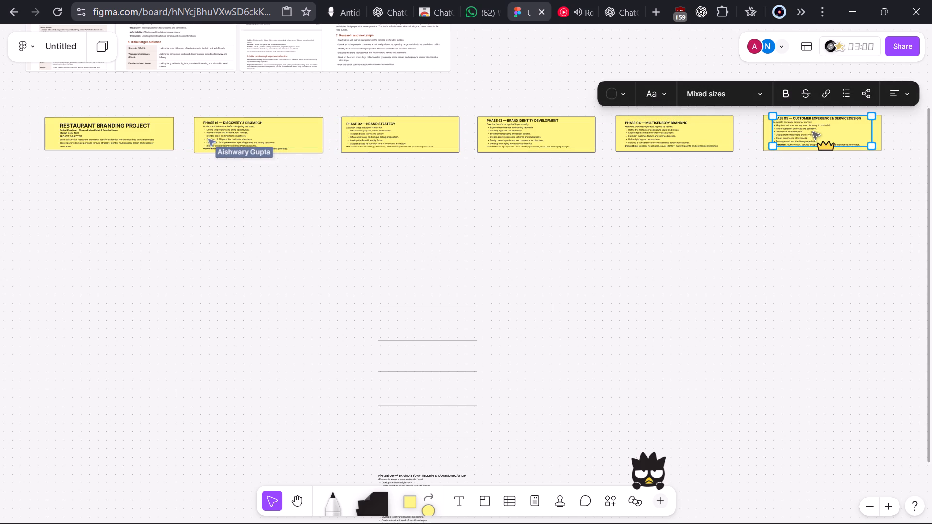
{"action": "key", "text": "Down"}
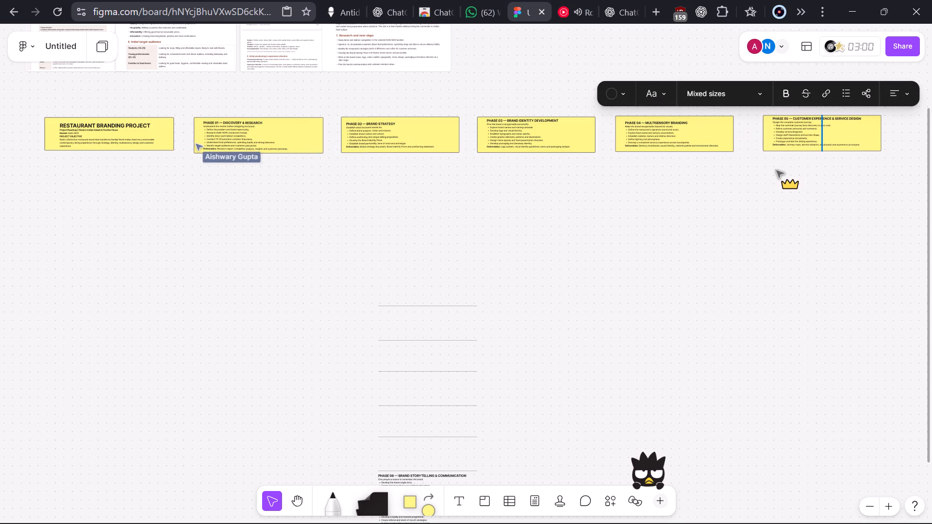
{"action": "key", "text": "Down"}
{"action": "key", "text": "Down"}
{"action": "key", "text": "Down"}
{"action": "key", "text": "Down"}
{"action": "key", "text": "Down"}
{"action": "key", "text": "Down"}
{"action": "key", "text": "Down"}
{"action": "key", "text": "Down"}
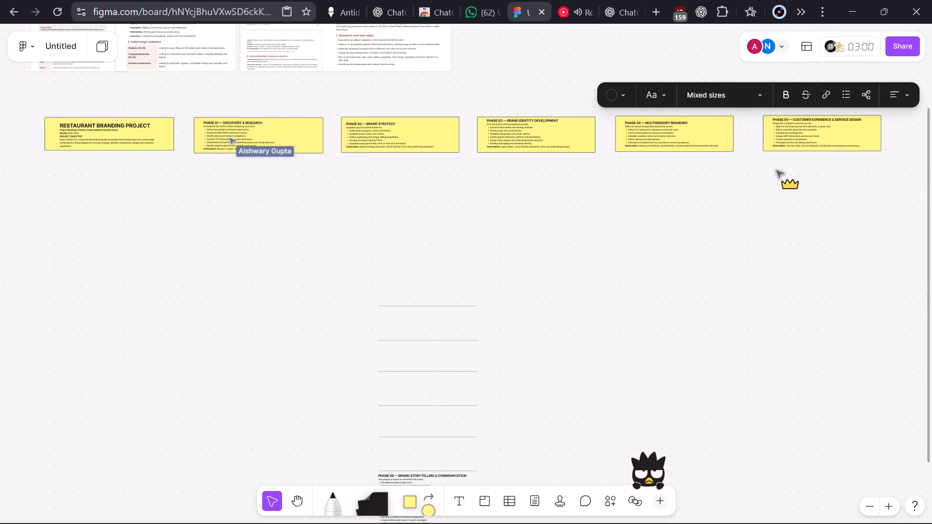
{"action": "left_click", "coordinate": [776, 170]}
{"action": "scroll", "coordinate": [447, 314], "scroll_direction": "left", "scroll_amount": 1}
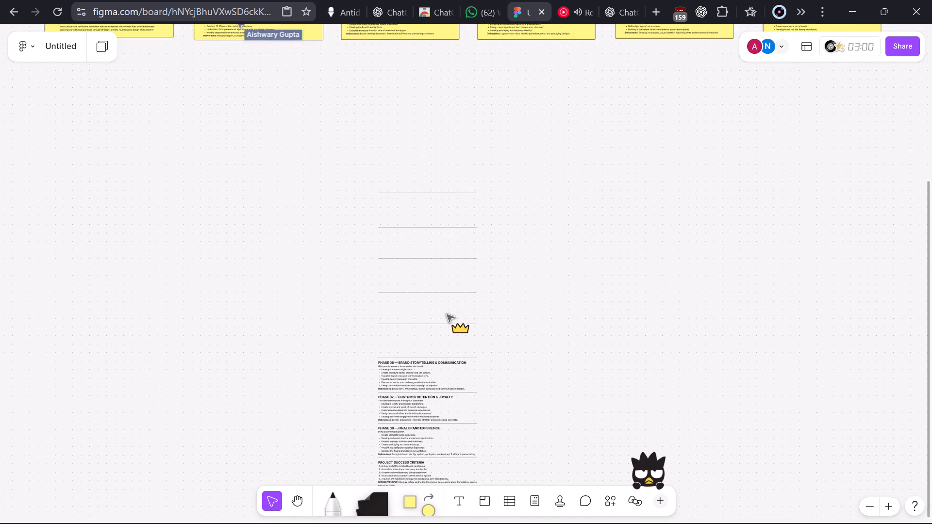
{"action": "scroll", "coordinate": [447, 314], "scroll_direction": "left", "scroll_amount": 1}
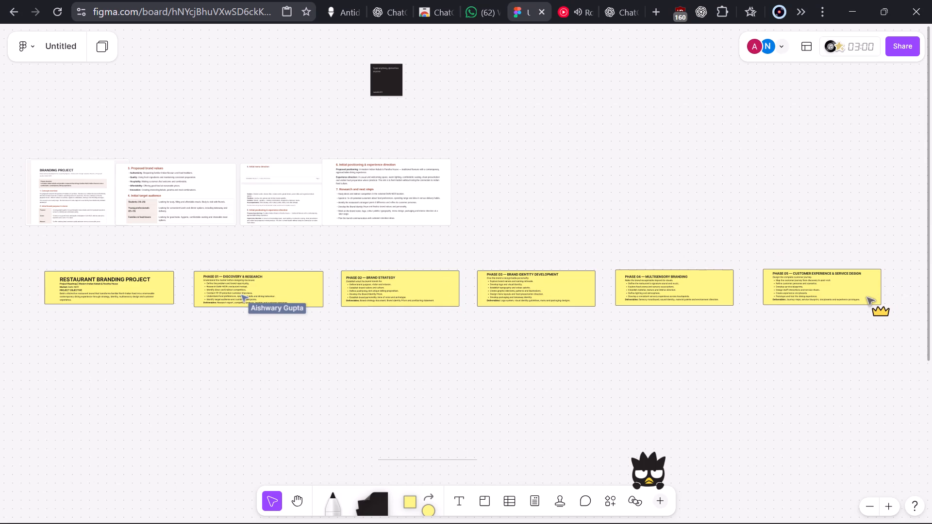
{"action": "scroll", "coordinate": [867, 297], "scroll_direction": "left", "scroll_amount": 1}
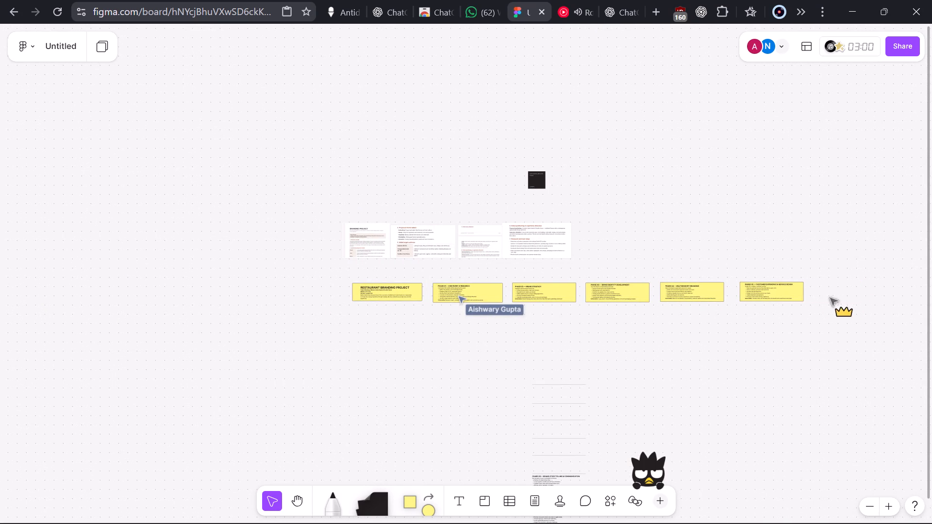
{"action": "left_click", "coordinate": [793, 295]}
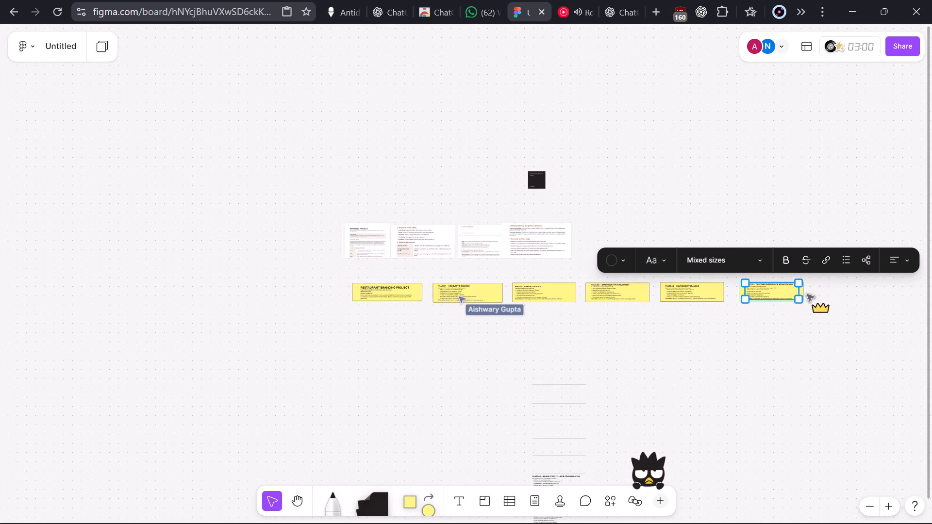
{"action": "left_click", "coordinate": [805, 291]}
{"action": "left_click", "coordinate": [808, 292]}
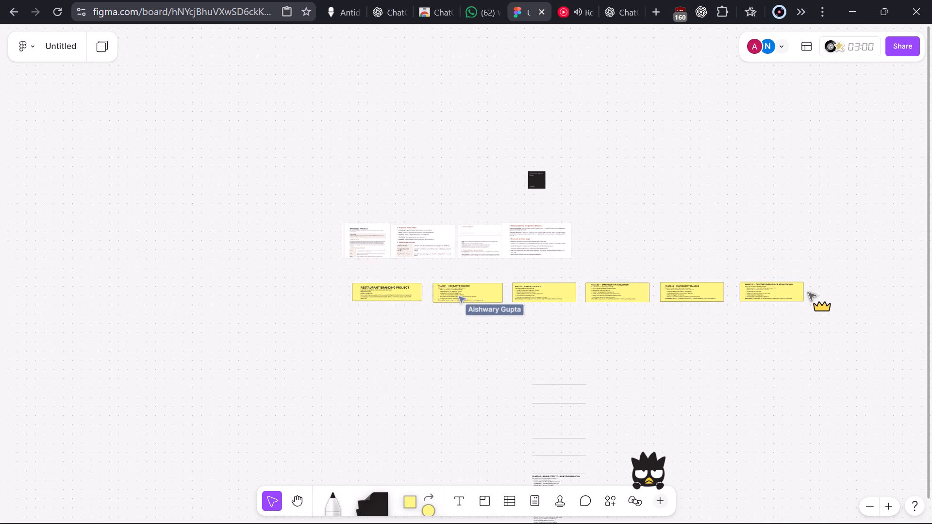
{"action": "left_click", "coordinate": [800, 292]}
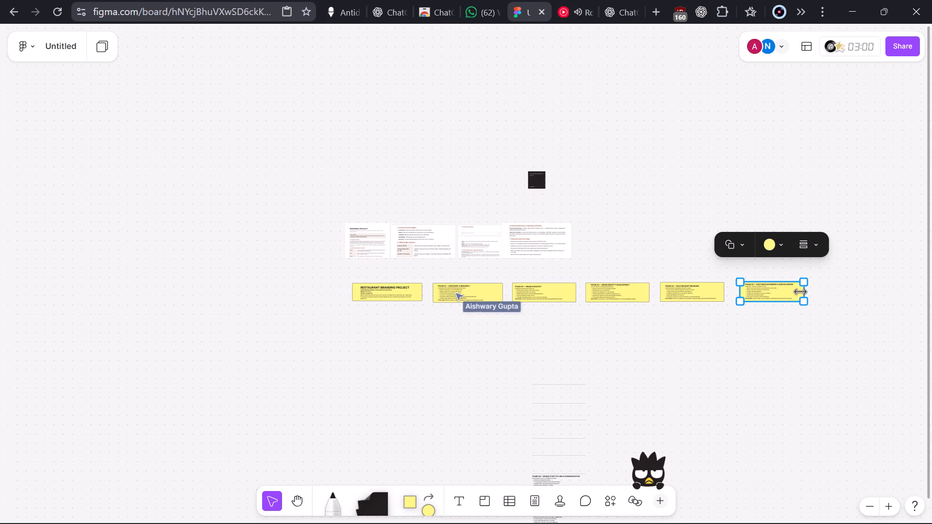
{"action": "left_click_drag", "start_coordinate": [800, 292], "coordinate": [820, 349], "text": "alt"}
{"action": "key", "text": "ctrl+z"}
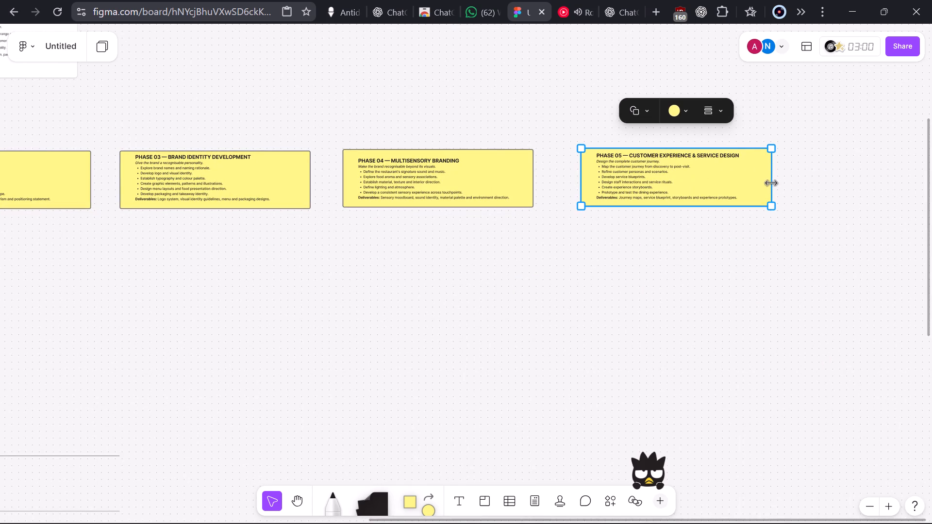
Duplicate the Phase 05 card's yellow rectangle and place the empty copy to its right in the row, leaving a small gap.
{"action": "left_click_drag", "start_coordinate": [764, 187], "coordinate": [931, 230], "text": "alt"}
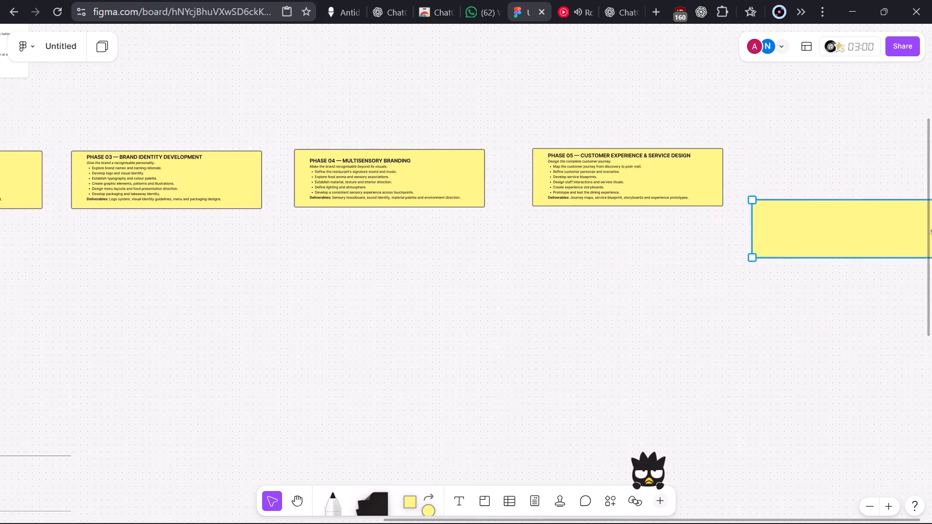
{"action": "left_click_drag", "start_coordinate": [931, 230], "coordinate": [851, 185], "text": "alt"}
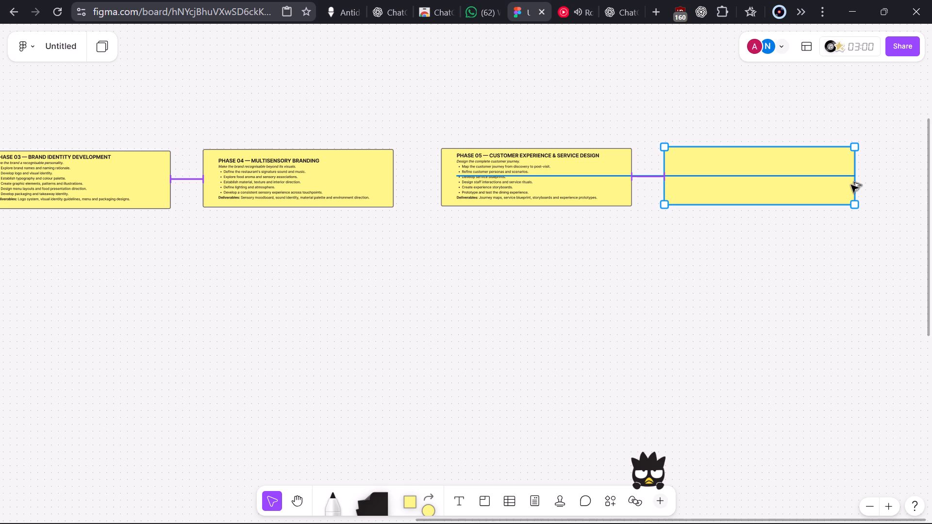
{"action": "left_click_drag", "start_coordinate": [851, 185], "coordinate": [852, 188], "text": "alt"}
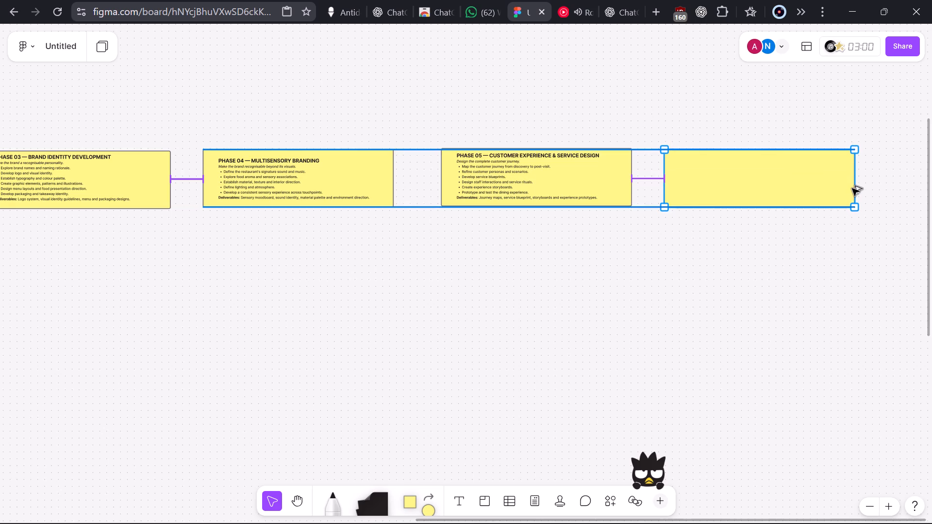
{"action": "left_click_drag", "start_coordinate": [852, 188], "coordinate": [852, 185], "text": "alt"}
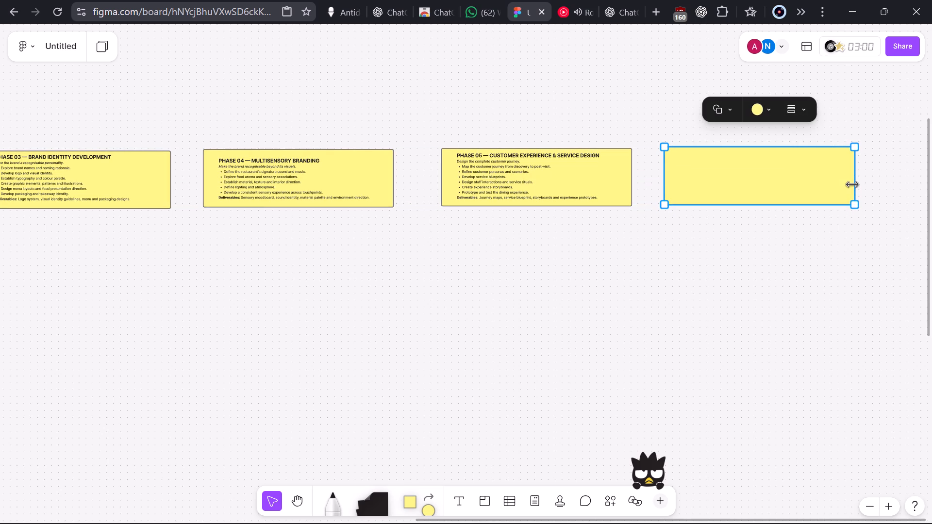
Move the Phase 06 — Brand Storytelling & Communication text block onto the empty seventh yellow rectangle, fitting it inside with a small left margin.
{"action": "scroll", "coordinate": [502, 260], "scroll_direction": "down", "scroll_amount": 1}
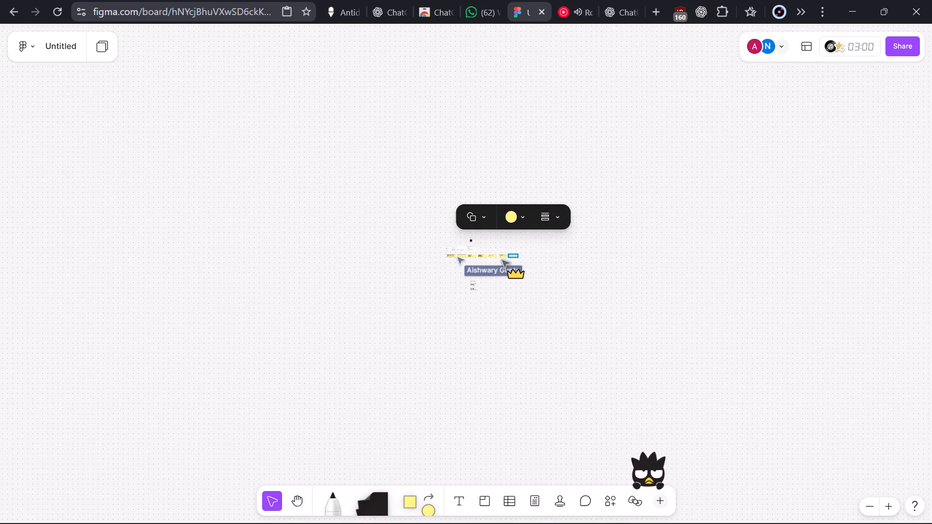
{"action": "scroll", "coordinate": [502, 260], "scroll_direction": "down", "scroll_amount": 1}
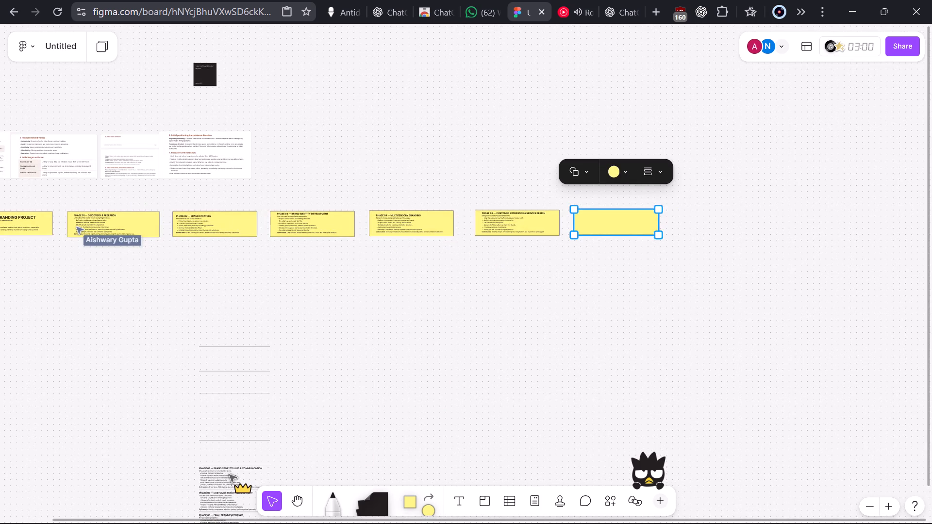
{"action": "left_click", "coordinate": [229, 474]}
{"action": "left_click_drag", "start_coordinate": [229, 474], "coordinate": [623, 203]}
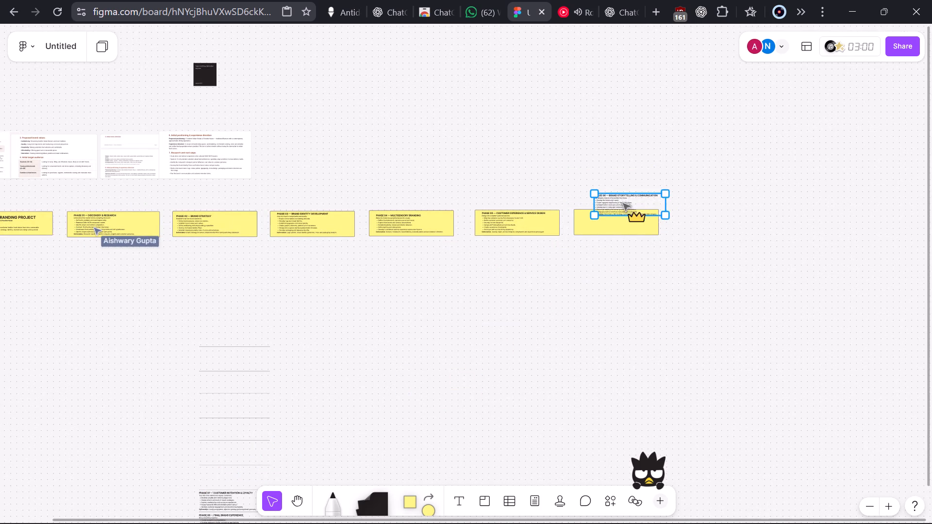
{"action": "left_click_drag", "start_coordinate": [623, 203], "coordinate": [609, 221]}
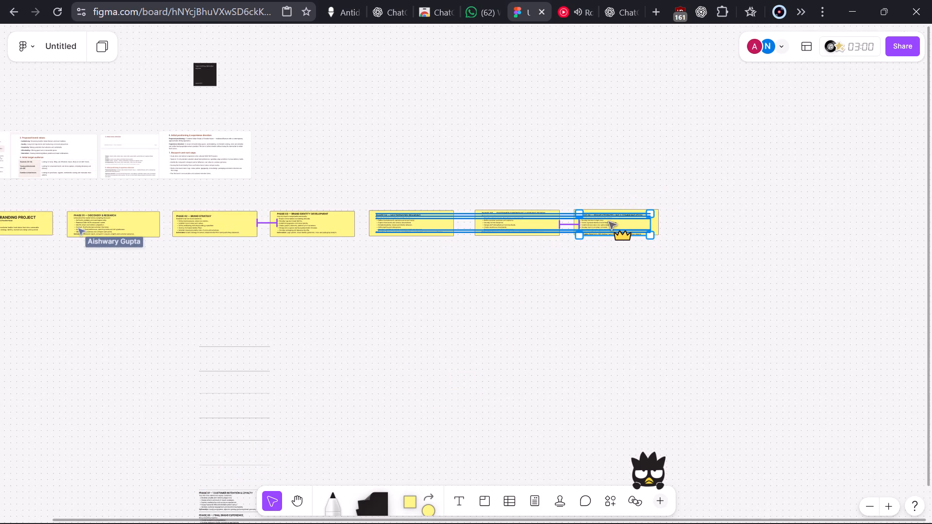
{"action": "left_click_drag", "start_coordinate": [609, 221], "coordinate": [609, 219]}
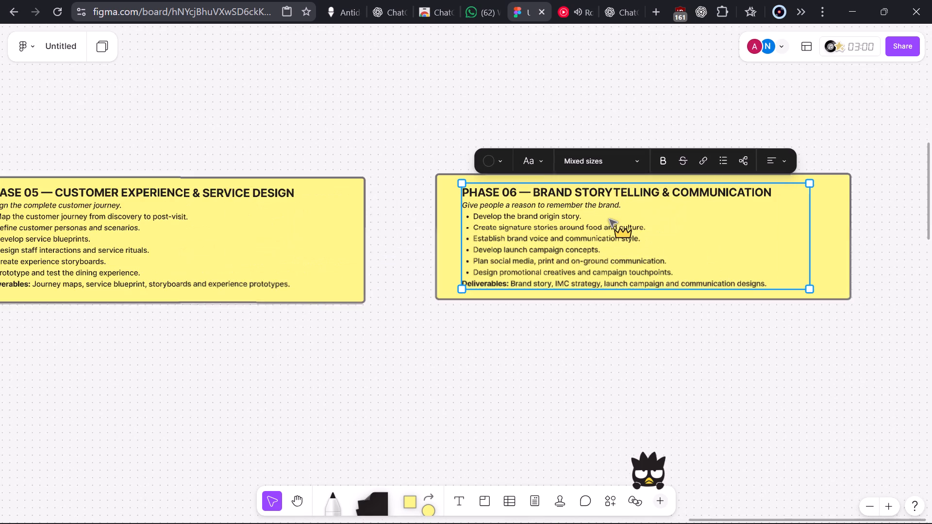
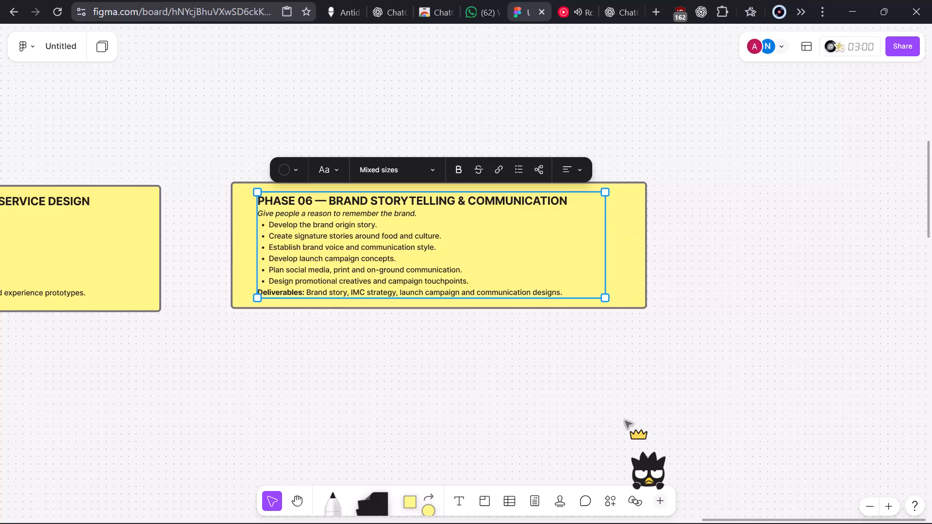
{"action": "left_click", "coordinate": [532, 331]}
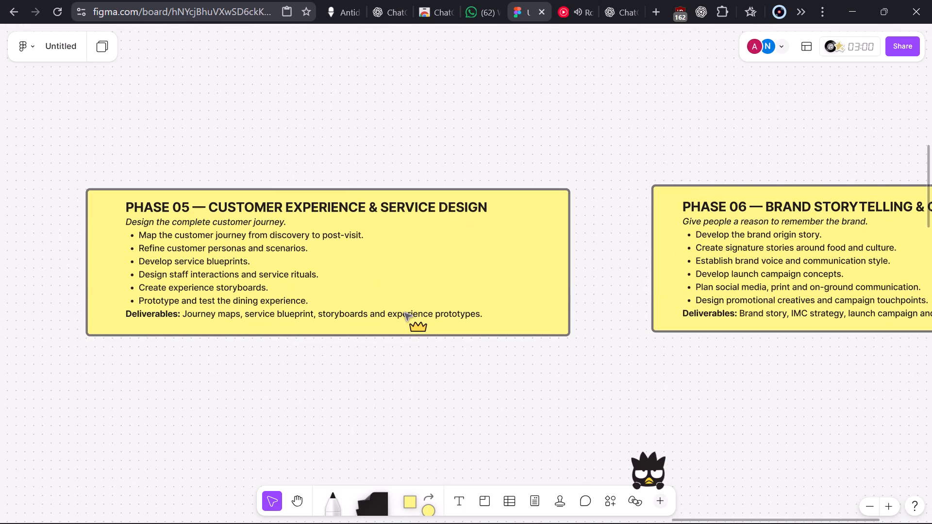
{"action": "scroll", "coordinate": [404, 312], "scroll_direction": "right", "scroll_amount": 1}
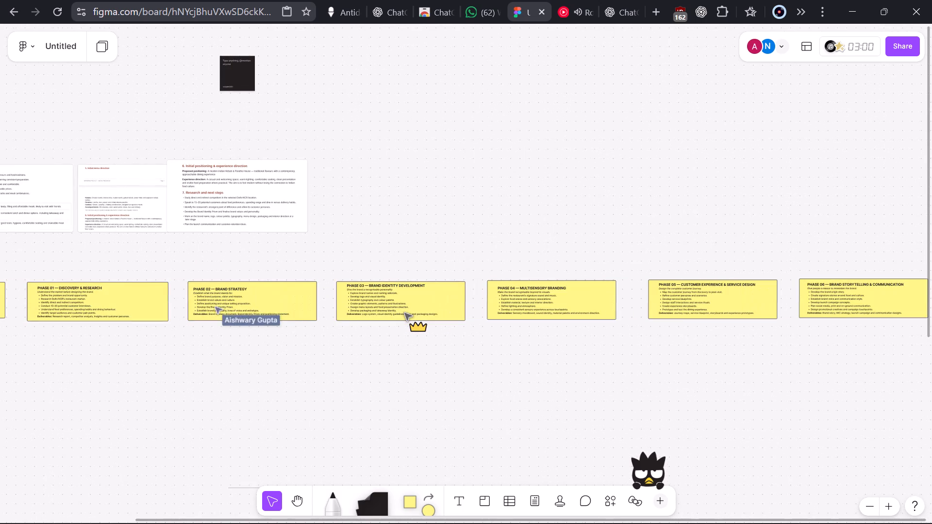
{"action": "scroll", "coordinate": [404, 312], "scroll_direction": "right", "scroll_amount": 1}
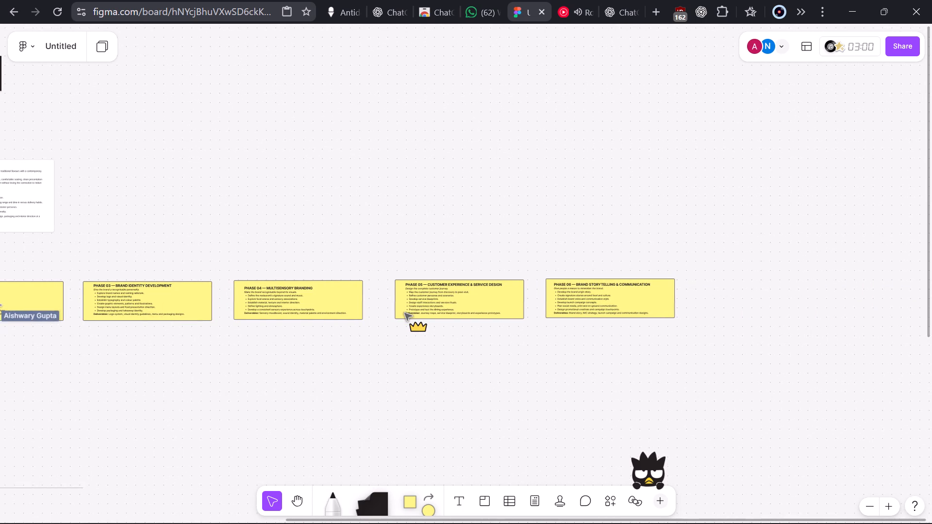
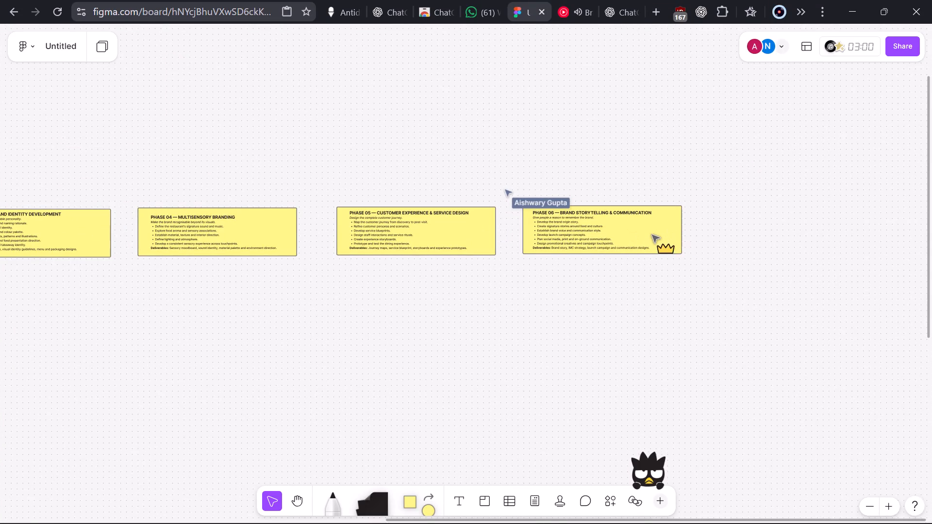
Duplicate the Phase 06 card's yellow rectangle and place the blank copy beyond it at the end of the row.
{"action": "left_click", "coordinate": [660, 232]}
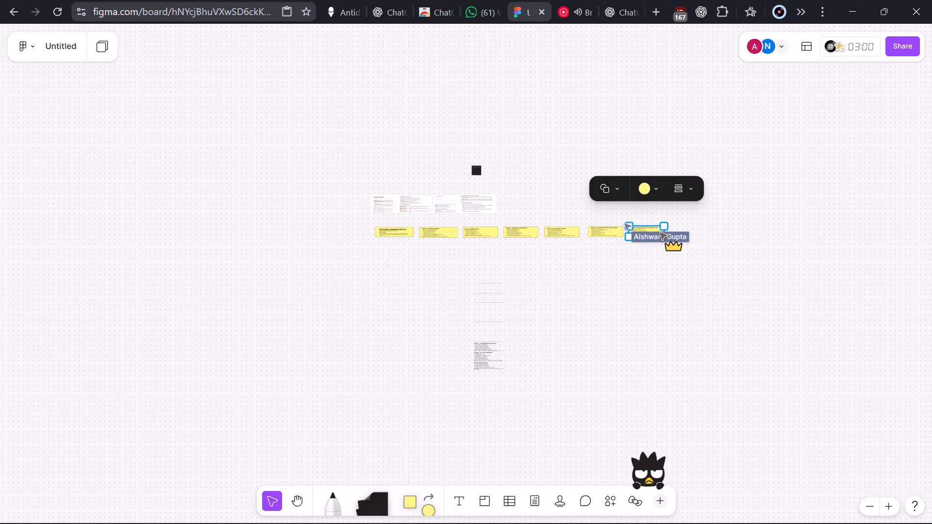
{"action": "scroll", "coordinate": [660, 232], "scroll_direction": "up", "scroll_amount": 1}
{"action": "left_click_drag", "start_coordinate": [660, 232], "coordinate": [771, 227], "text": "alt"}
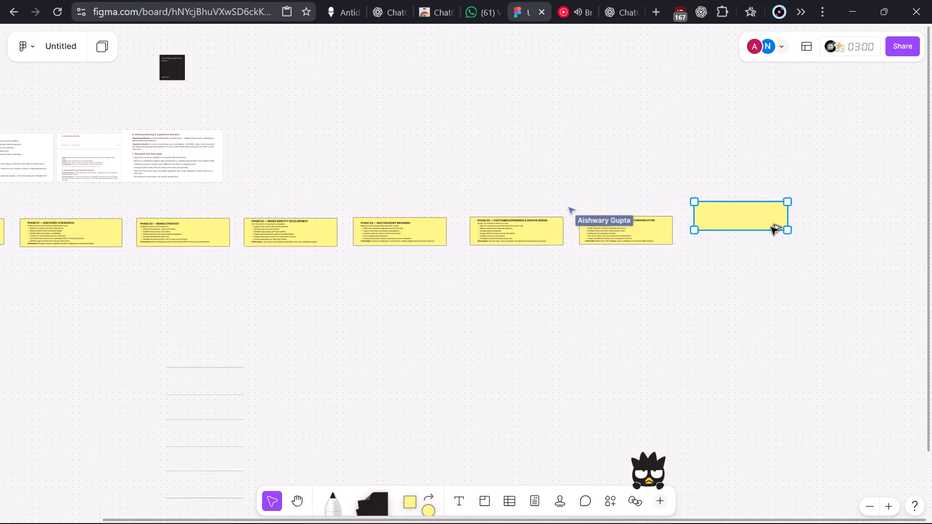
{"action": "left_click_drag", "start_coordinate": [771, 227], "coordinate": [768, 229], "text": "alt"}
Move the "PHASE 07 — CUSTOMER RETENTION & LOYALTY" text block onto the blank yellow card and position it within the card's edges.
{"action": "scroll", "coordinate": [616, 310], "scroll_direction": "down", "scroll_amount": 1}
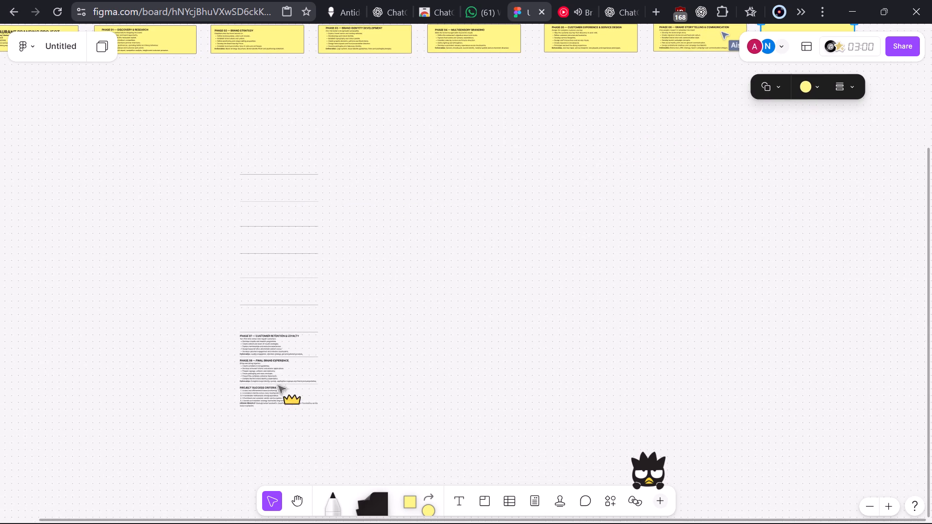
{"action": "left_click_drag", "start_coordinate": [265, 348], "coordinate": [784, 95]}
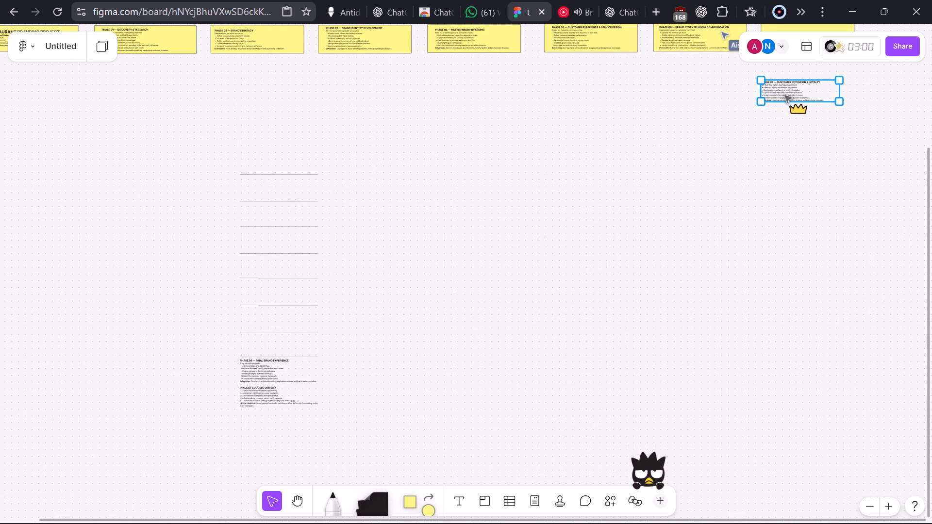
{"action": "scroll", "coordinate": [784, 95], "scroll_direction": "up", "scroll_amount": 1}
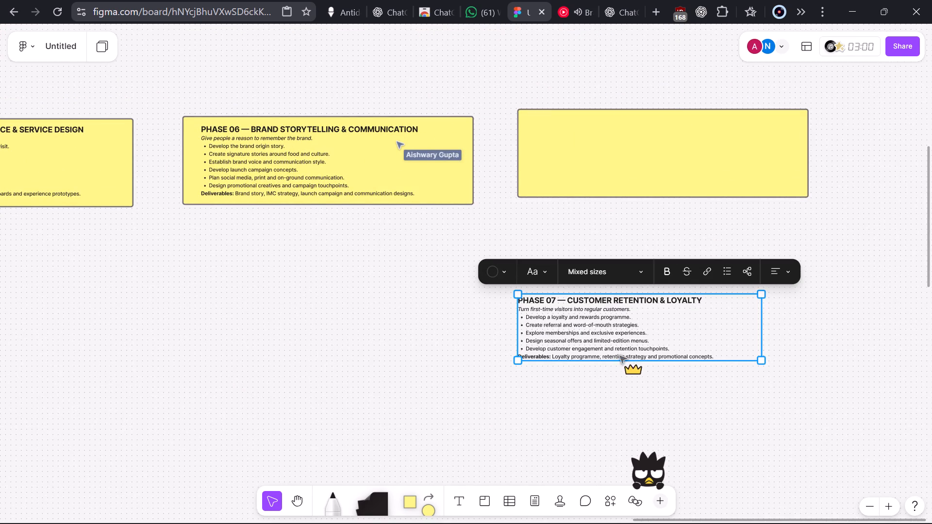
{"action": "left_click_drag", "start_coordinate": [605, 322], "coordinate": [645, 158]}
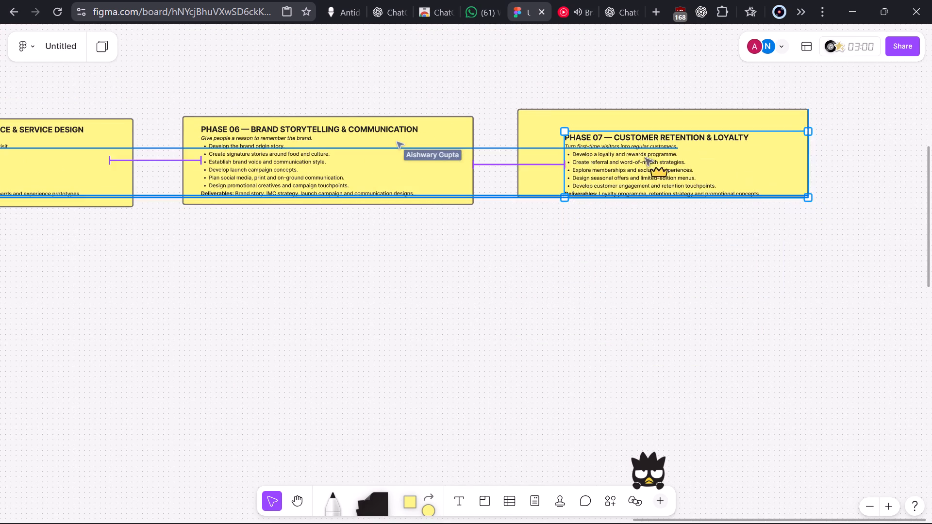
{"action": "left_click_drag", "start_coordinate": [645, 158], "coordinate": [616, 149]}
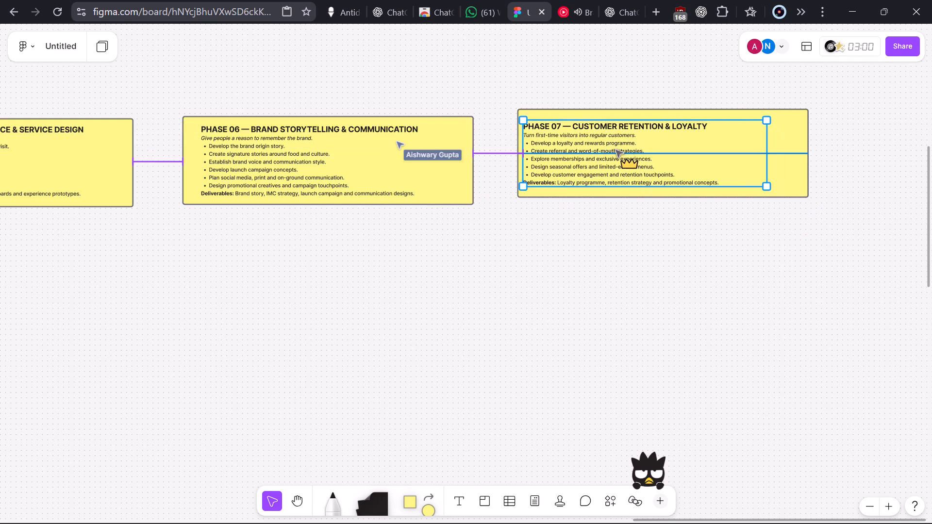
{"action": "left_click_drag", "start_coordinate": [616, 149], "coordinate": [622, 149]}
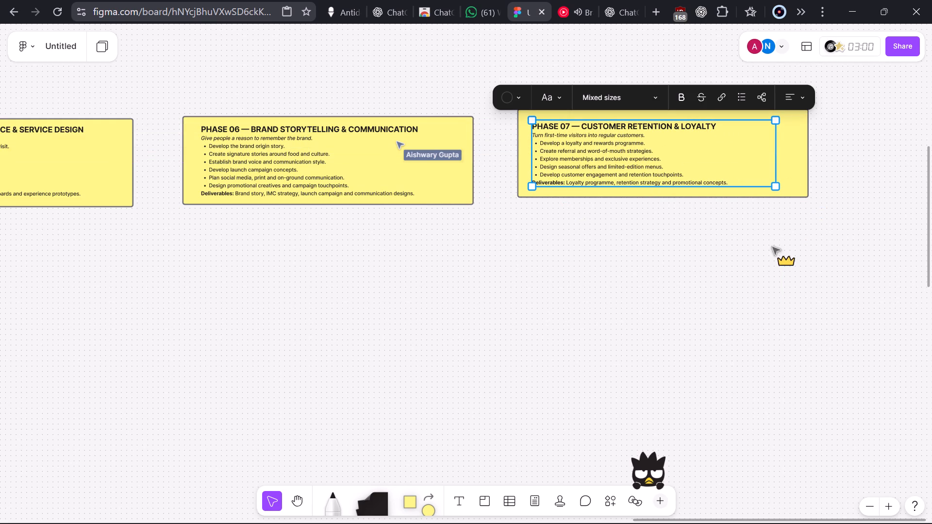
{"action": "left_click", "coordinate": [772, 246]}
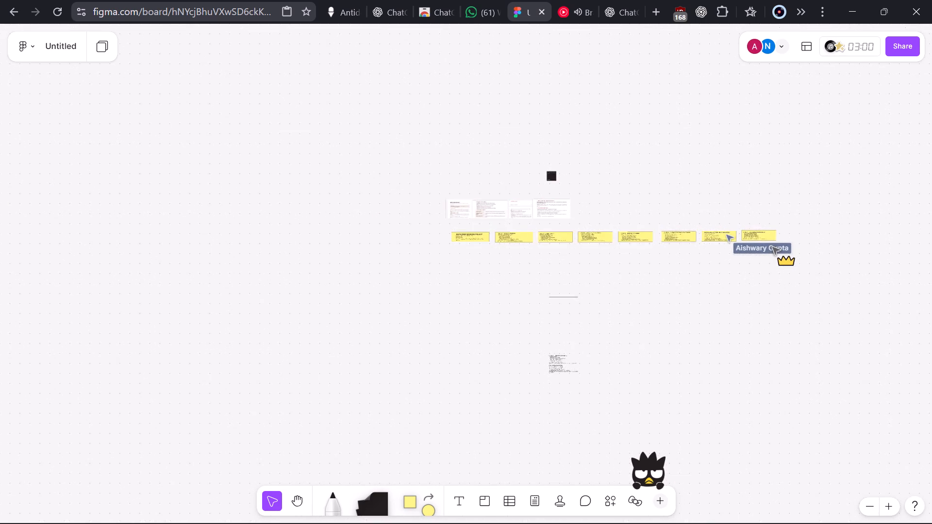
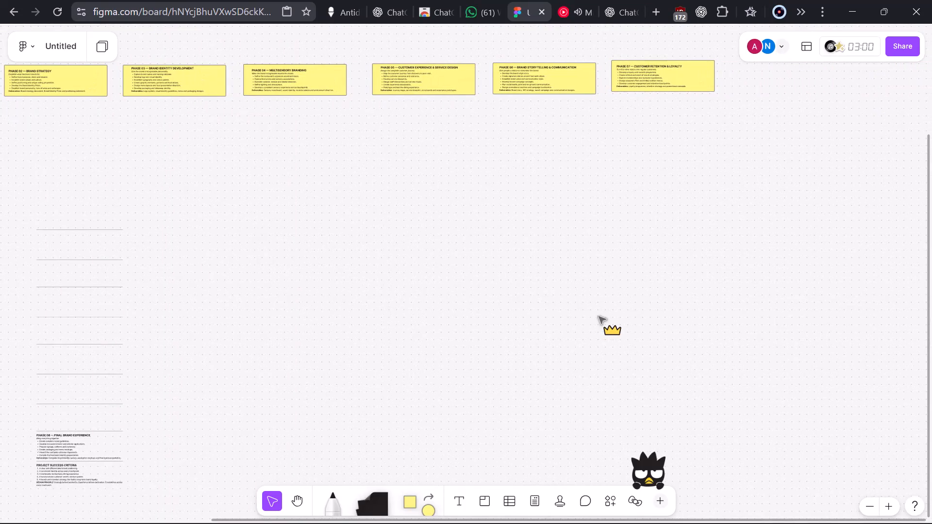
Duplicate the Phase 07 card's yellow rectangle and place the blank copy just beyond it at the end of the row.
{"action": "left_click", "coordinate": [704, 84]}
{"action": "left_click_drag", "start_coordinate": [704, 84], "coordinate": [810, 88], "text": "alt"}
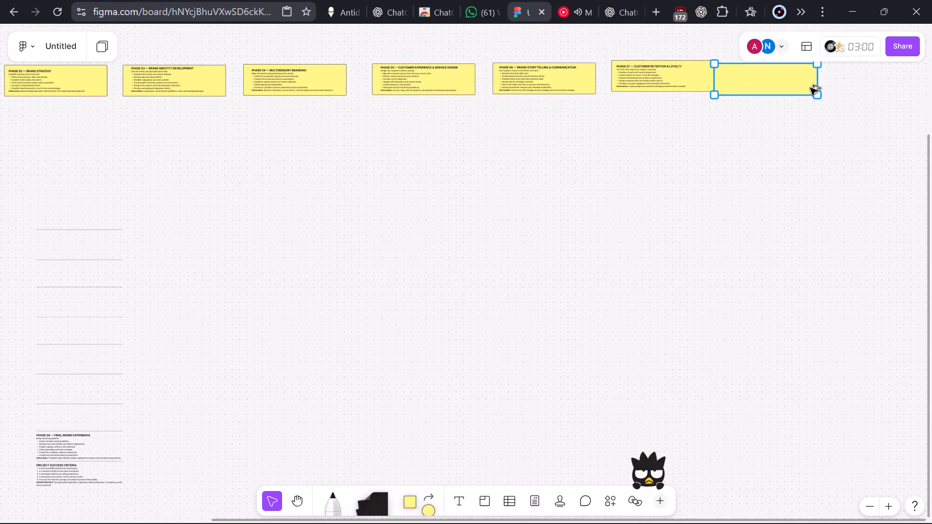
{"action": "left_click_drag", "start_coordinate": [810, 88], "coordinate": [819, 88], "text": "alt"}
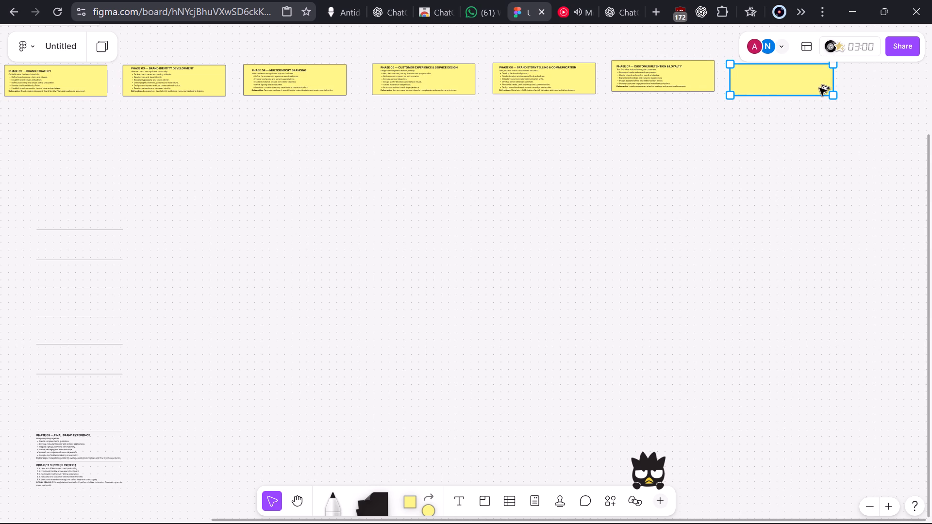
{"action": "left_click_drag", "start_coordinate": [819, 88], "coordinate": [819, 87], "text": "alt"}
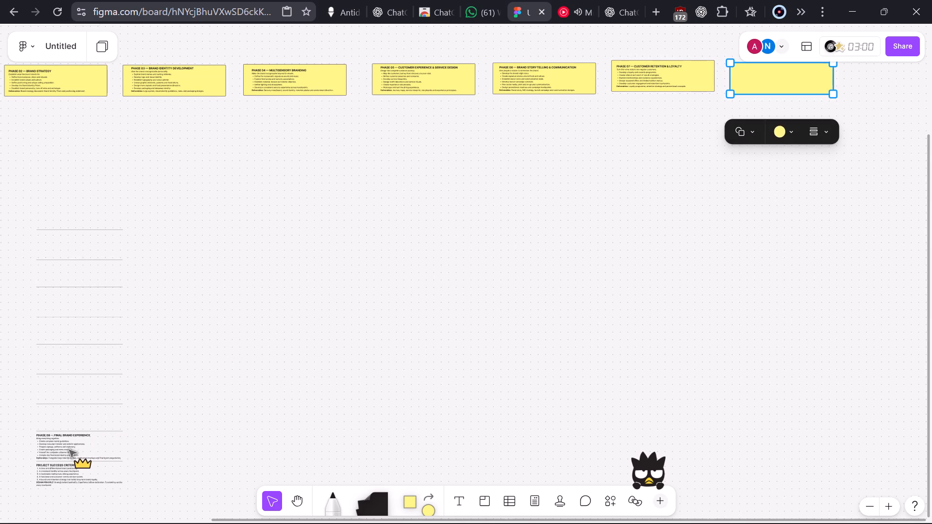
Move the "PHASE 08 — FINAL BRAND EXPERIENCE" text block onto the blank yellow card and position it within the card's edges.
{"action": "left_click", "coordinate": [69, 449]}
{"action": "left_click_drag", "start_coordinate": [69, 449], "coordinate": [763, 66]}
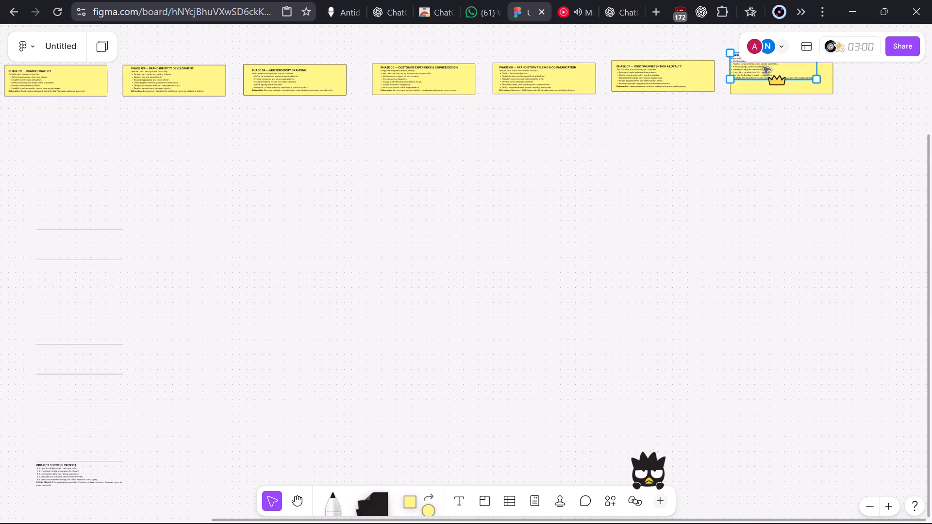
{"action": "left_click_drag", "start_coordinate": [763, 66], "coordinate": [767, 82]}
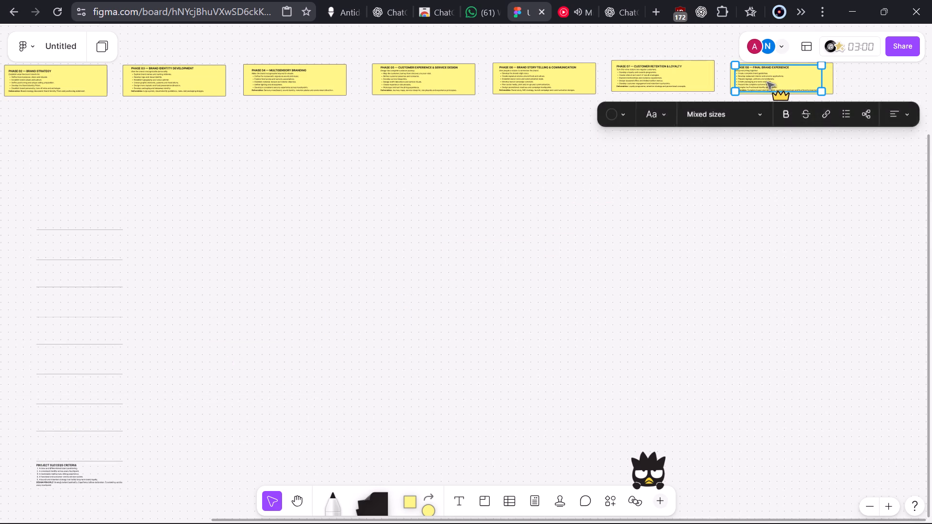
Duplicate the Phase 08 card's yellow rectangle and place the blank copy beyond it at the end of the row.
{"action": "scroll", "coordinate": [767, 82], "scroll_direction": "left", "scroll_amount": 1}
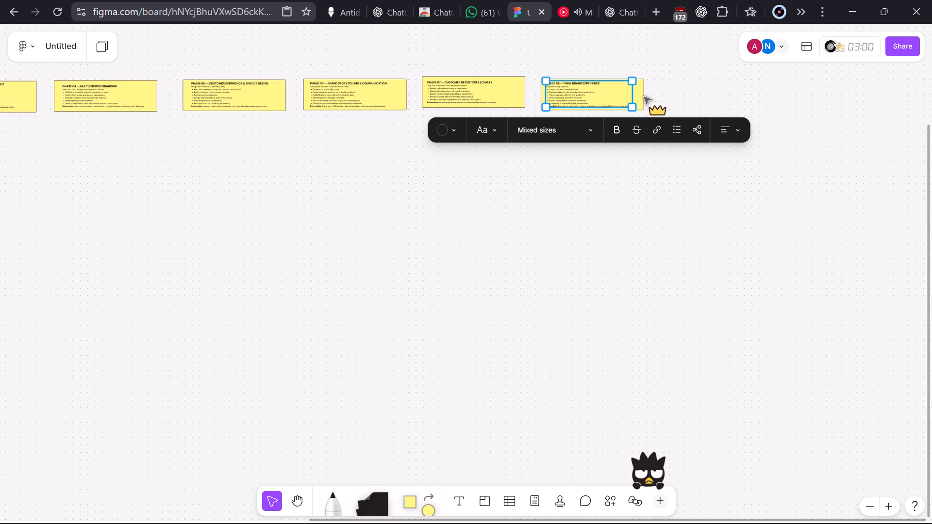
{"action": "left_click_drag", "start_coordinate": [638, 98], "coordinate": [759, 97], "text": "alt"}
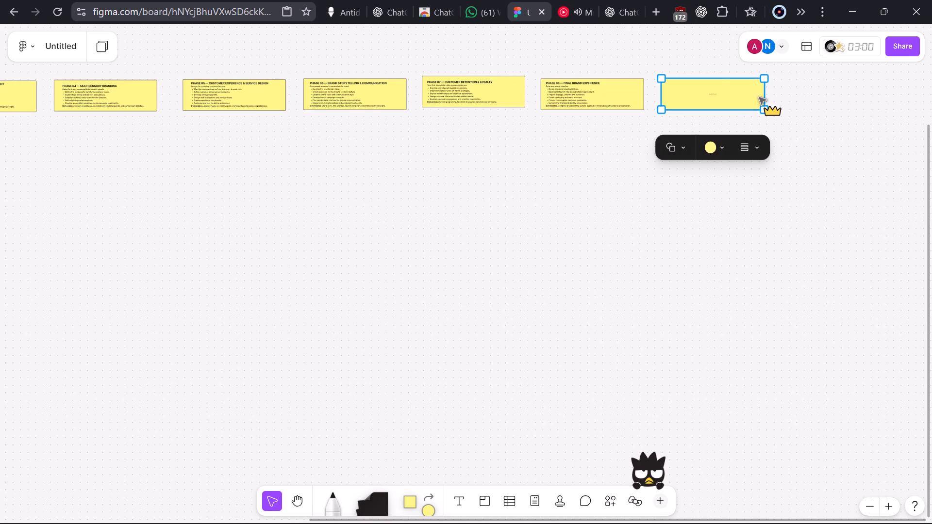
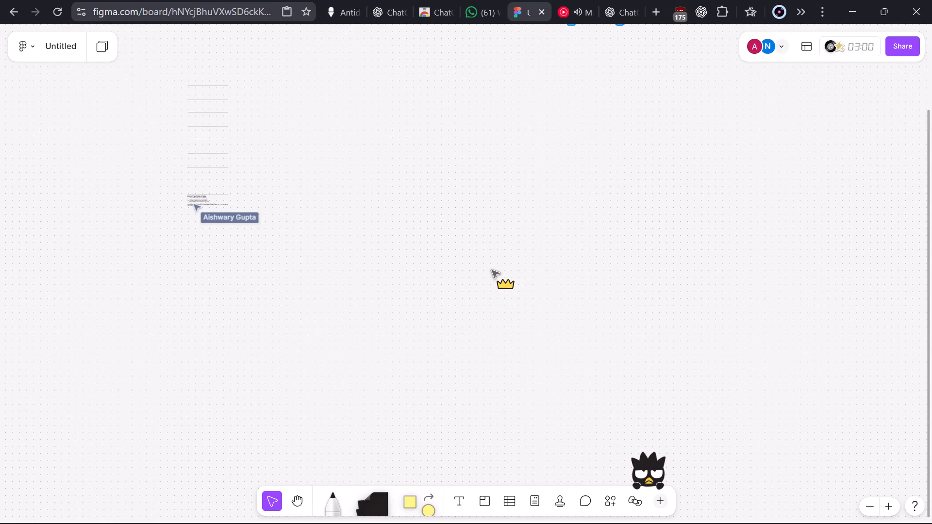
Move the last remaining text block out of the divider-line column towards the blank yellow card at the end of the row.
{"action": "left_click", "coordinate": [194, 196]}
{"action": "left_click_drag", "start_coordinate": [194, 196], "coordinate": [519, 95]}
{"action": "scroll", "coordinate": [519, 95], "scroll_direction": "left", "scroll_amount": 1}
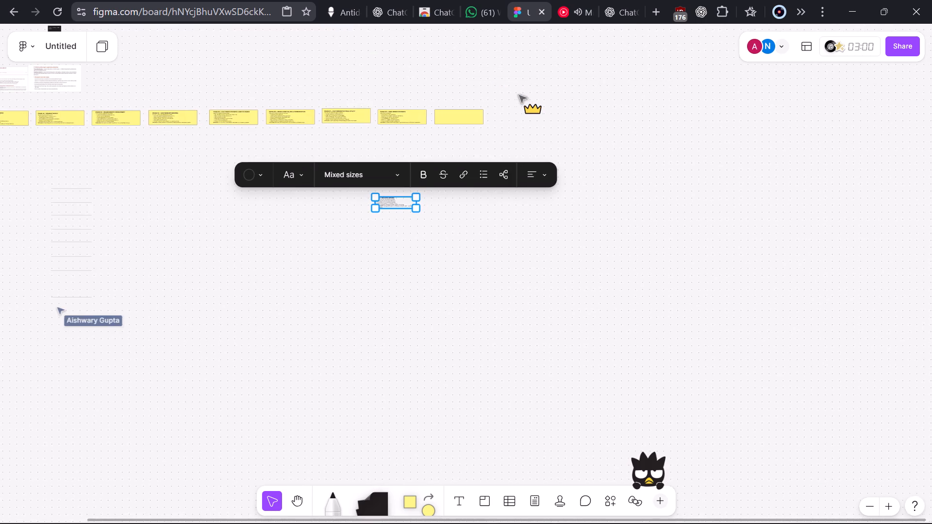
Place the "PROJECT SUCCESS CRITERIA" text block on the blank yellow card after Phase 08 and adjust it to sit within the card's edges.
{"action": "left_click_drag", "start_coordinate": [87, 468], "coordinate": [112, 442]}
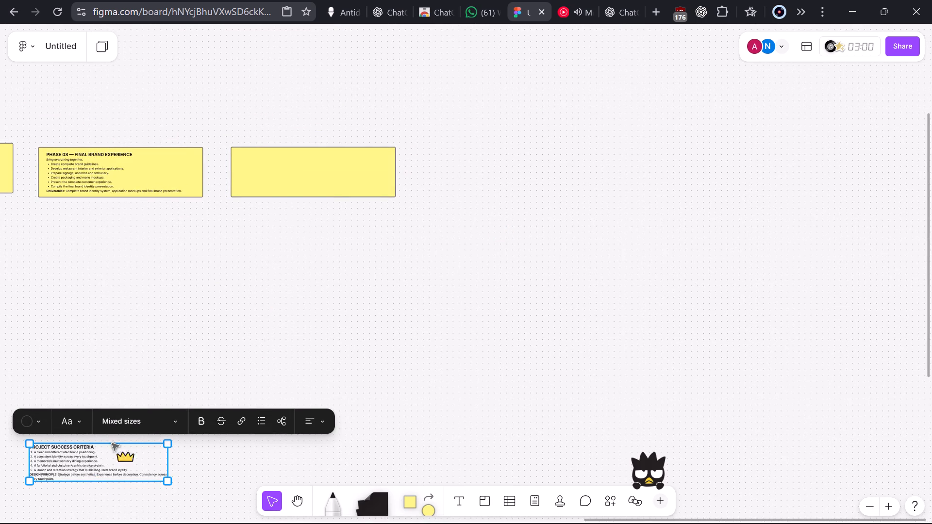
{"action": "left_click_drag", "start_coordinate": [112, 442], "coordinate": [302, 176]}
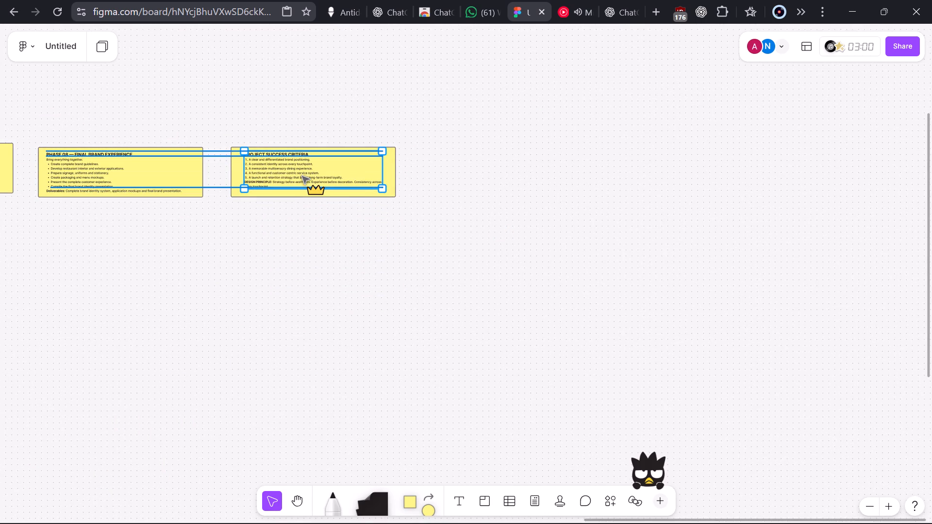
{"action": "left_click_drag", "start_coordinate": [302, 176], "coordinate": [304, 180]}
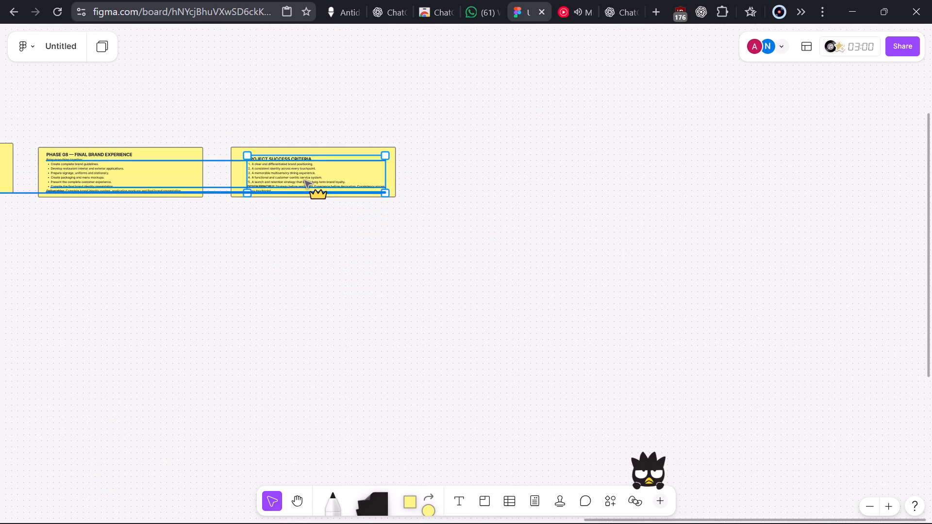
{"action": "left_click_drag", "start_coordinate": [304, 180], "coordinate": [305, 177]}
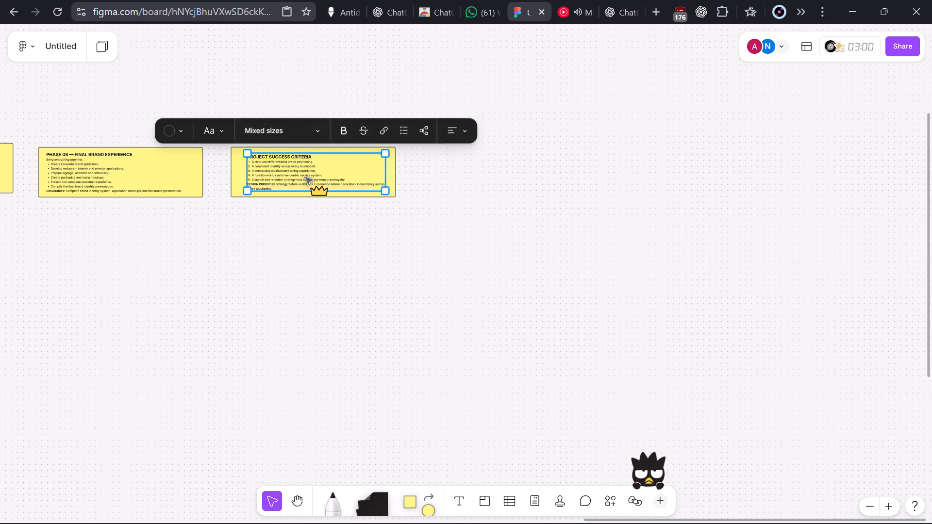
{"action": "left_click", "coordinate": [189, 332]}
Delete the whole column of leftover divider lines below the row of yellow cards.
{"action": "scroll", "coordinate": [189, 332], "scroll_direction": "right", "scroll_amount": 3}
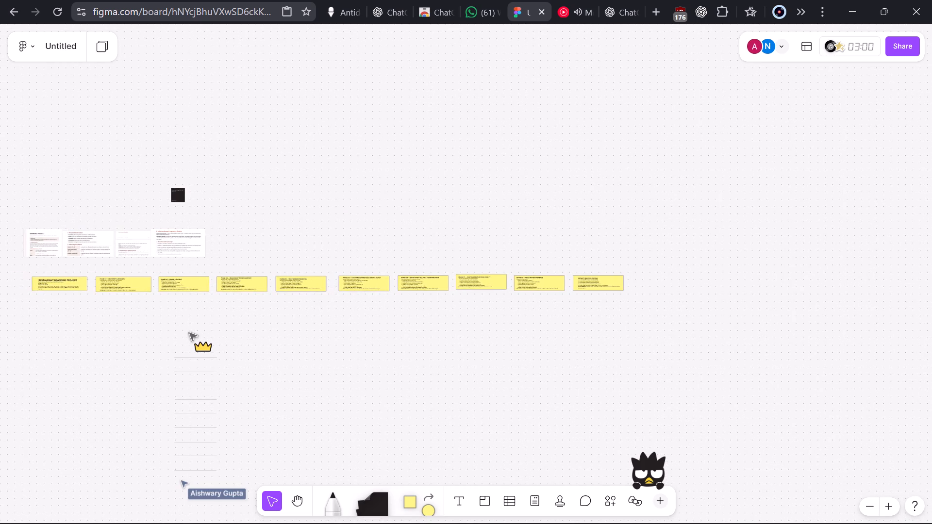
{"action": "left_click_drag", "start_coordinate": [125, 344], "coordinate": [324, 523]}
{"action": "key", "text": "BackSpace"}
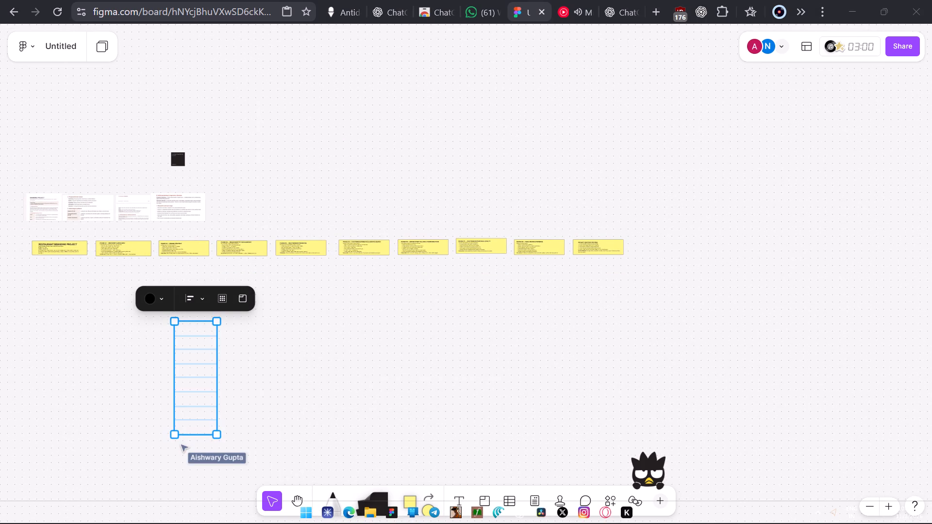
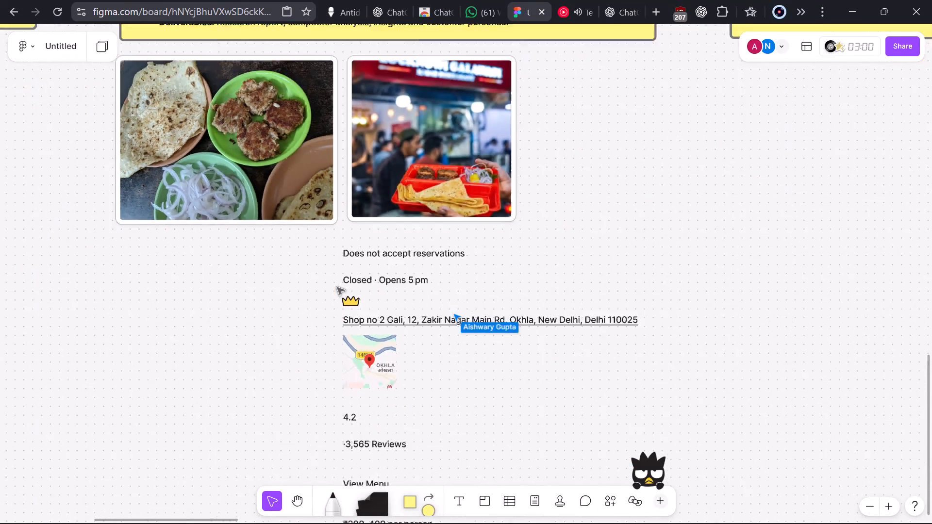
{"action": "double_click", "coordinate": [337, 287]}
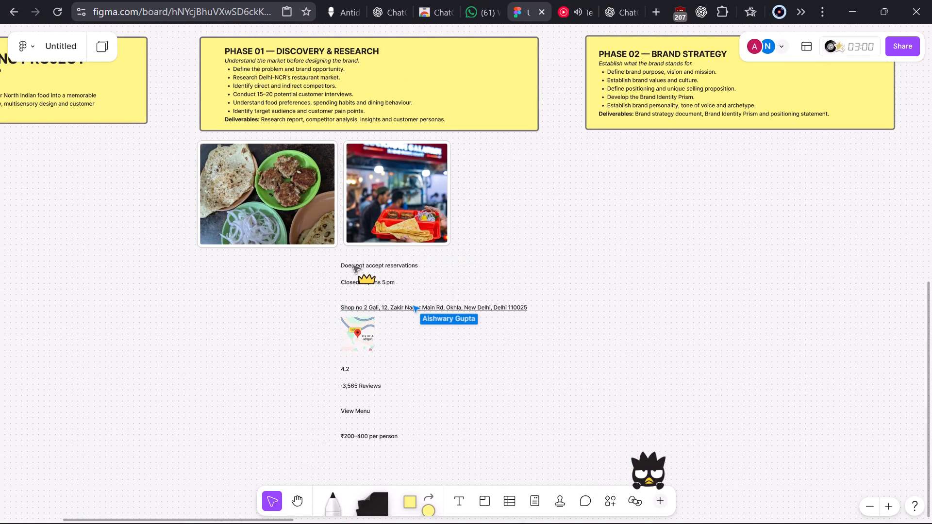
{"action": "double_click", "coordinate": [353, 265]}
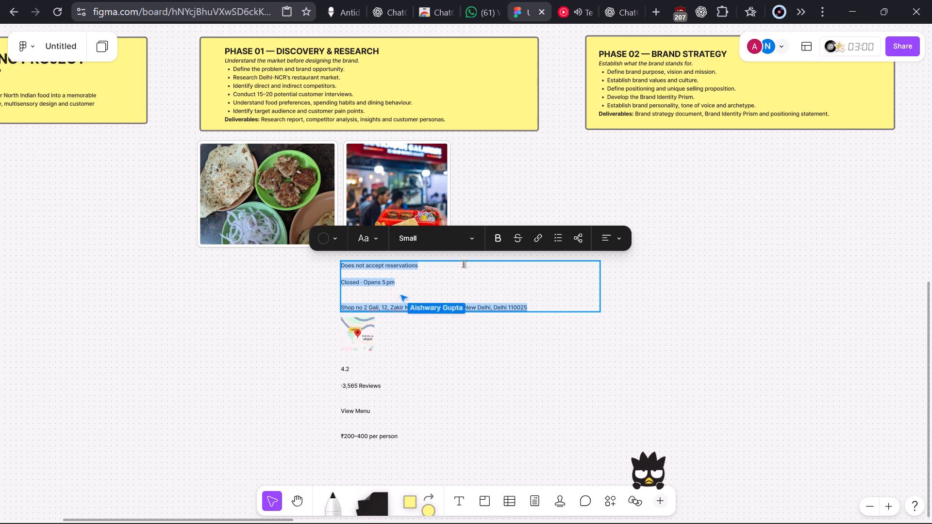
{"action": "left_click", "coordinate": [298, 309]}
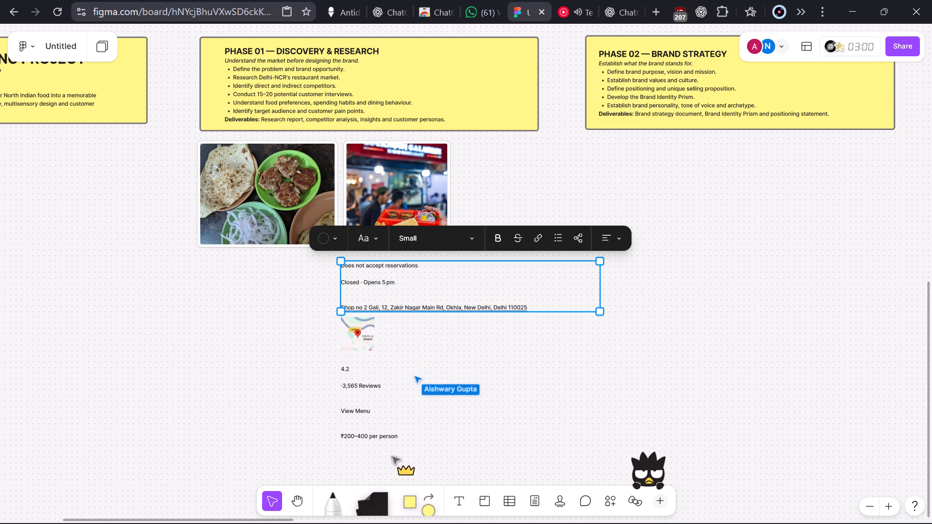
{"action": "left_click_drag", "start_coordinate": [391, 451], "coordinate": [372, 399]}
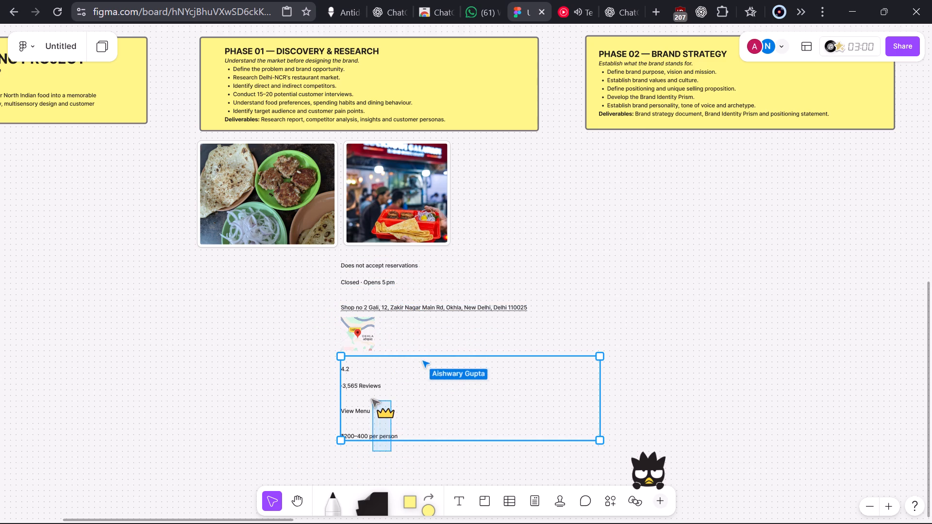
Resize both restaurant detail text blocks and the map thumbnail together into a narrower group beneath the two food photos.
{"action": "left_click_drag", "start_coordinate": [291, 400], "coordinate": [351, 264]}
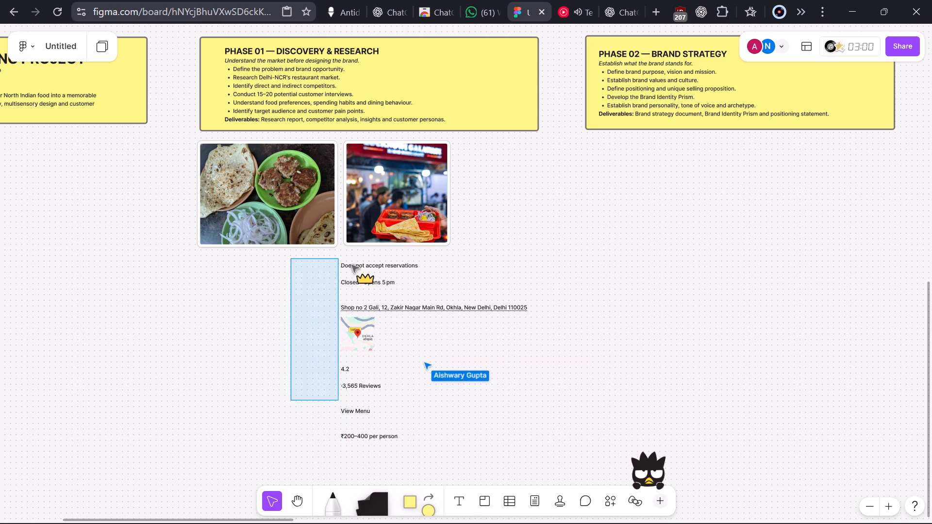
{"action": "left_click_drag", "start_coordinate": [351, 264], "coordinate": [453, 282]}
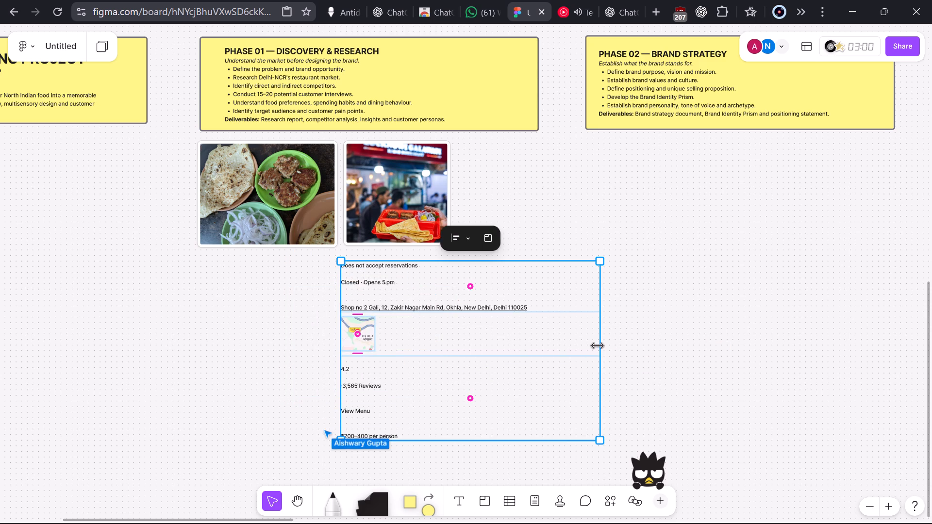
{"action": "left_click_drag", "start_coordinate": [599, 346], "coordinate": [429, 320]}
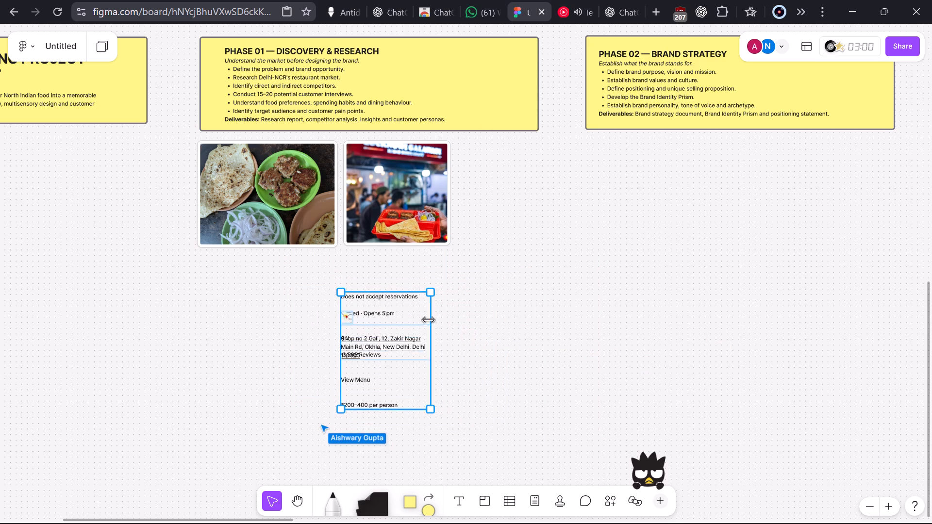
{"action": "left_click_drag", "start_coordinate": [429, 320], "coordinate": [469, 316]}
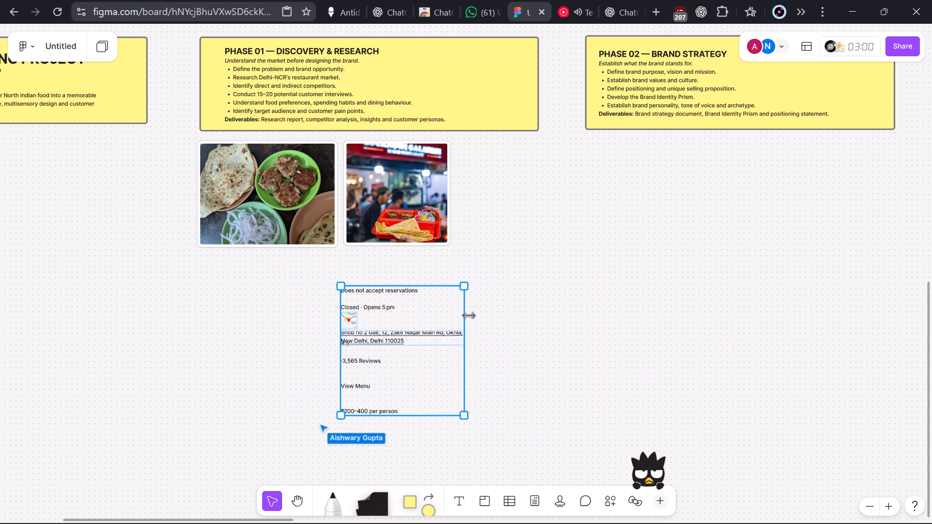
{"action": "left_click_drag", "start_coordinate": [469, 316], "coordinate": [468, 319]}
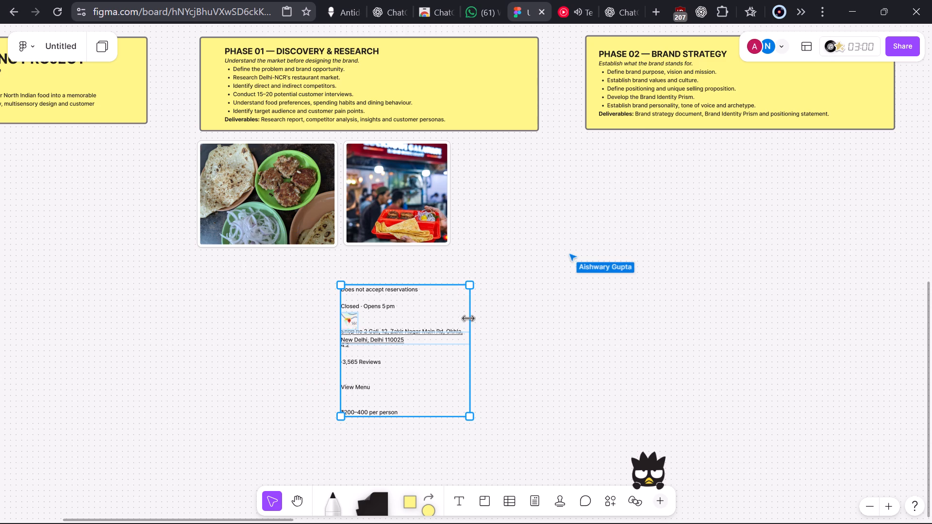
{"action": "left_click_drag", "start_coordinate": [468, 319], "coordinate": [457, 317]}
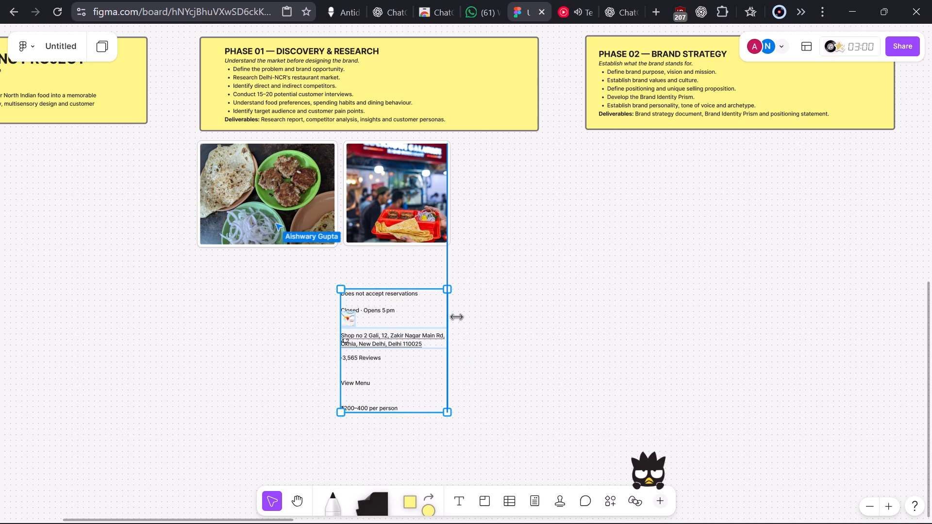
{"action": "left_click_drag", "start_coordinate": [457, 317], "coordinate": [462, 312]}
{"action": "left_click_drag", "start_coordinate": [396, 411], "coordinate": [396, 412]}
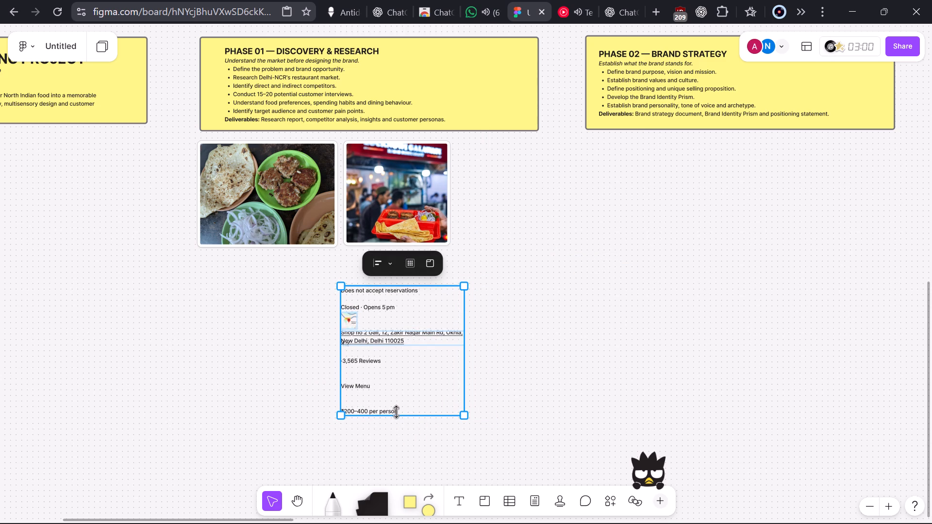
{"action": "left_click_drag", "start_coordinate": [396, 412], "coordinate": [396, 460]}
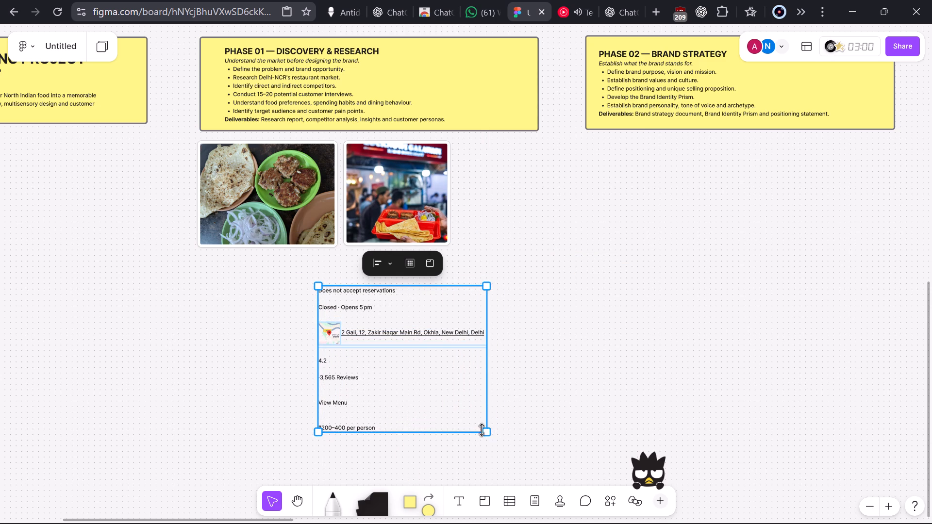
{"action": "left_click_drag", "start_coordinate": [491, 435], "coordinate": [454, 422]}
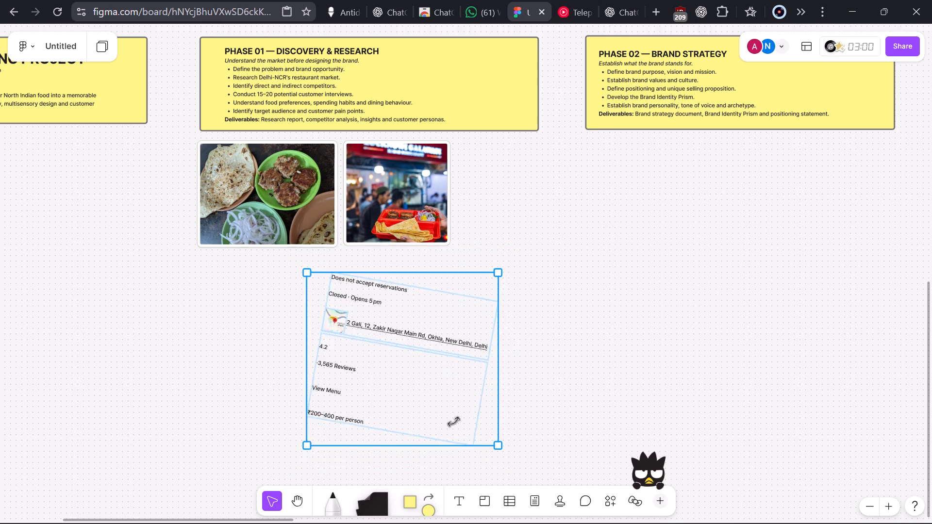
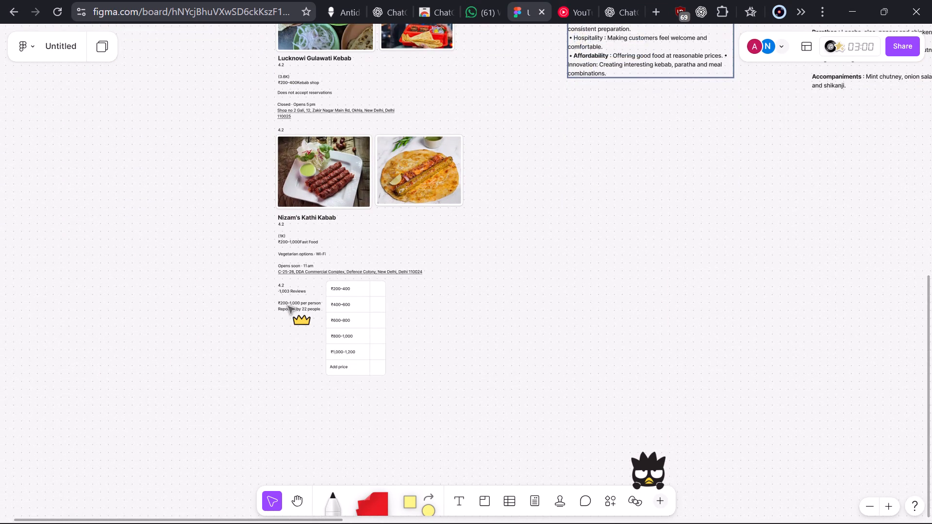
Look over the phase cards and the Lucknowi Gulawati Kebab and Nizam's Kathi Kabab entries, down to the price-range table.
{"action": "scroll", "coordinate": [288, 306], "scroll_direction": "left", "scroll_amount": 2}
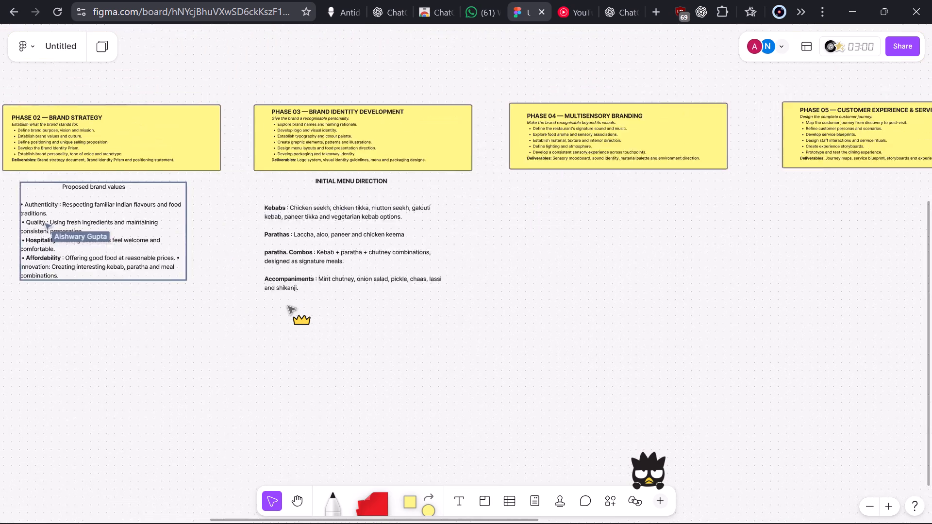
{"action": "scroll", "coordinate": [288, 306], "scroll_direction": "left", "scroll_amount": 1}
{"action": "scroll", "coordinate": [288, 306], "scroll_direction": "right", "scroll_amount": 4}
{"action": "scroll", "coordinate": [288, 306], "scroll_direction": "left", "scroll_amount": 1}
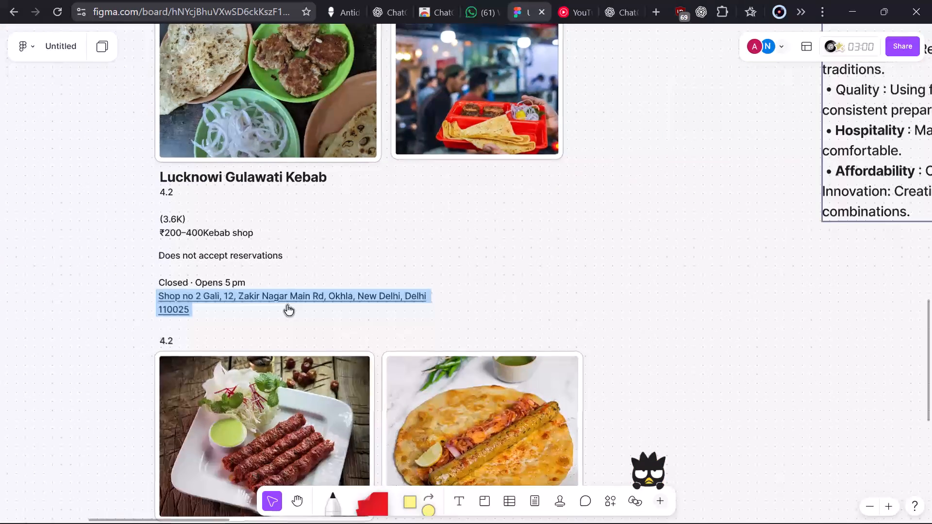
{"action": "scroll", "coordinate": [288, 306], "scroll_direction": "left", "scroll_amount": 1}
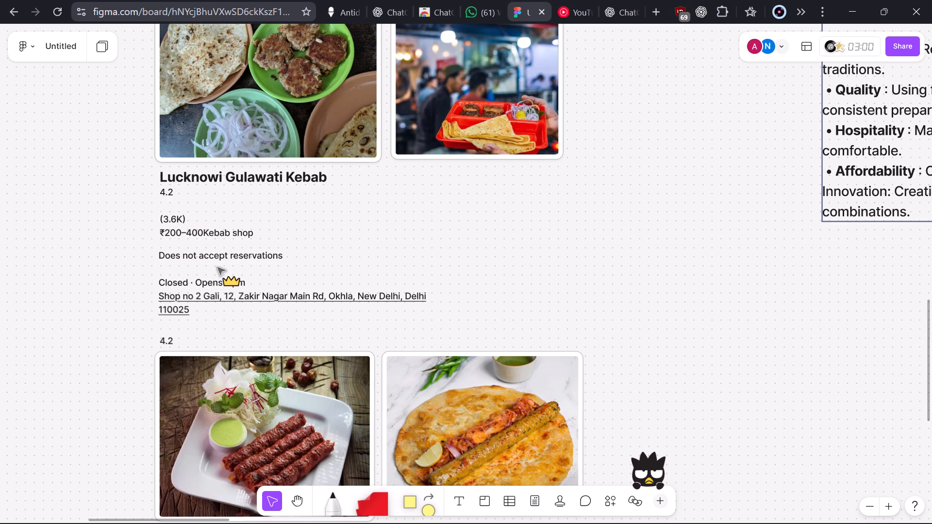
{"action": "scroll", "coordinate": [214, 308], "scroll_direction": "down", "scroll_amount": 2}
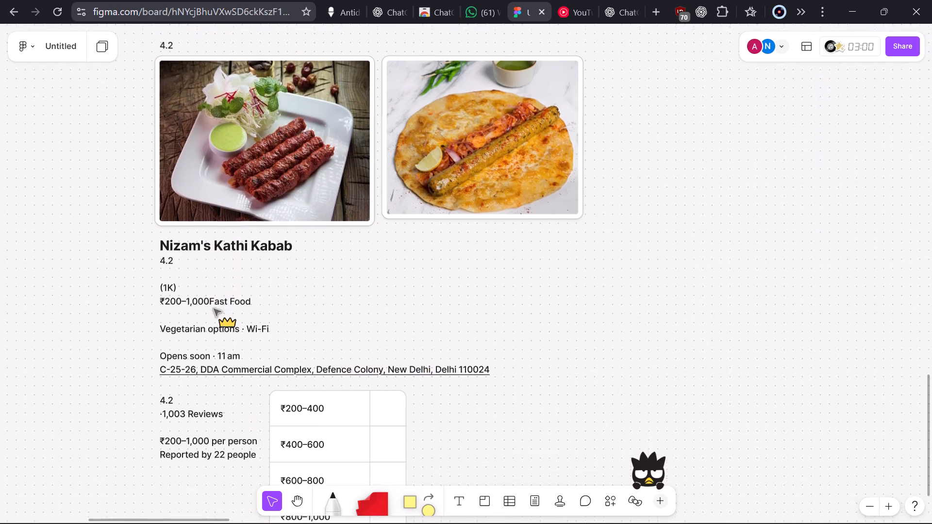
{"action": "scroll", "coordinate": [214, 308], "scroll_direction": "down", "scroll_amount": 2}
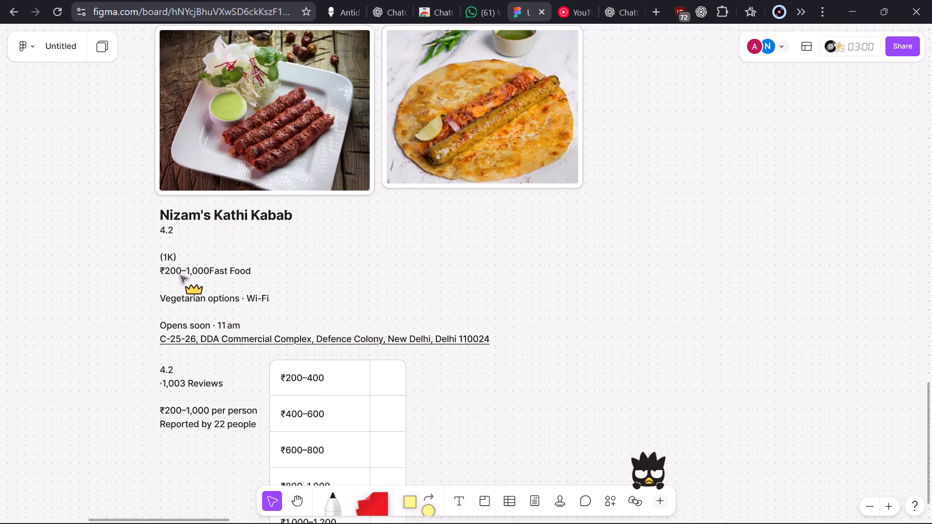
{"action": "scroll", "coordinate": [232, 435], "scroll_direction": "down", "scroll_amount": 1}
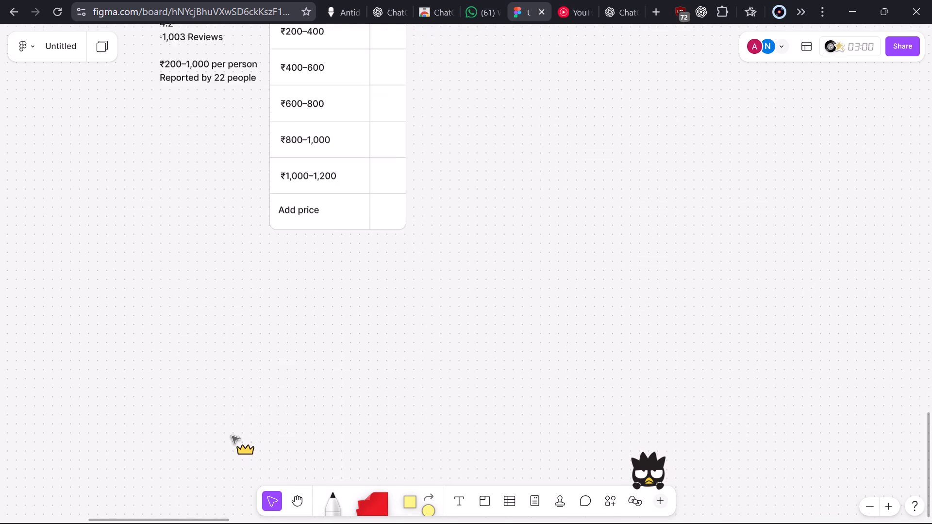
{"action": "scroll", "coordinate": [232, 435], "scroll_direction": "down", "scroll_amount": 2}
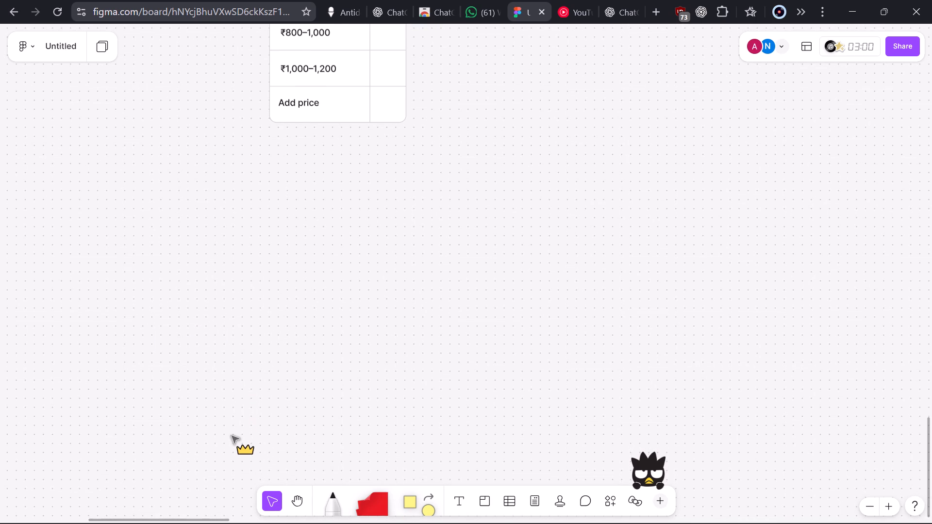
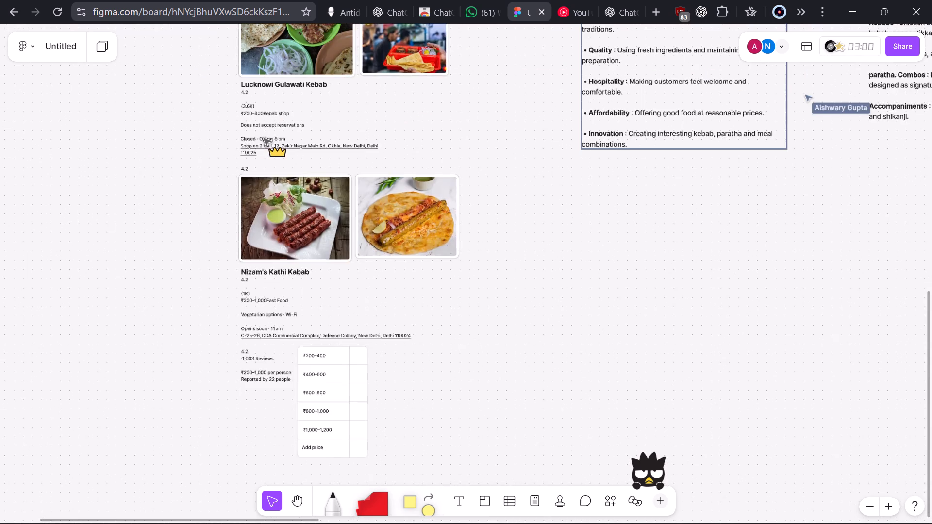
Look over the Nizam's Kathi Kabab entry, its price-range table, the proposed brand values and the phase card row.
{"action": "scroll", "coordinate": [264, 138], "scroll_direction": "down", "scroll_amount": 1}
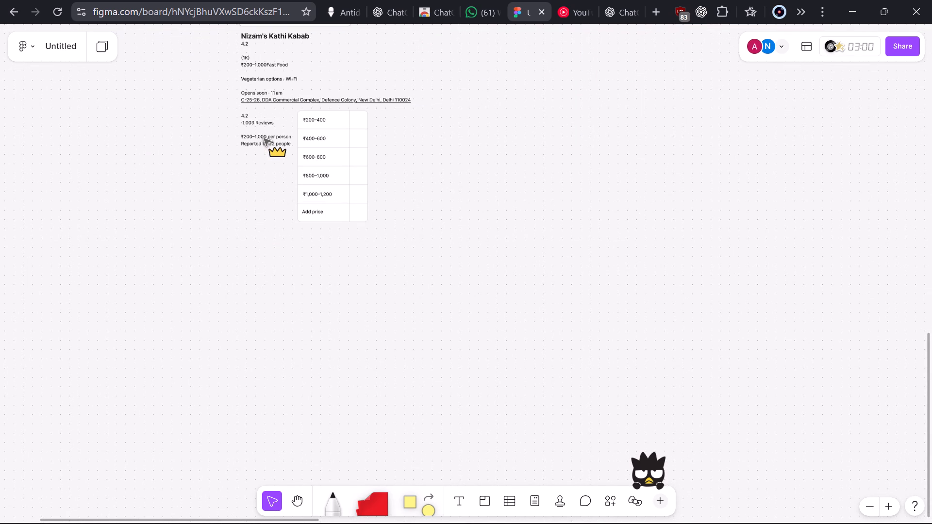
{"action": "scroll", "coordinate": [264, 138], "scroll_direction": "up", "scroll_amount": 2}
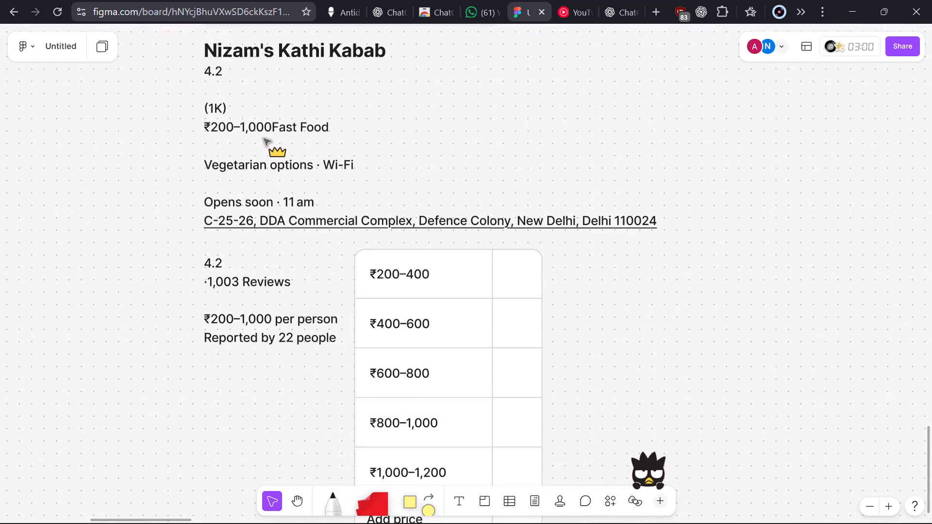
{"action": "scroll", "coordinate": [264, 138], "scroll_direction": "up", "scroll_amount": 1}
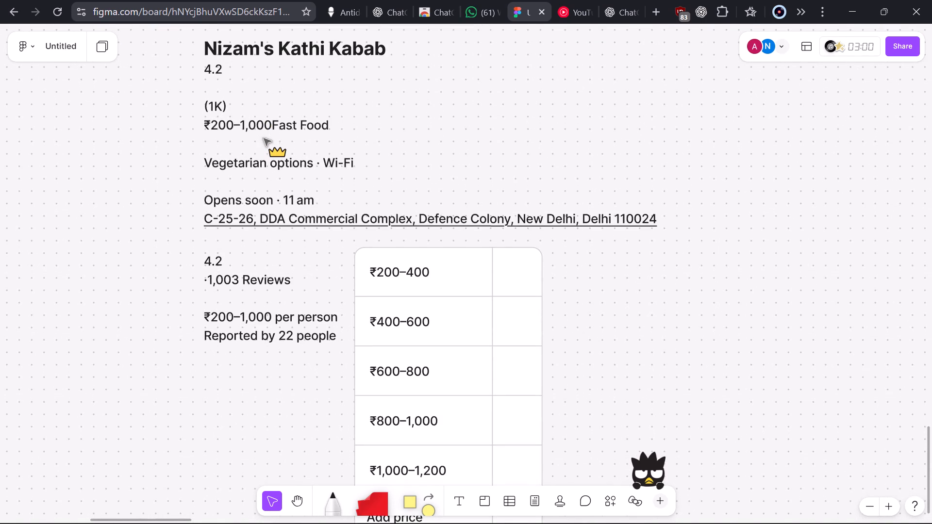
{"action": "scroll", "coordinate": [264, 138], "scroll_direction": "up", "scroll_amount": 3}
{"action": "scroll", "coordinate": [264, 138], "scroll_direction": "left", "scroll_amount": 1}
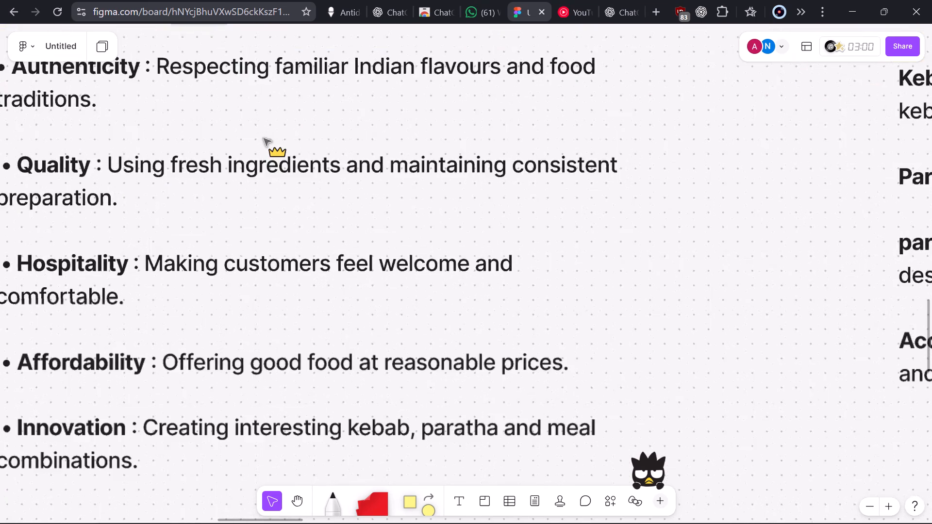
{"action": "scroll", "coordinate": [264, 138], "scroll_direction": "right", "scroll_amount": 2}
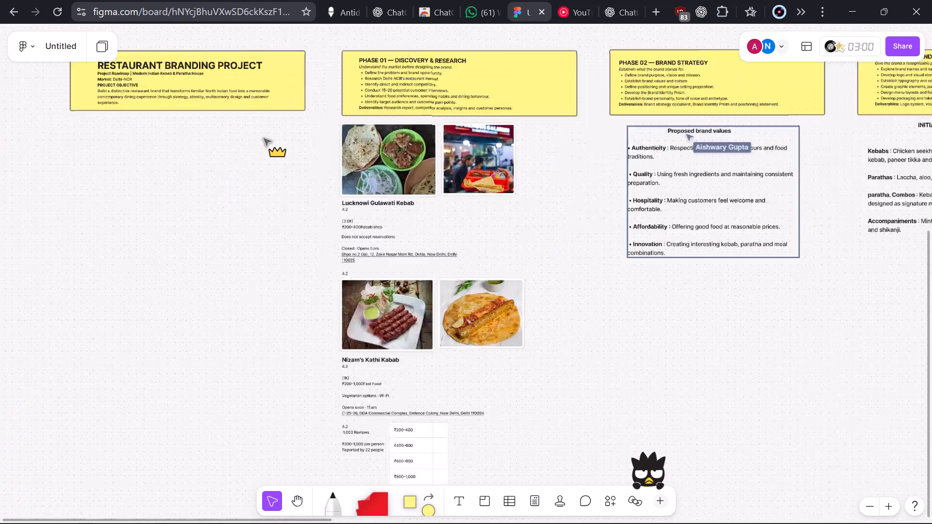
Move both competitor restaurant entries, with their photos, text and price table, further down beneath the Phase 01 card, leaving a gap.
{"action": "scroll", "coordinate": [264, 138], "scroll_direction": "left", "scroll_amount": 2}
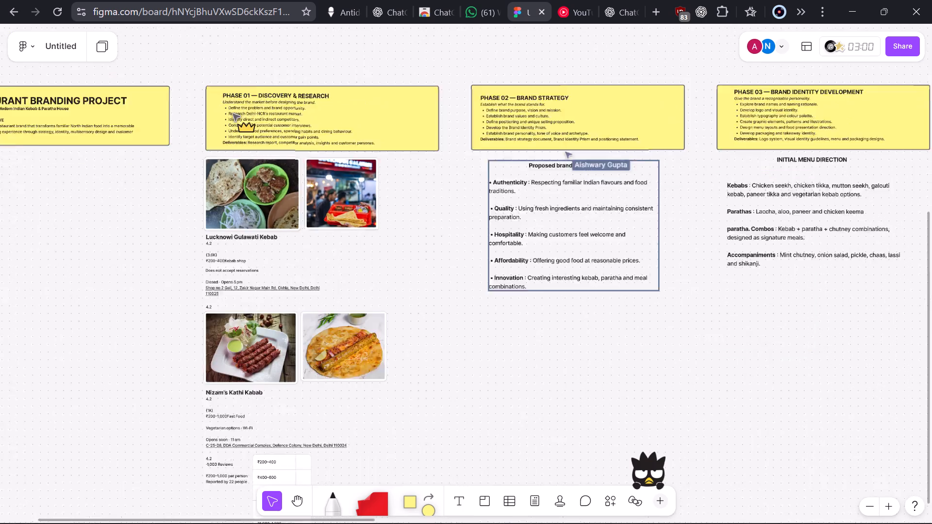
{"action": "left_click_drag", "start_coordinate": [204, 150], "coordinate": [286, 358]}
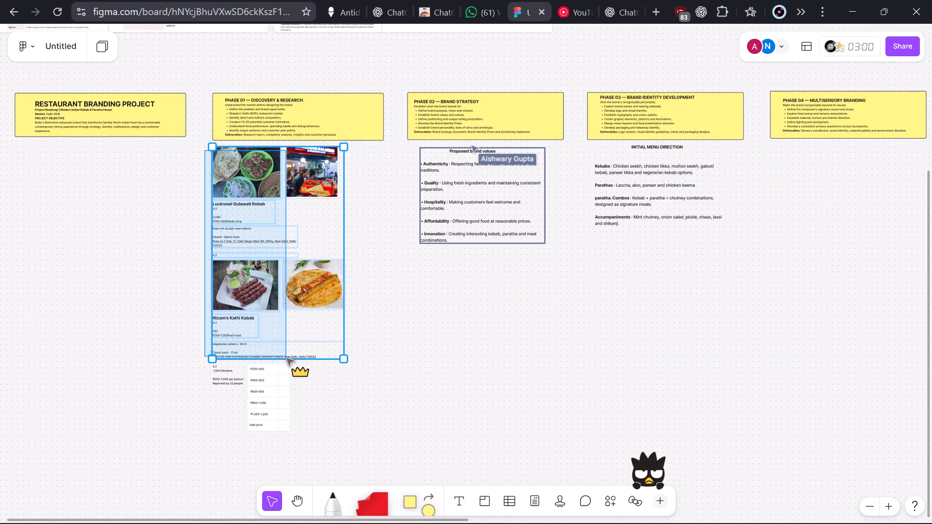
{"action": "left_click_drag", "start_coordinate": [286, 358], "coordinate": [312, 410]}
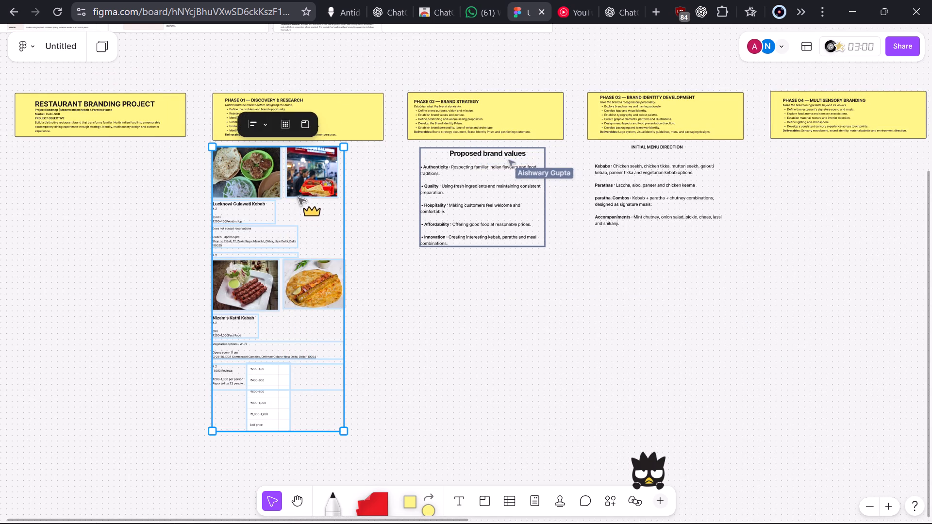
{"action": "left_click_drag", "start_coordinate": [303, 185], "coordinate": [314, 305]}
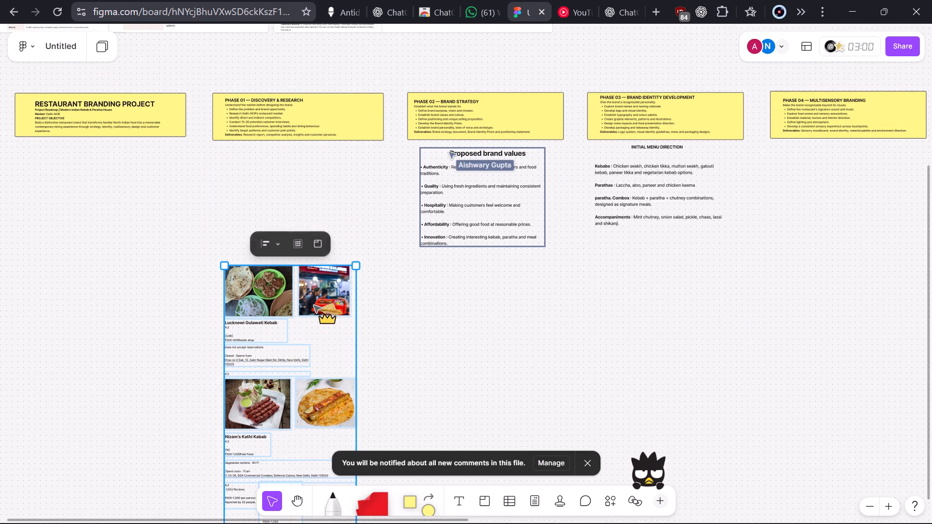
{"action": "left_click", "coordinate": [204, 155]}
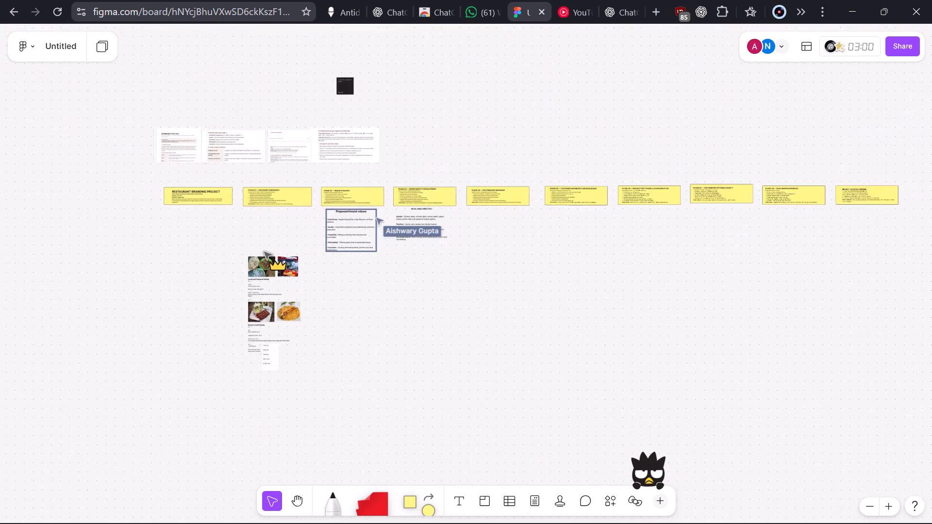
Place a Pochi green sticky note in the gap directly beneath the Phase 01 Discovery & Research card.
{"action": "scroll", "coordinate": [264, 251], "scroll_direction": "up", "scroll_amount": 1}
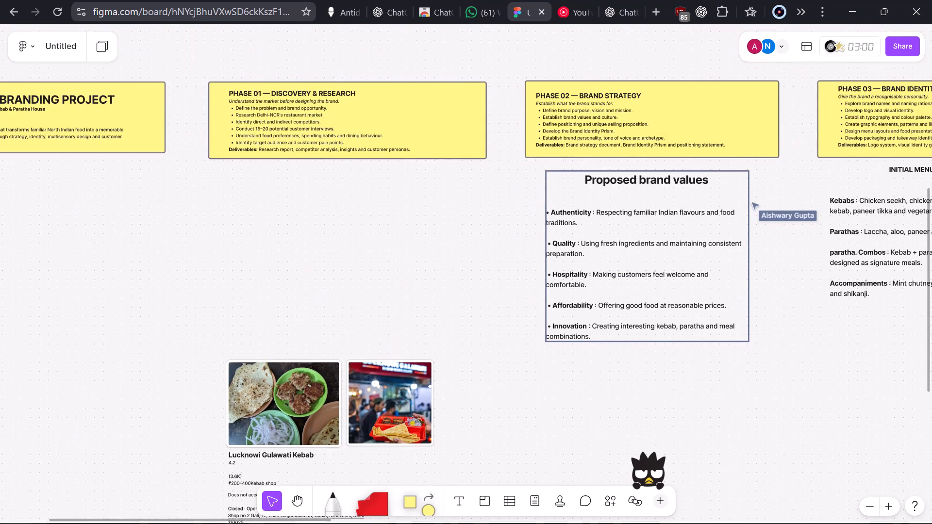
{"action": "left_click", "coordinate": [375, 500]}
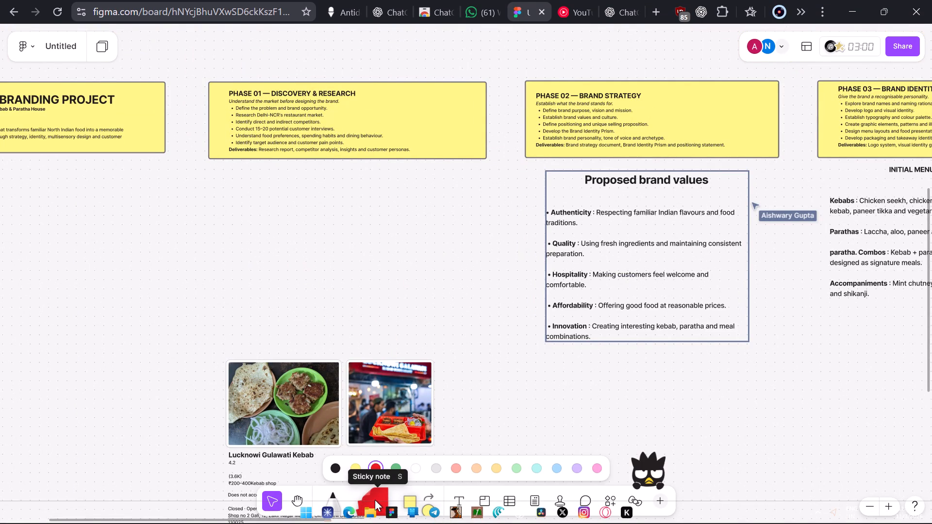
{"action": "left_click", "coordinate": [333, 469]}
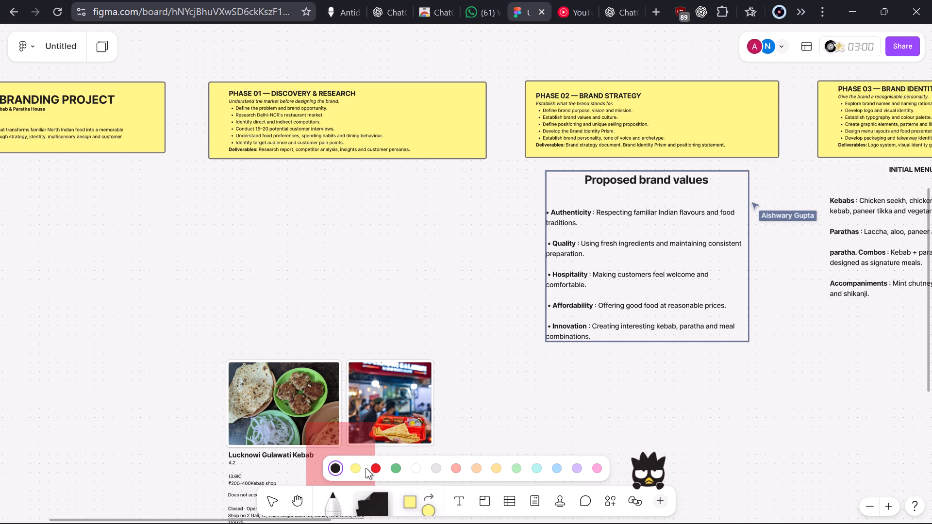
{"action": "left_click", "coordinate": [395, 471]}
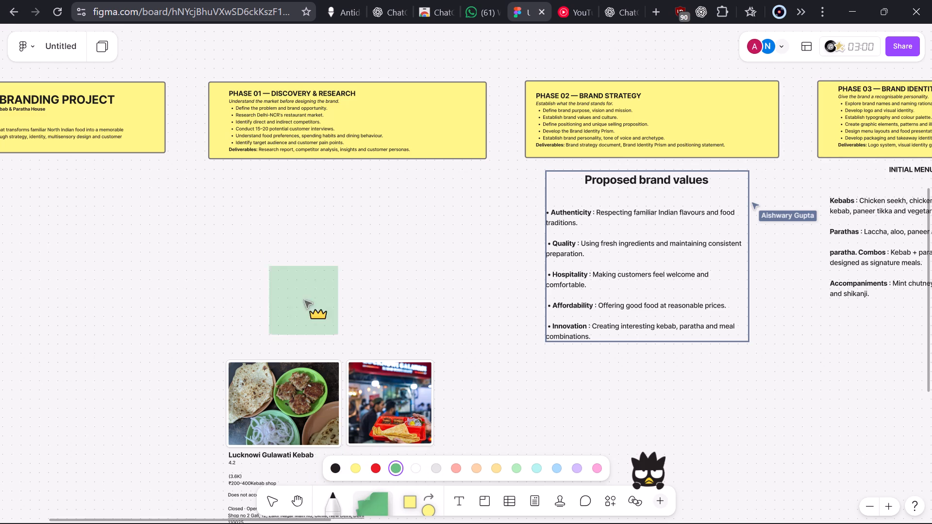
{"action": "left_click", "coordinate": [247, 202]}
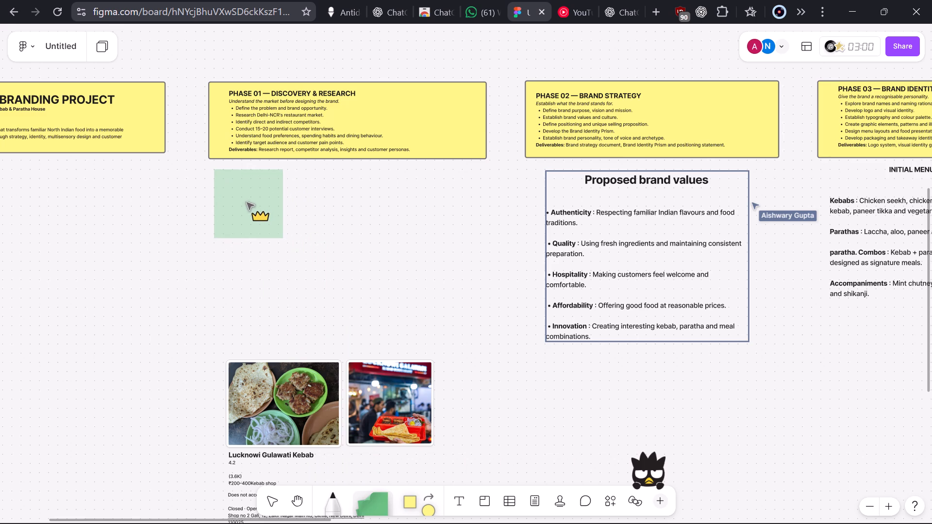
Start the green sticky note's text with "We a lot of companies".
{"action": "scroll", "coordinate": [247, 202], "scroll_direction": "up", "scroll_amount": 2}
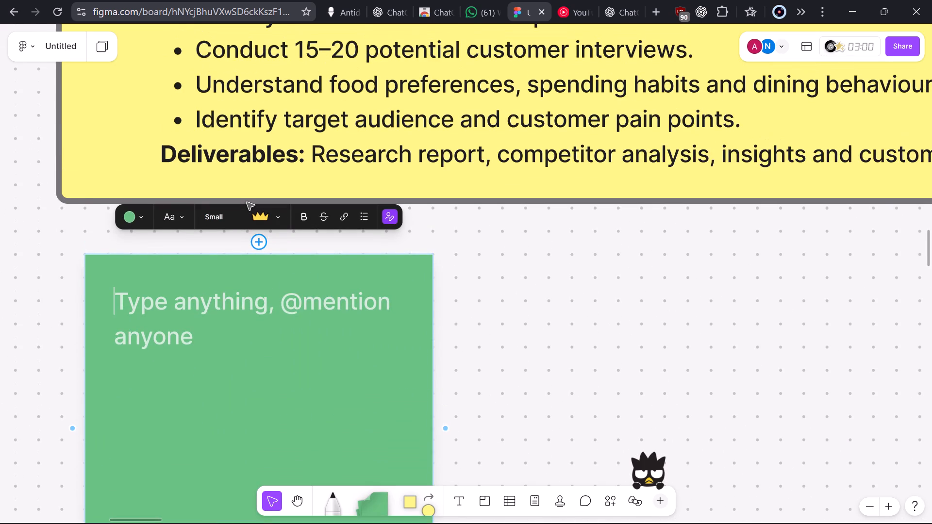
{"action": "scroll", "coordinate": [247, 202], "scroll_direction": "up", "scroll_amount": 1}
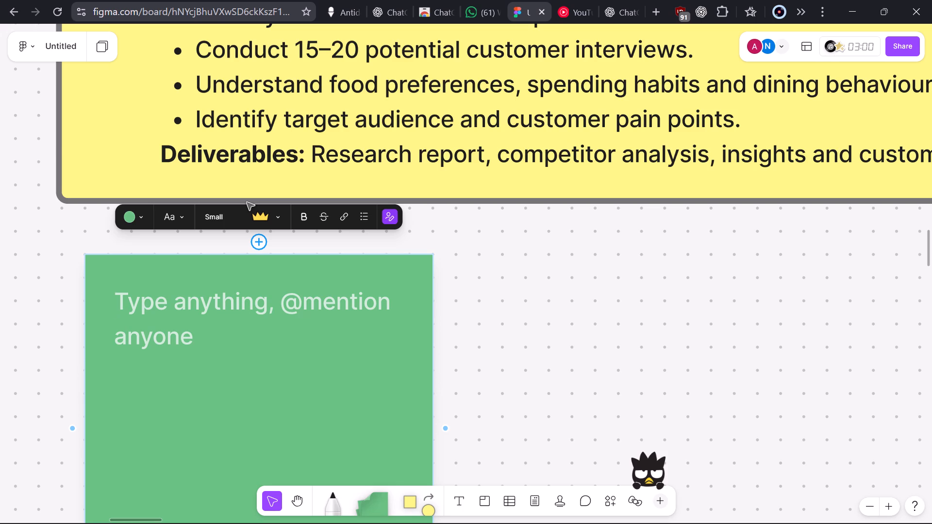
{"action": "left_click", "coordinate": [145, 303]}
{"action": "type", "text": "we"}
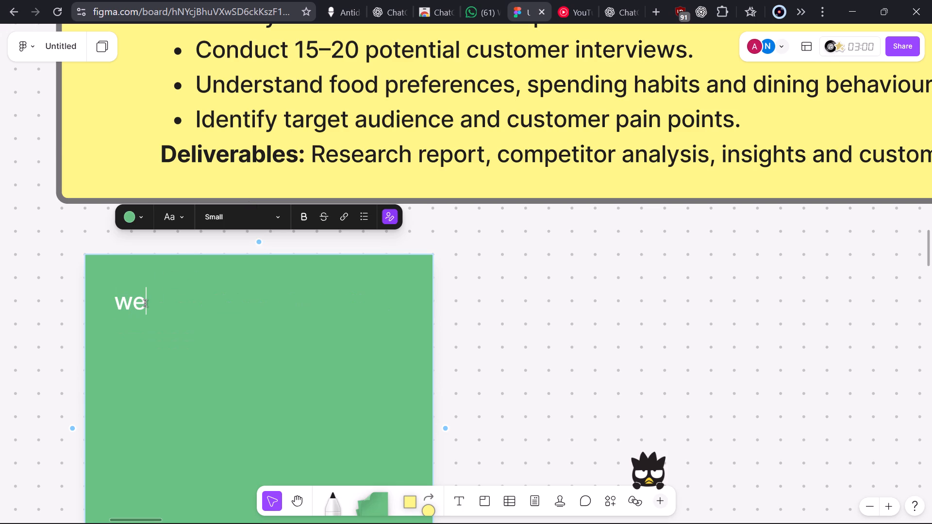
{"action": "key", "text": "BackSpace"}
{"action": "key", "text": "BackSpace"}
{"action": "type", "text": "We"}
{"action": "key", "text": "space"}
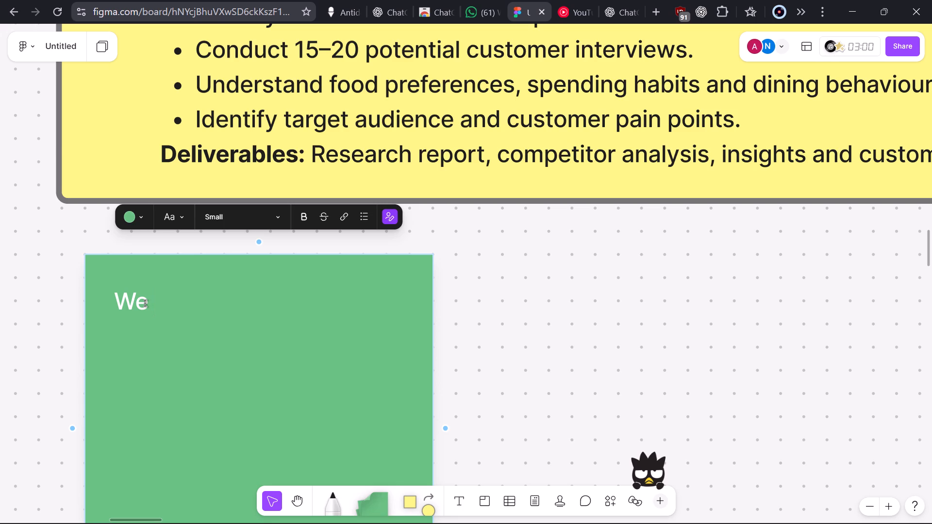
{"action": "type", "text": "a loa"}
{"action": "key", "text": "BackSpace"}
{"action": "type", "text": "t od"}
{"action": "key", "text": "space"}
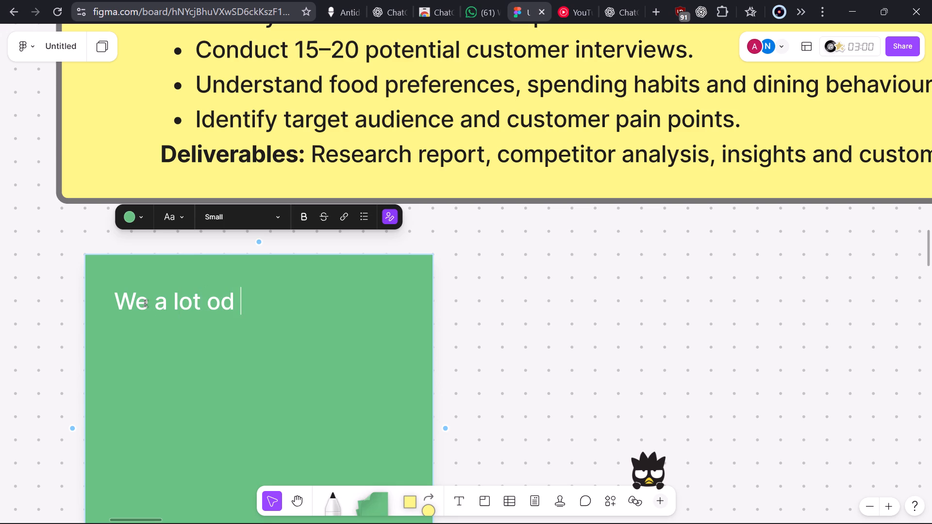
{"action": "key", "text": "BackSpace"}
{"action": "key", "text": "BackSpace"}
{"action": "type", "text": "f compani"}
{"action": "key", "text": "e"}
{"action": "type", "text": "s"}
{"action": "key", "text": "space"}
Replace the word "companies" in the green note with "local restra".
{"action": "key", "text": "BackSpace"}
{"action": "key", "text": "BackSpace"}
{"action": "key", "text": "BackSpace"}
{"action": "key", "text": "BackSpace"}
{"action": "key", "text": "BackSpace"}
{"action": "key", "text": "BackSpace"}
{"action": "key", "text": "BackSpace"}
{"action": "key", "text": "BackSpace"}
{"action": "key", "text": "BackSpace"}
{"action": "key", "text": "BackSpace"}
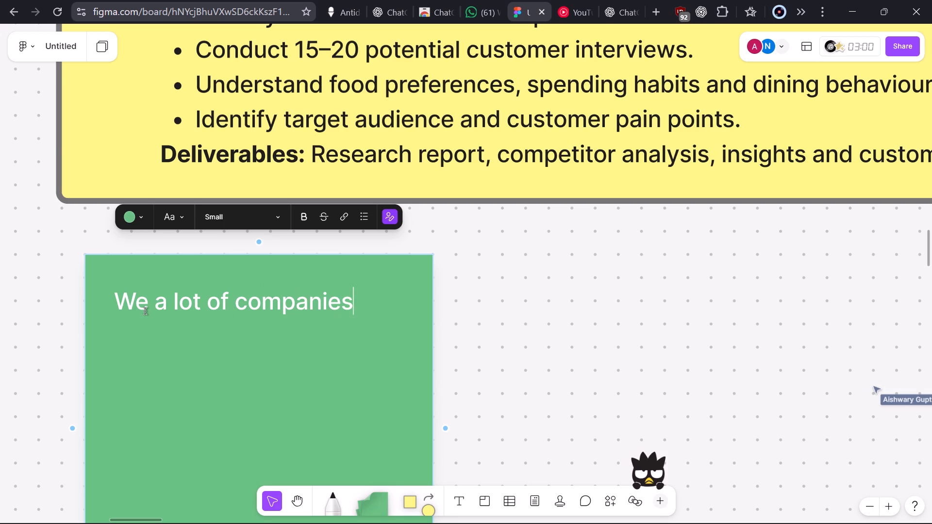
{"action": "key", "text": "BackSpace"}
{"action": "key", "text": "space"}
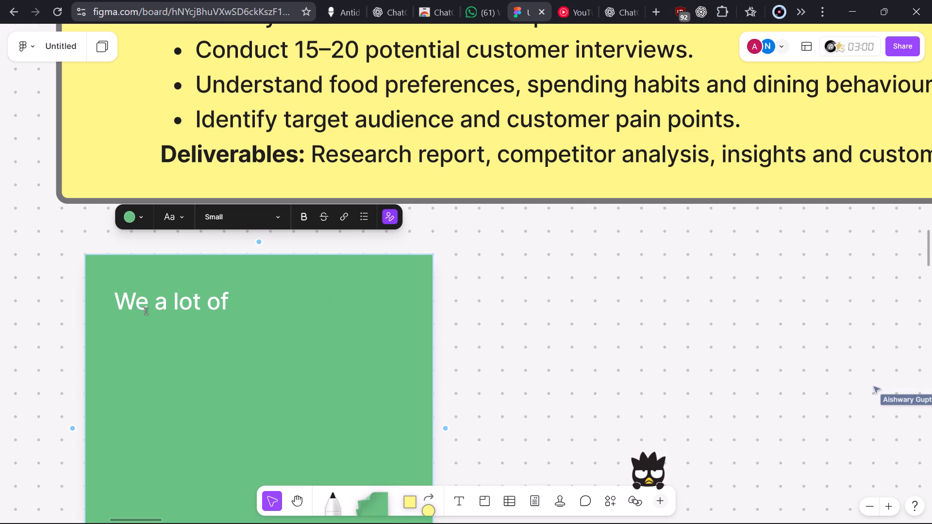
{"action": "type", "text": "lo"}
{"action": "type", "text": "cal restrai"}
{"action": "key", "text": "BackSpace"}
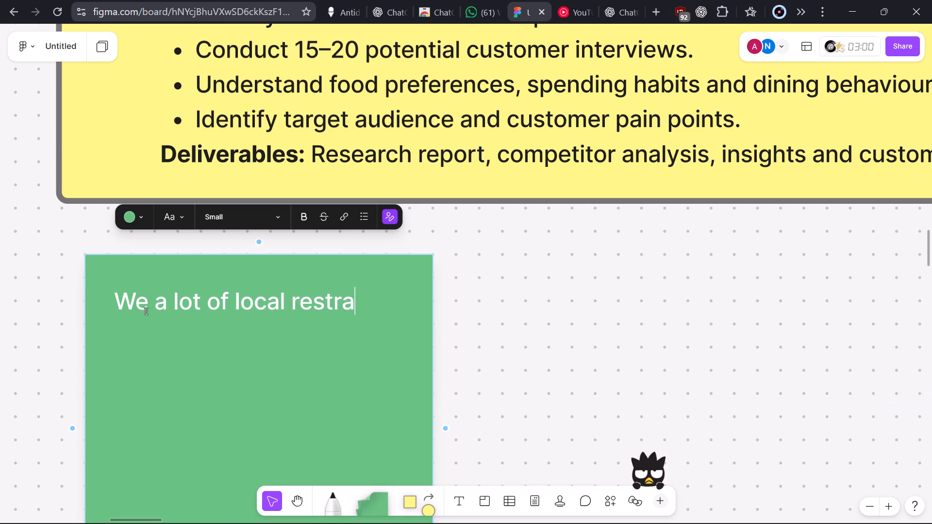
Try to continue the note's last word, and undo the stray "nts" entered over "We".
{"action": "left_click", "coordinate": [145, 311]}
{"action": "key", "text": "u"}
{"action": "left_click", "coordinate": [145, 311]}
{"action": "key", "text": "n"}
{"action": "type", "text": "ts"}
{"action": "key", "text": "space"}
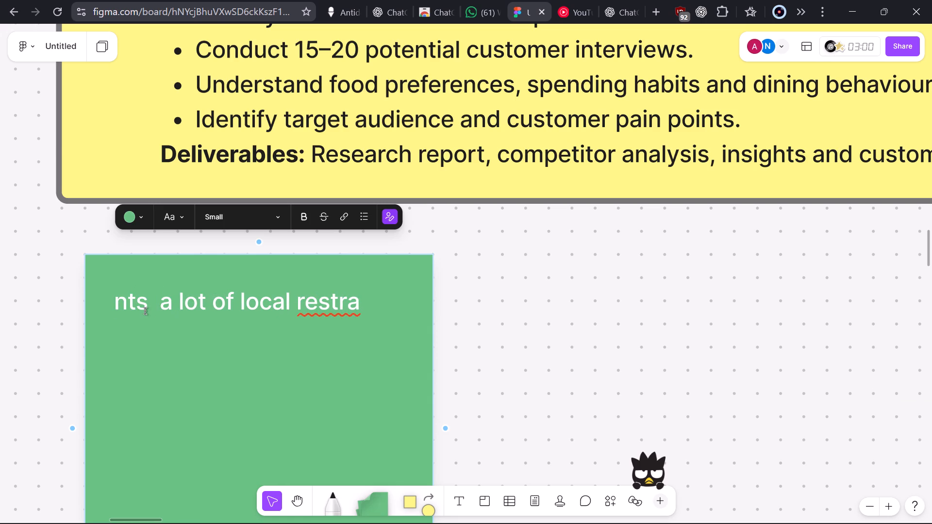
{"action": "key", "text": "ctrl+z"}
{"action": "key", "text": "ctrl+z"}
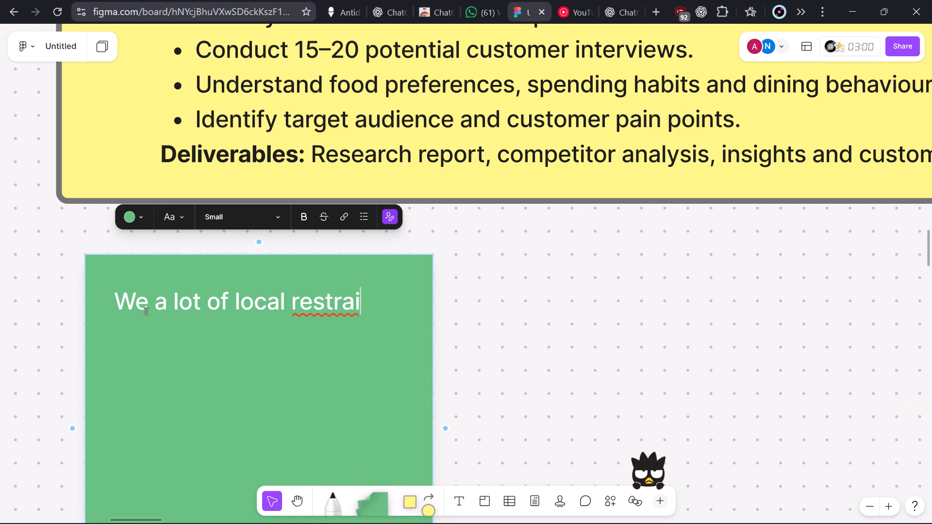
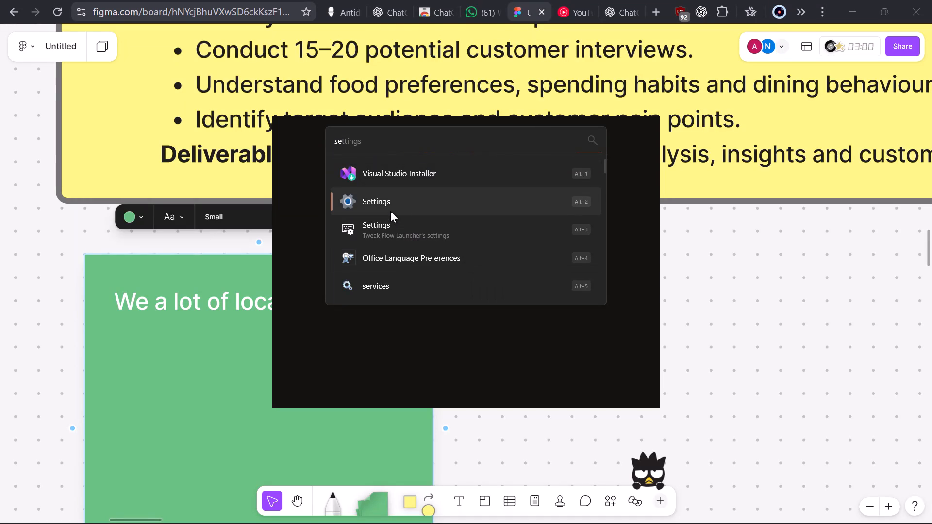
Open the system Settings app from the Flow Launcher search results.
{"action": "left_click", "coordinate": [390, 208]}
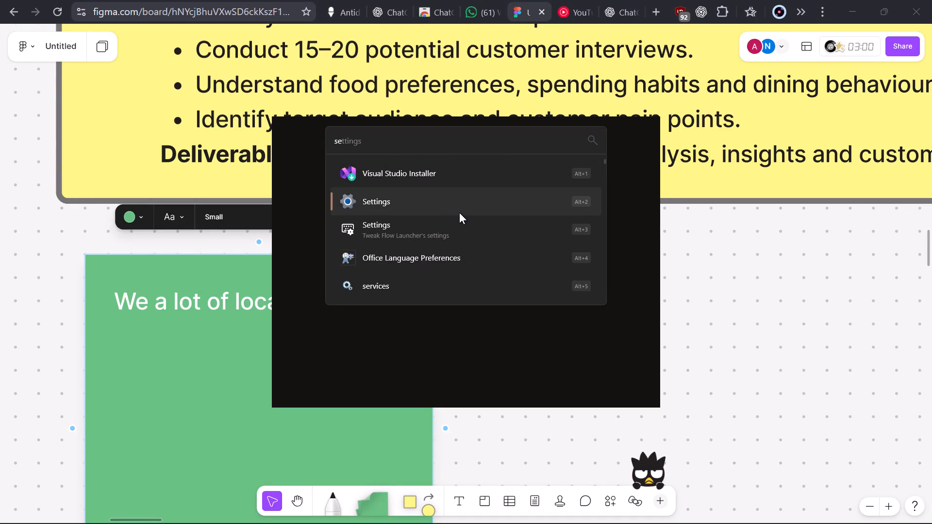
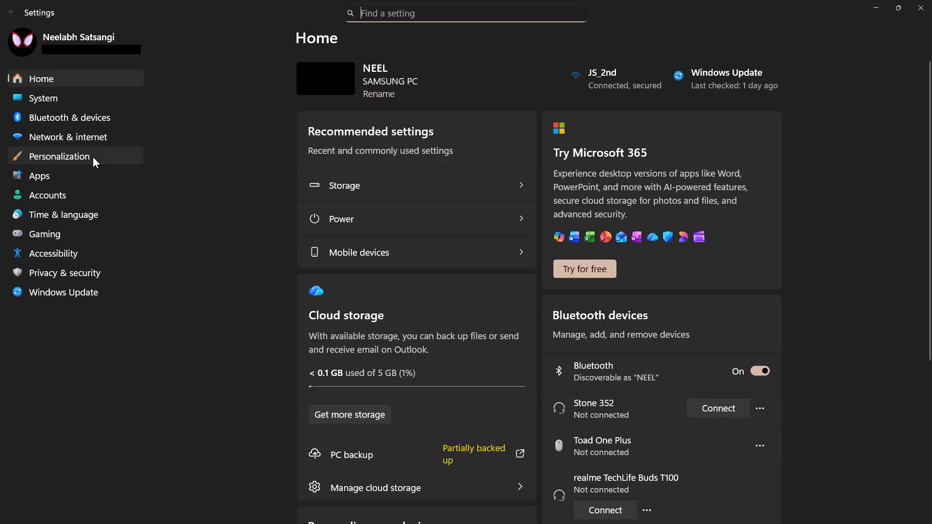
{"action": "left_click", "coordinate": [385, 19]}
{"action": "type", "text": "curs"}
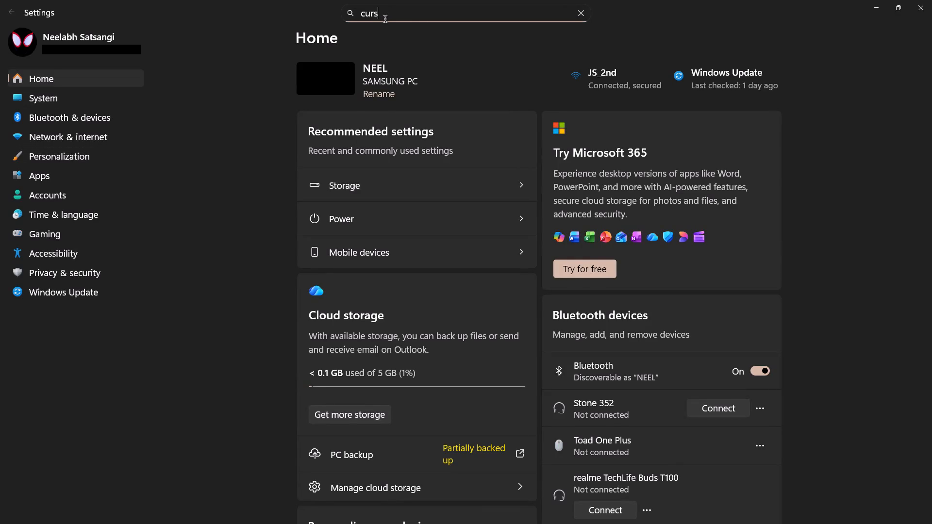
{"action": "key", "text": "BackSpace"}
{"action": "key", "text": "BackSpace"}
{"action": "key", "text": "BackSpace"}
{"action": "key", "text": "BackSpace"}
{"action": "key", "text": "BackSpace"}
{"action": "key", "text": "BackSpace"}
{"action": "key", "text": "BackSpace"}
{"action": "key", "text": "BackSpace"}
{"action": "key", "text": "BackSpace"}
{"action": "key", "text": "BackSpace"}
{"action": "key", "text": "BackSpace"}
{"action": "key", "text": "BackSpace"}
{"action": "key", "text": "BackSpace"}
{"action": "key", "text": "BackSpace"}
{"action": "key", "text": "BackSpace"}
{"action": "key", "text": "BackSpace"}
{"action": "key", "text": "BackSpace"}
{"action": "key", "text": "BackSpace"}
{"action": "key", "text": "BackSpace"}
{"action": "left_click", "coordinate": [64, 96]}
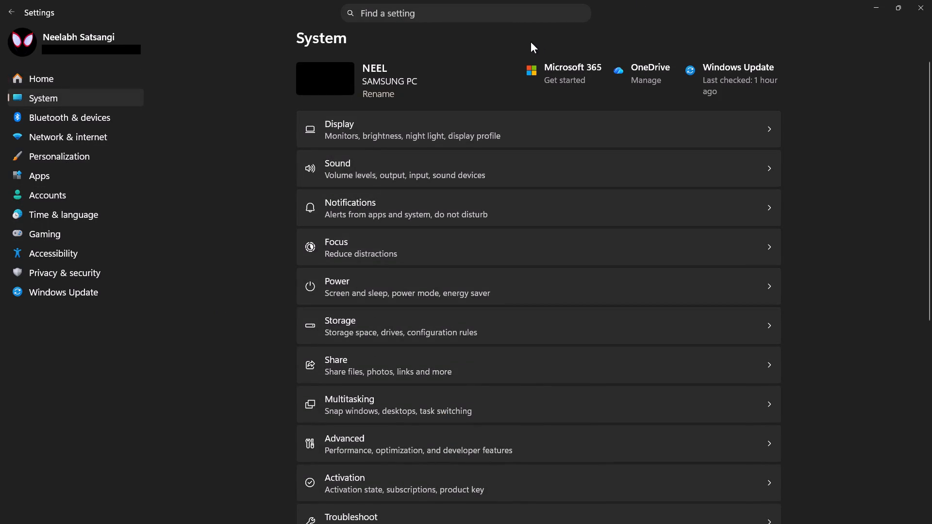
Search the system settings for "trackpa" and open the Touchpad settings page.
{"action": "left_click", "coordinate": [521, 16]}
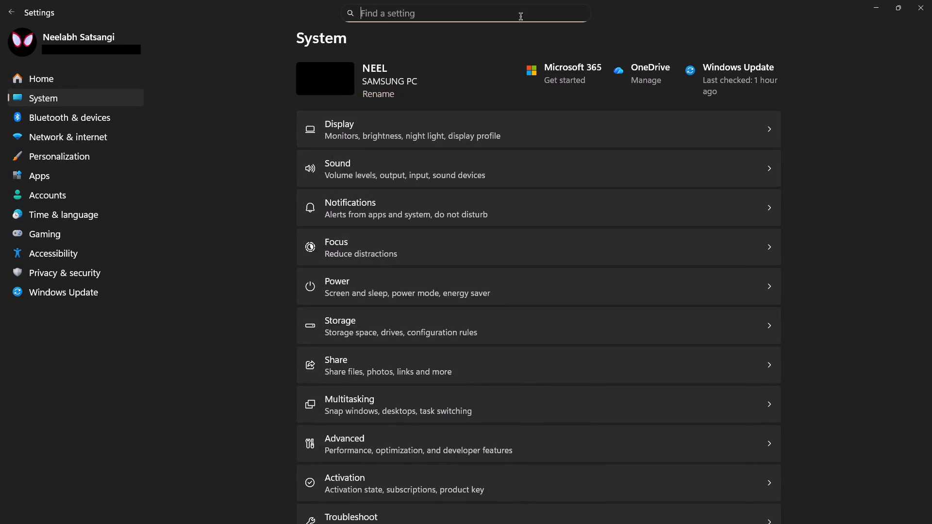
{"action": "type", "text": "tra"}
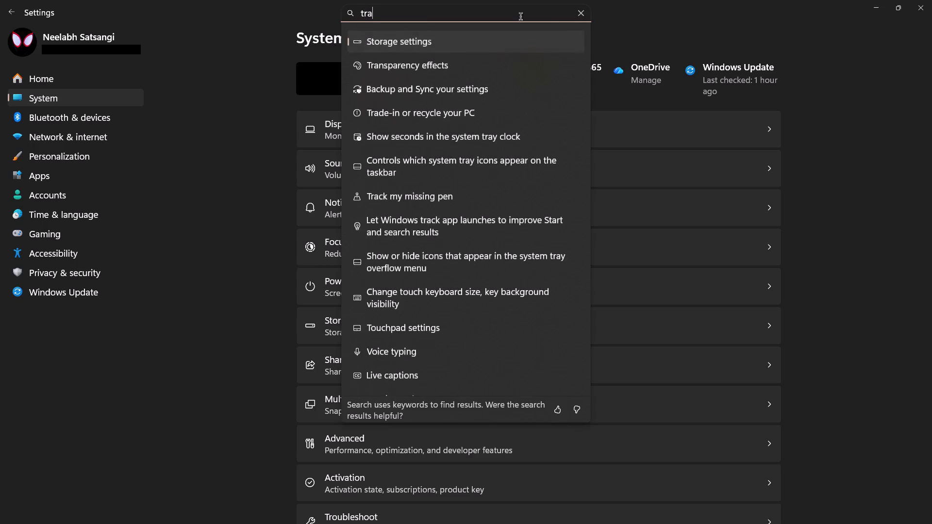
{"action": "key", "text": "c"}
{"action": "key", "text": "k"}
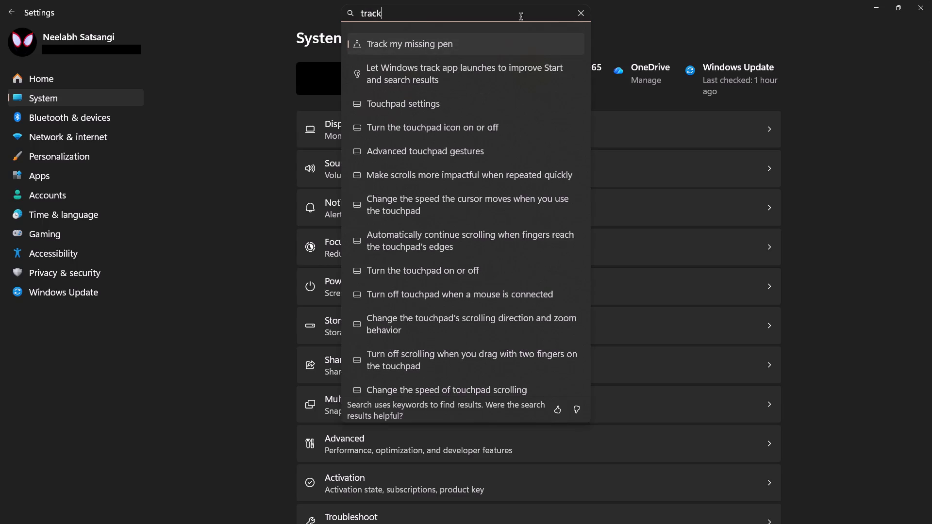
{"action": "key", "text": "b"}
{"action": "key", "text": "BackSpace"}
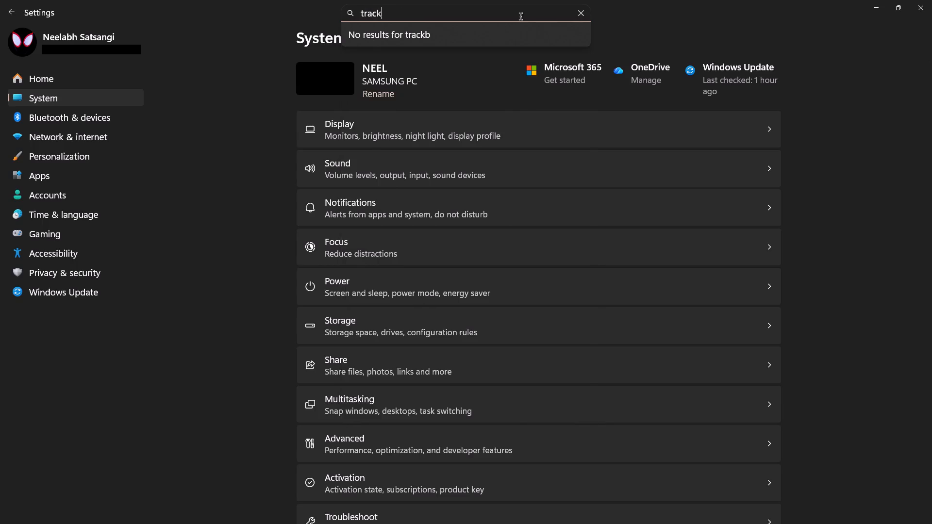
{"action": "type", "text": "pa"}
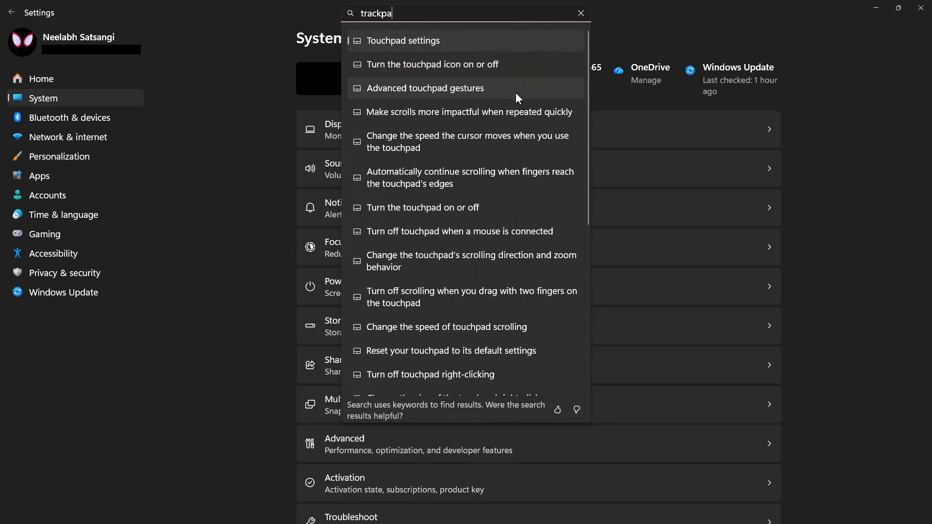
{"action": "left_click", "coordinate": [474, 40]}
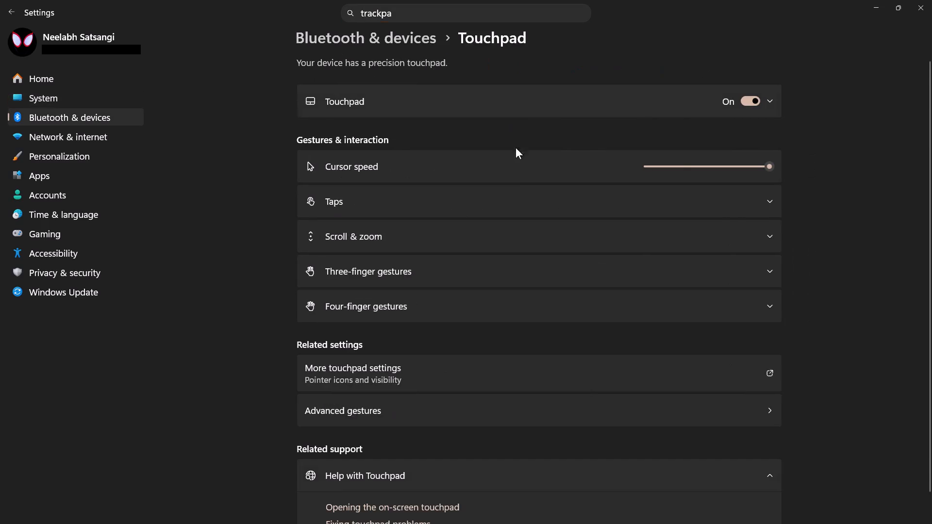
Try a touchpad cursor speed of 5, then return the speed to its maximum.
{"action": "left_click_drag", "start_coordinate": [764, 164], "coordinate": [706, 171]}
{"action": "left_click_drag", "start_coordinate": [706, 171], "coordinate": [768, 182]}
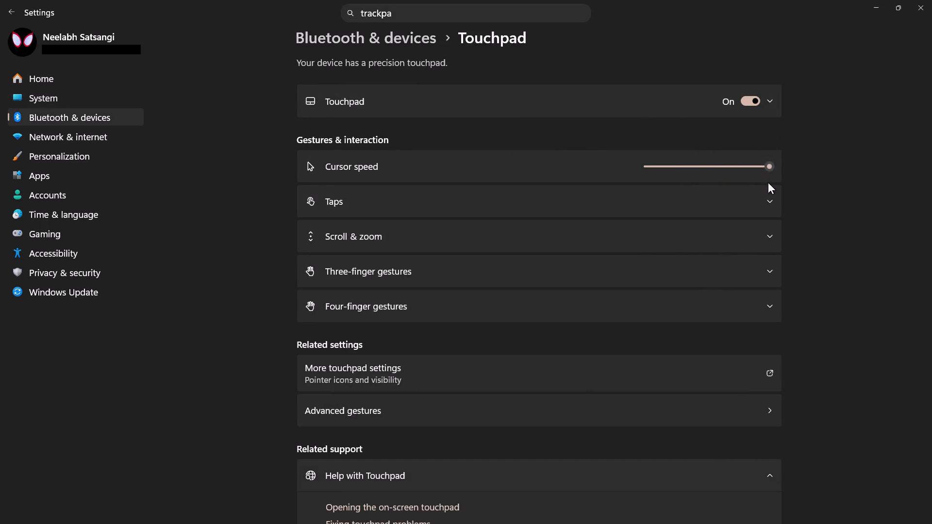
Review the three-finger and four-finger assignments in the touchpad's Advanced gestures, then return to the Touchpad page.
{"action": "scroll", "coordinate": [500, 223], "scroll_direction": "down", "scroll_amount": 2}
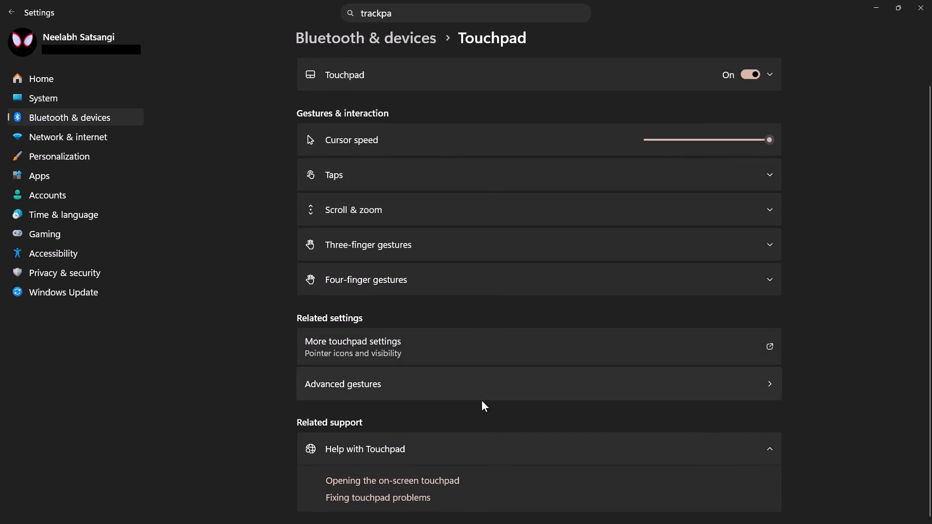
{"action": "left_click", "coordinate": [485, 387]}
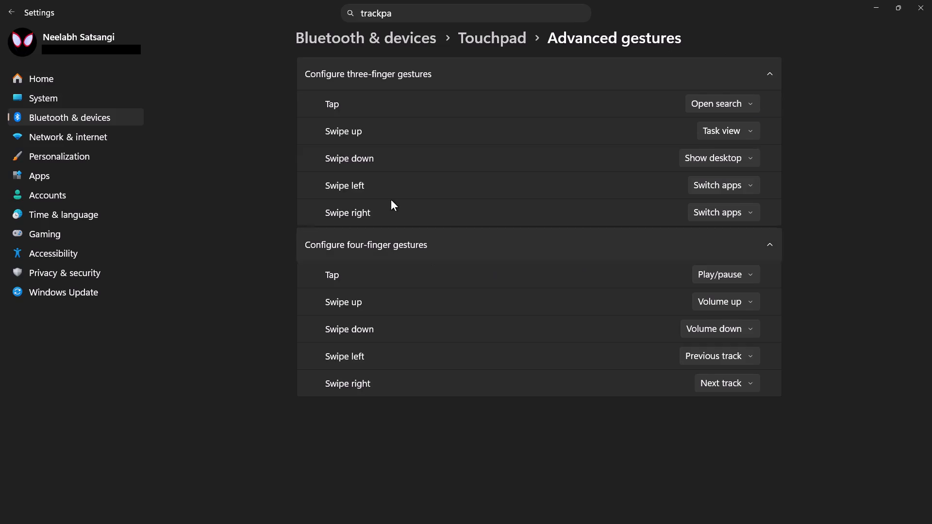
{"action": "scroll", "coordinate": [423, 240], "scroll_direction": "right", "scroll_amount": 14}
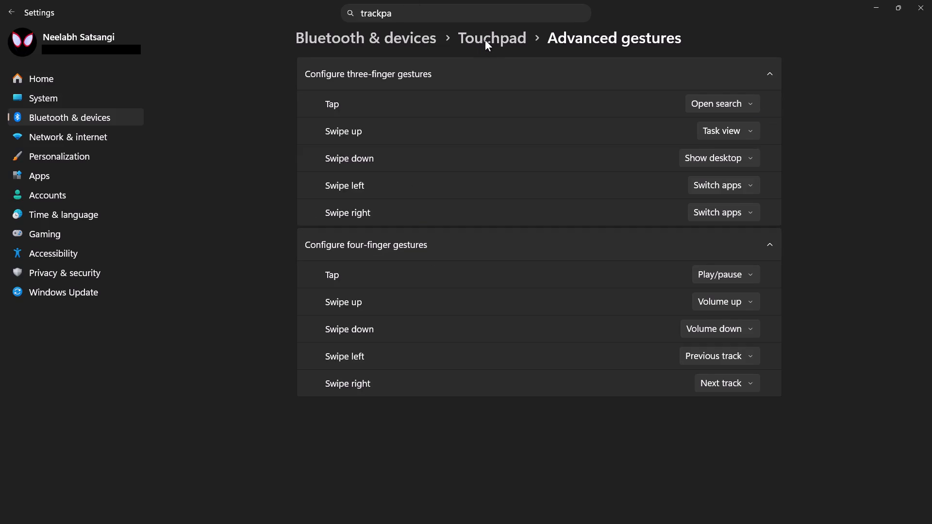
{"action": "left_click", "coordinate": [485, 40]}
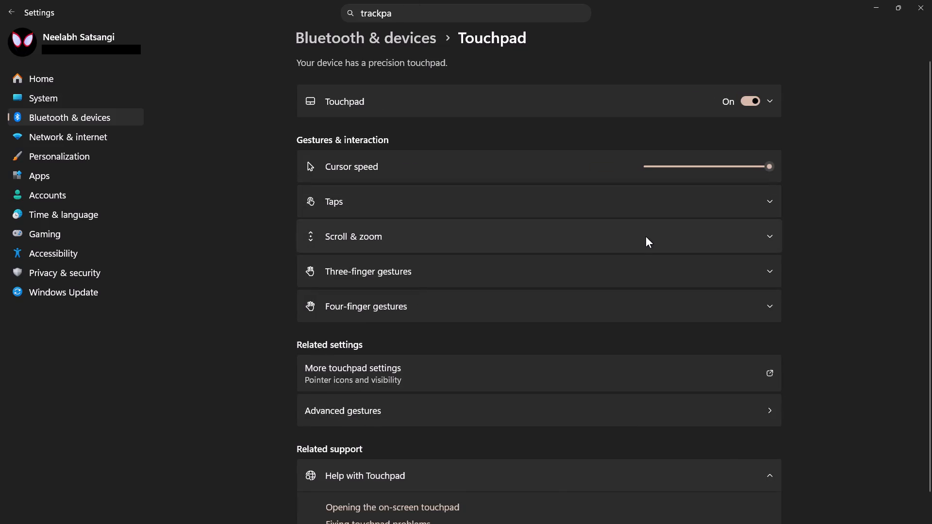
Open the additional touchpad settings to view the Mouse Properties dialog, then close it without changes.
{"action": "scroll", "coordinate": [590, 277], "scroll_direction": "down", "scroll_amount": 1}
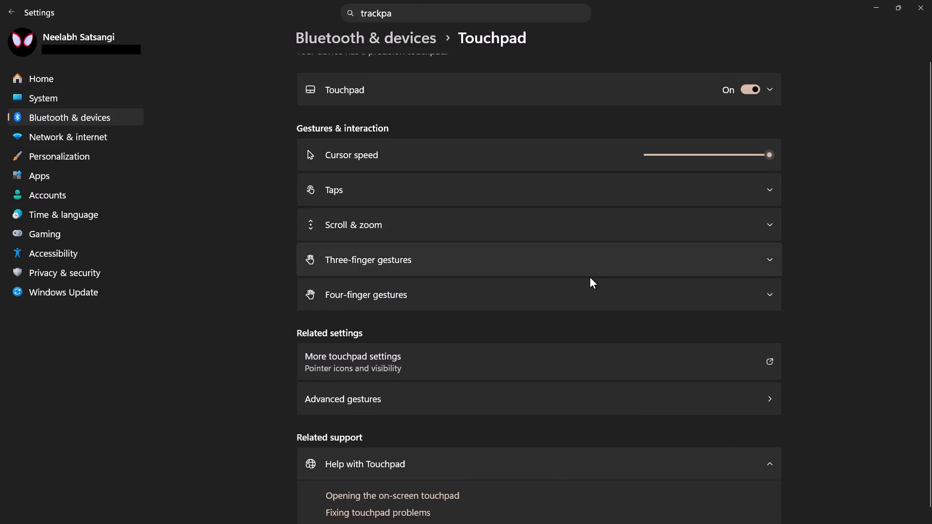
{"action": "scroll", "coordinate": [590, 277], "scroll_direction": "down", "scroll_amount": 1}
{"action": "left_click", "coordinate": [560, 354]}
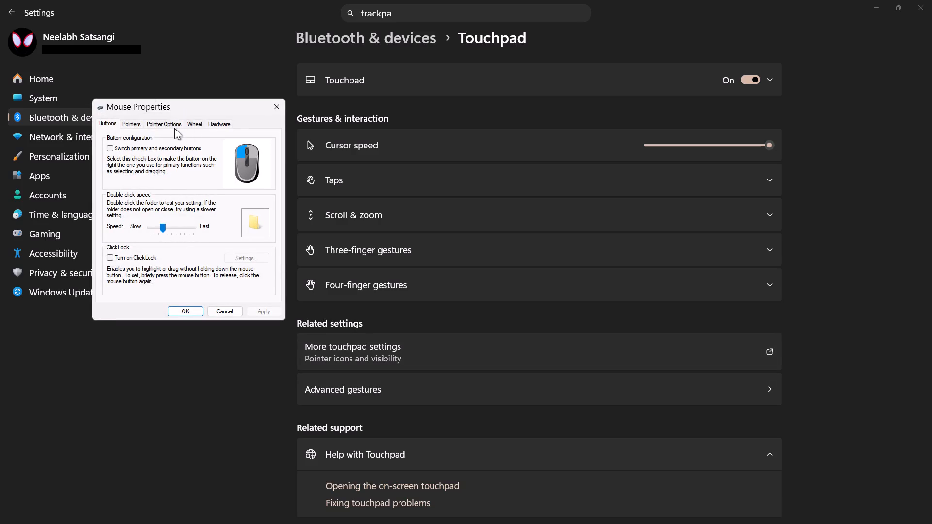
{"action": "left_click", "coordinate": [274, 107]}
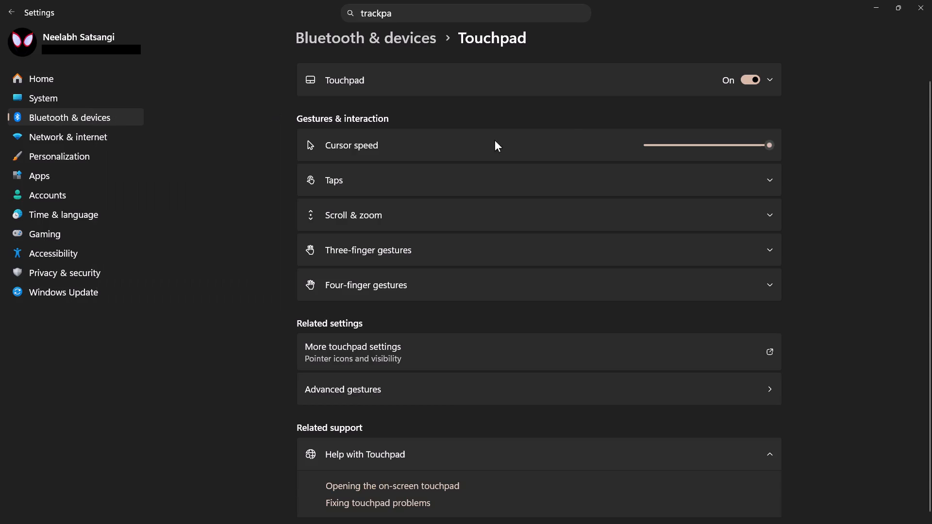
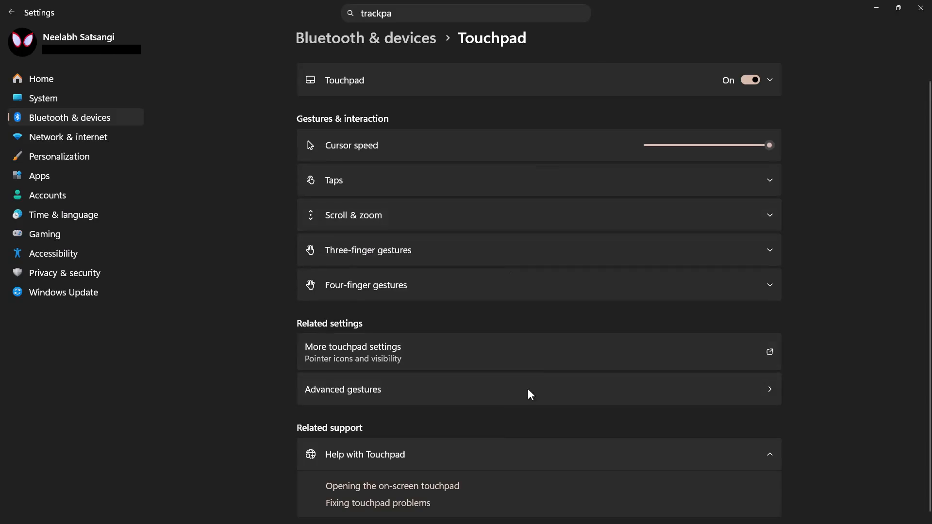
Open the "Fixing touchpad problems" help and read the touchpad driver guidance in Microsoft Edge, declining the browser sign-in offer.
{"action": "scroll", "coordinate": [541, 369], "scroll_direction": "down", "scroll_amount": 4}
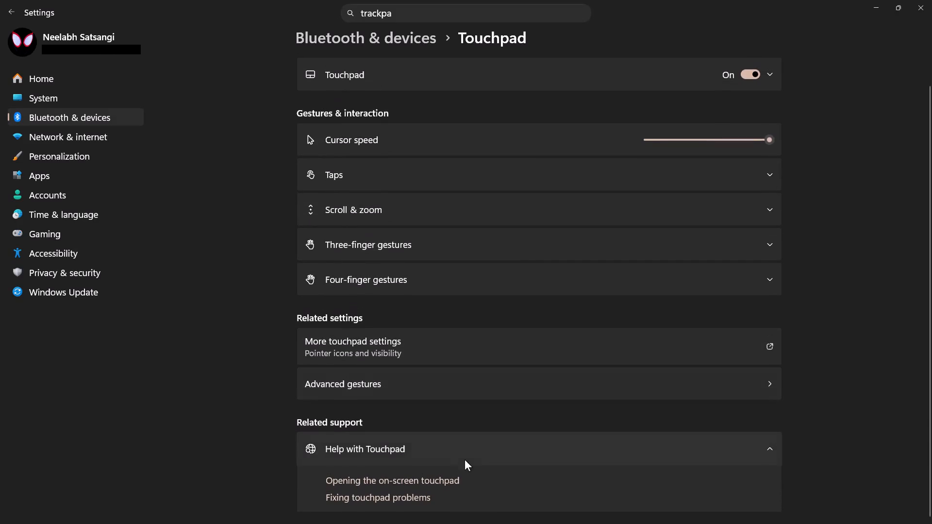
{"action": "left_click", "coordinate": [410, 499]}
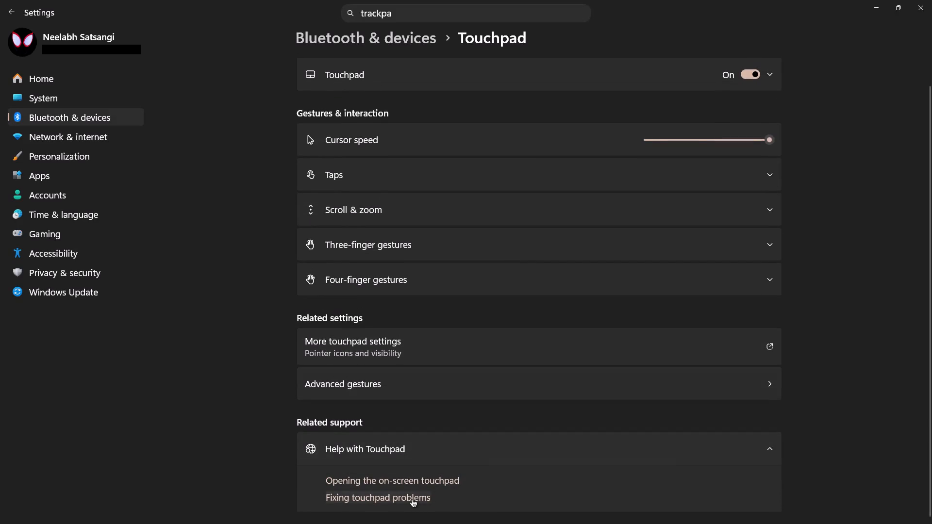
{"action": "left_click", "coordinate": [410, 499]}
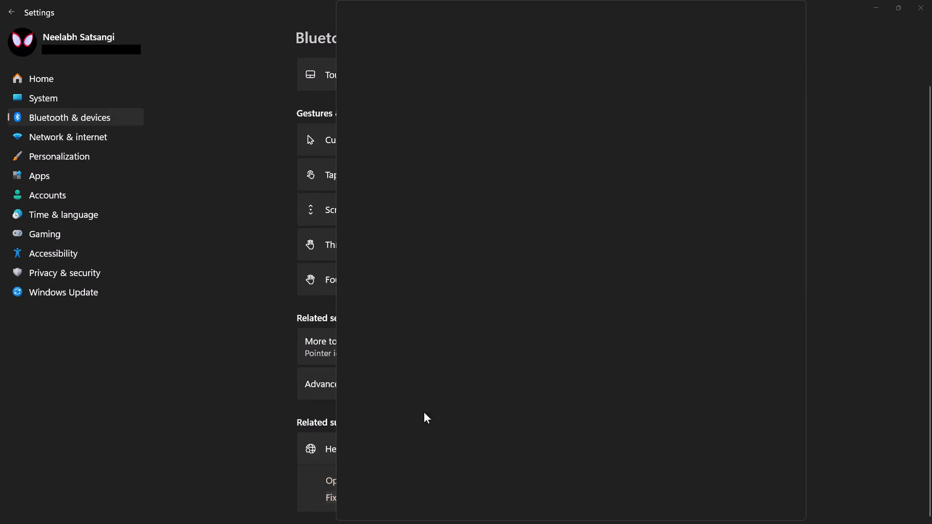
{"action": "scroll", "coordinate": [405, 241], "scroll_direction": "down", "scroll_amount": 1}
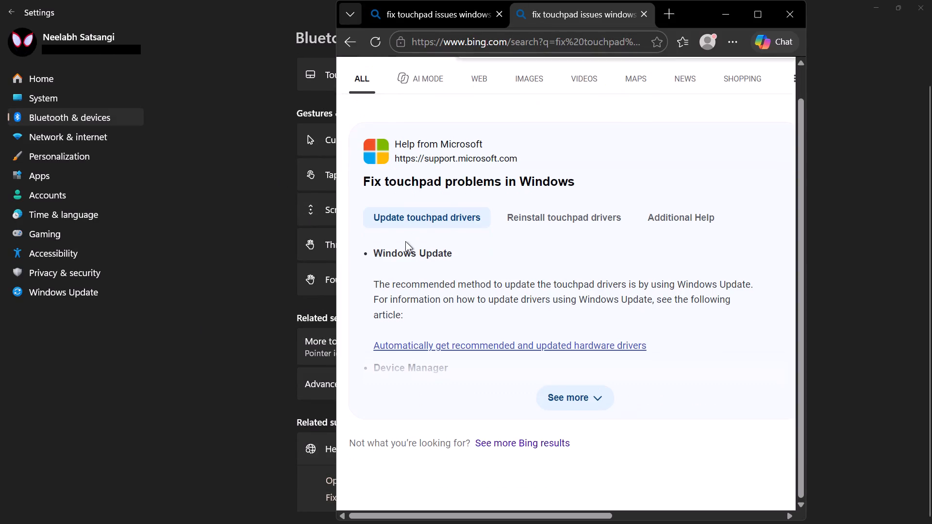
{"action": "scroll", "coordinate": [405, 241], "scroll_direction": "down", "scroll_amount": 2}
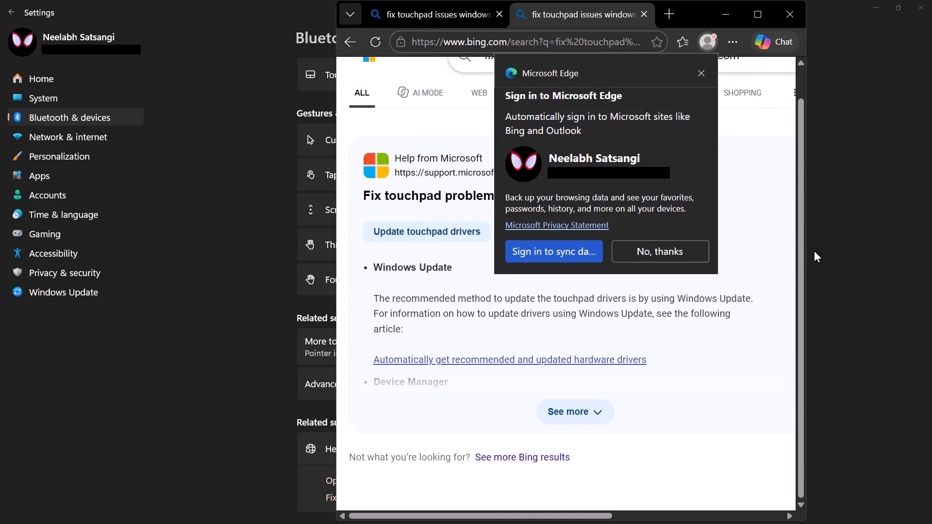
{"action": "left_click", "coordinate": [689, 255]}
{"action": "left_click", "coordinate": [555, 229]}
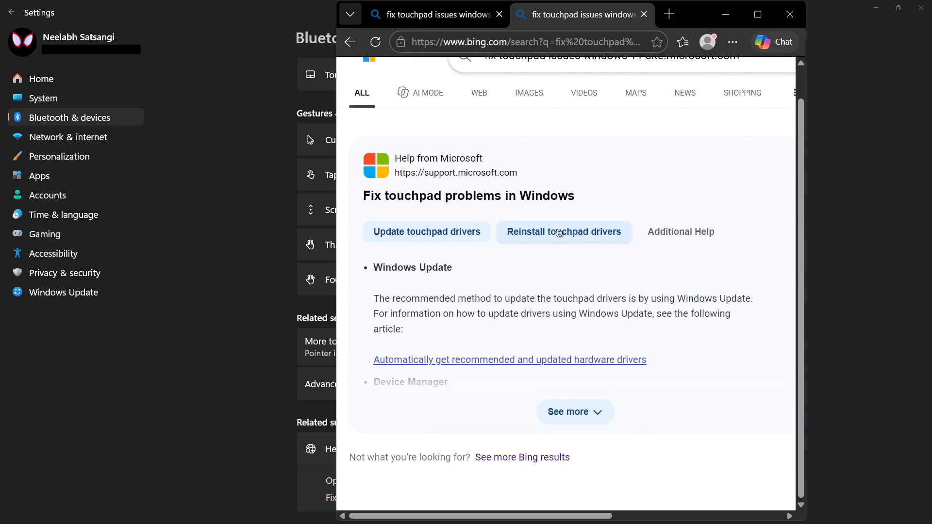
{"action": "scroll", "coordinate": [606, 383], "scroll_direction": "down", "scroll_amount": 3}
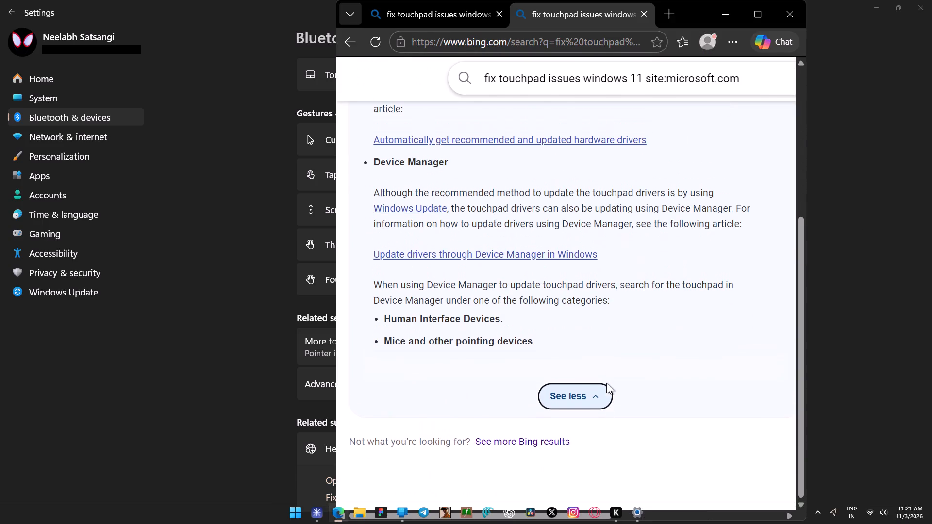
Open and skim the article "Update drivers through Device Manager in Windows", then close the browser window.
{"action": "left_click", "coordinate": [496, 271]}
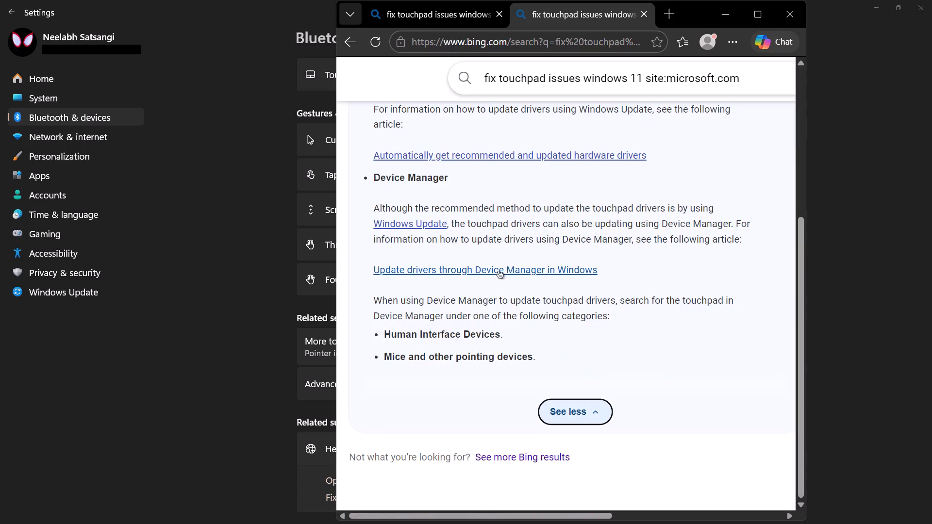
{"action": "left_click", "coordinate": [496, 271]}
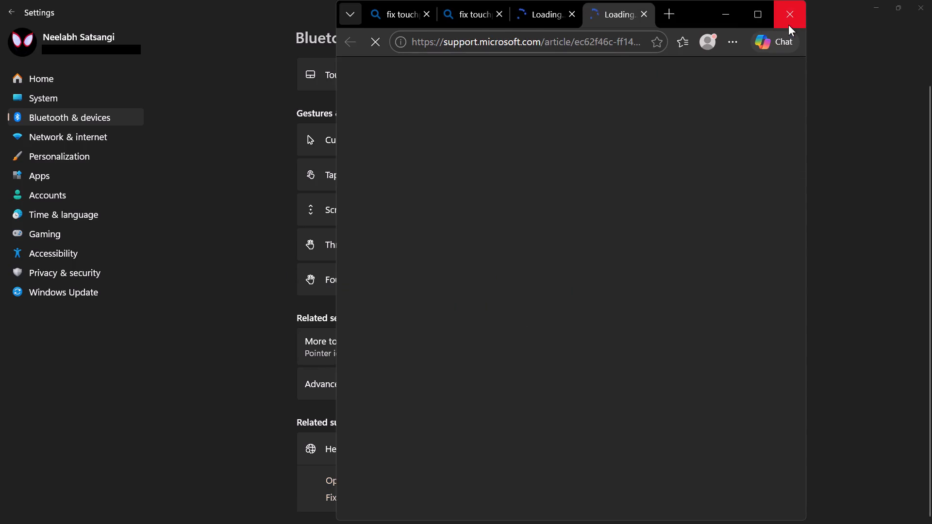
{"action": "scroll", "coordinate": [410, 346], "scroll_direction": "down", "scroll_amount": 1}
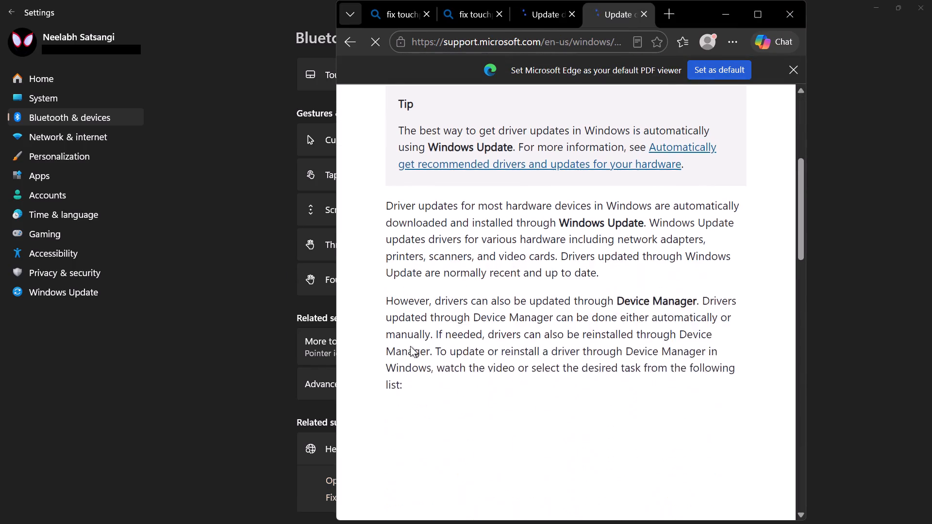
{"action": "scroll", "coordinate": [410, 346], "scroll_direction": "down", "scroll_amount": 4}
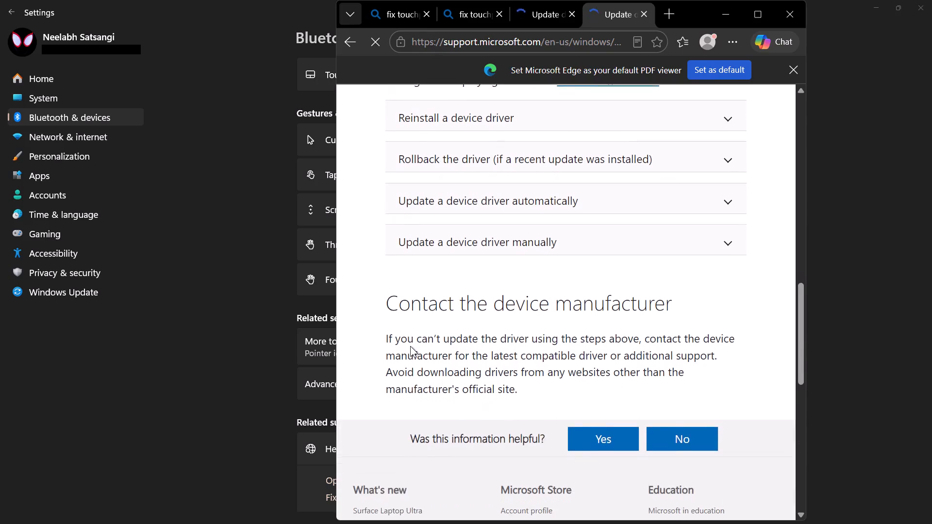
{"action": "scroll", "coordinate": [410, 346], "scroll_direction": "down", "scroll_amount": 2}
{"action": "left_click", "coordinate": [786, 11]}
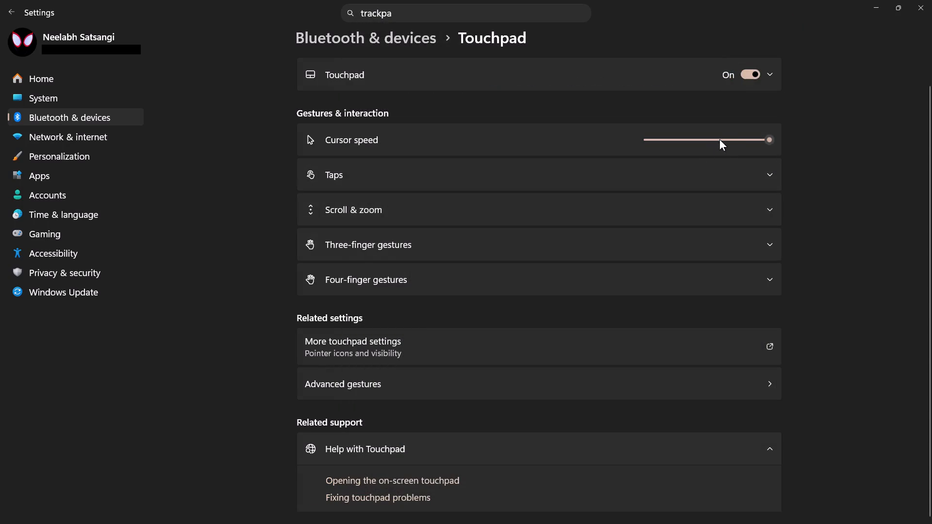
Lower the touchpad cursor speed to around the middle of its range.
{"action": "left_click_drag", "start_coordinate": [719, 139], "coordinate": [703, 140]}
View the touchpad's Advanced gestures assignments, then return to the Touchpad page.
{"action": "left_click", "coordinate": [483, 393]}
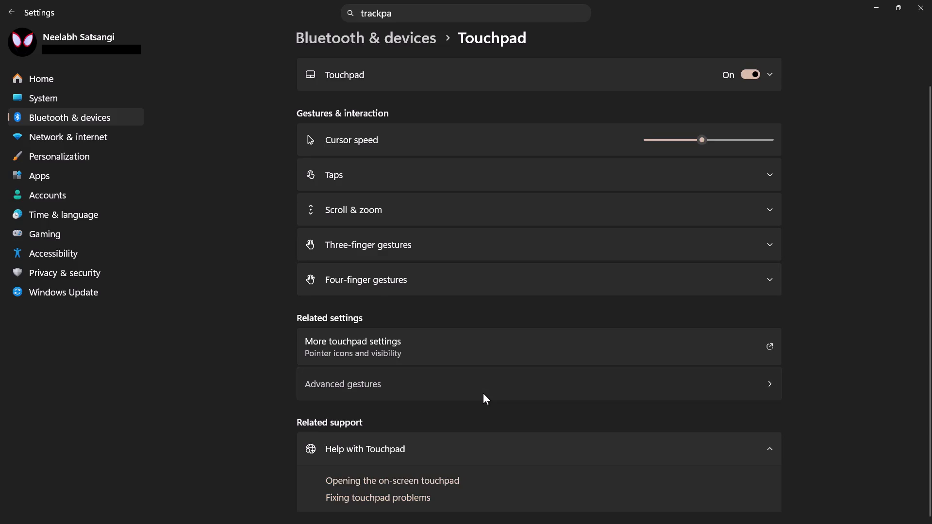
{"action": "scroll", "coordinate": [386, 255], "scroll_direction": "right", "scroll_amount": 15}
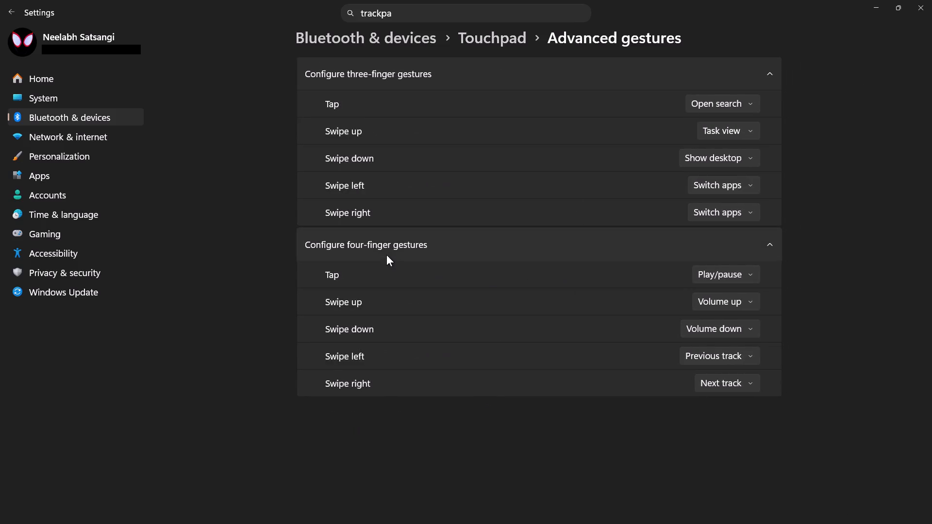
{"action": "left_click", "coordinate": [461, 43]}
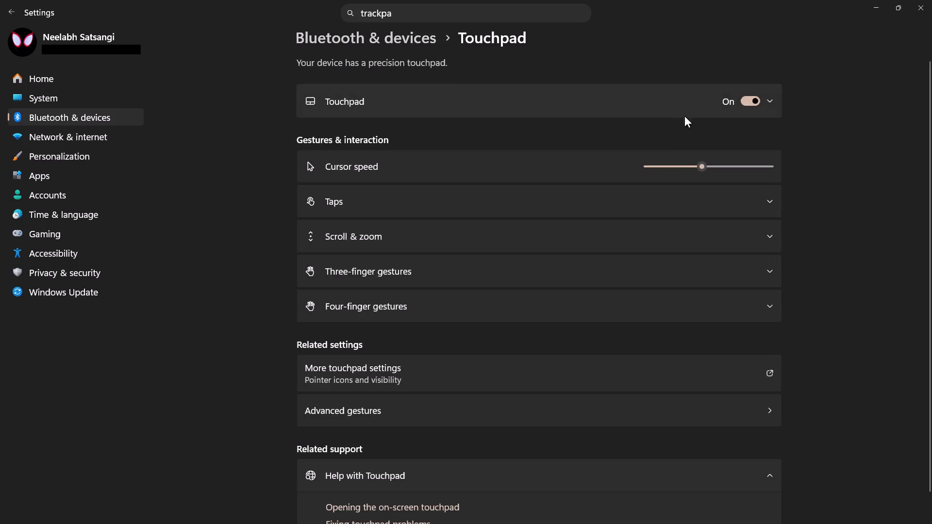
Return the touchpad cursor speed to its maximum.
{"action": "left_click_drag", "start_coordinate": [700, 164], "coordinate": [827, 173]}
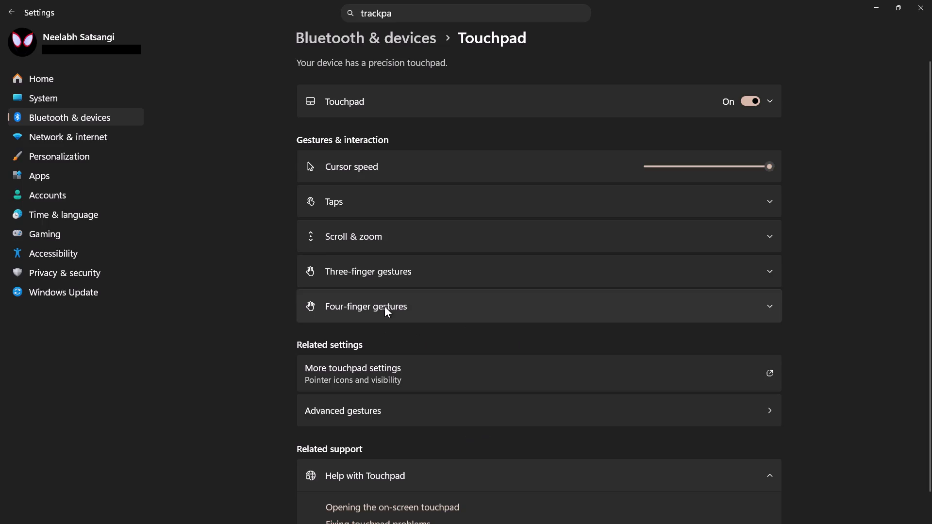
Open the additional touchpad settings to view the Mouse Properties dialog, then close it without changes.
{"action": "scroll", "coordinate": [523, 358], "scroll_direction": "down", "scroll_amount": 1}
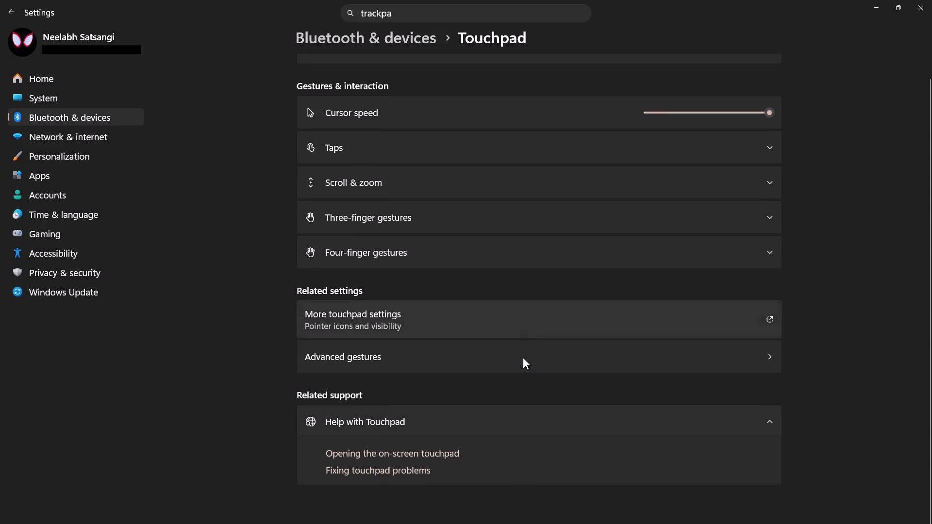
{"action": "scroll", "coordinate": [523, 358], "scroll_direction": "down", "scroll_amount": 1}
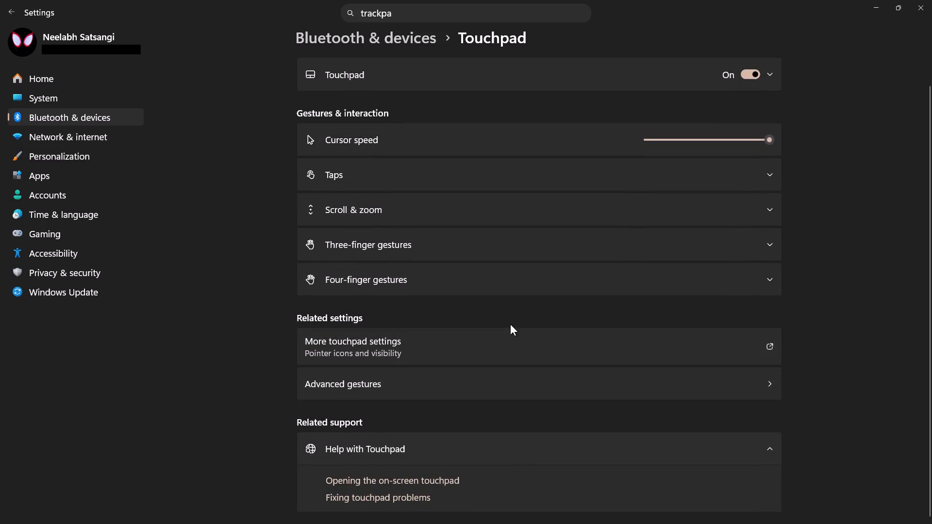
{"action": "scroll", "coordinate": [532, 115], "scroll_direction": "up", "scroll_amount": 1}
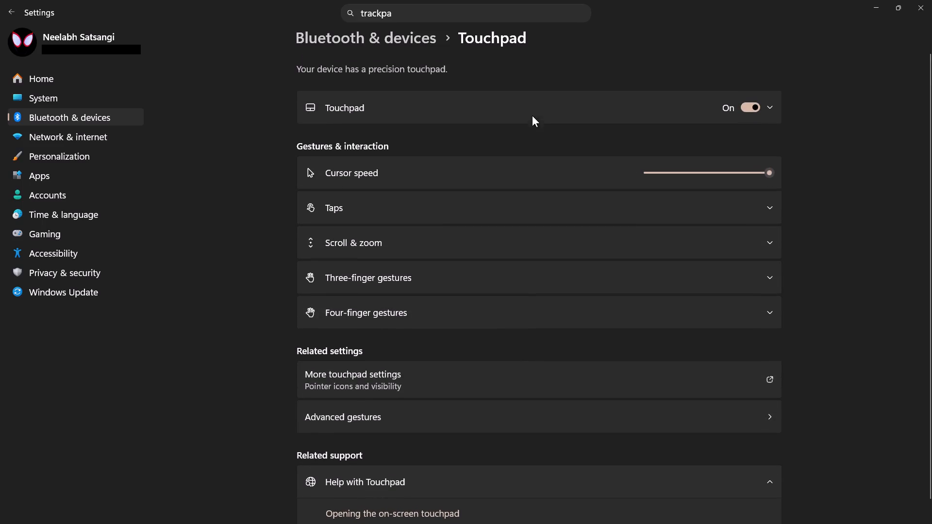
{"action": "left_click", "coordinate": [474, 365]}
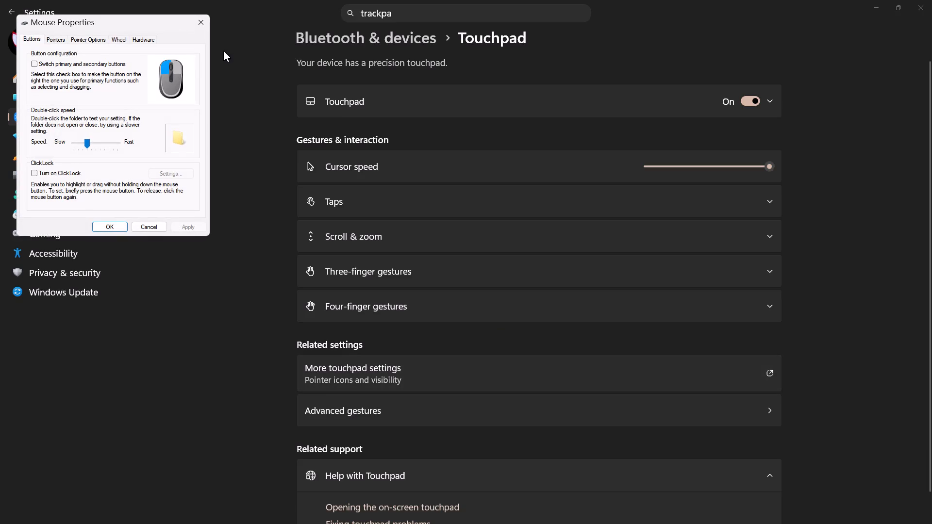
{"action": "left_click", "coordinate": [203, 13]}
Check the three-finger and four-finger assignments in Advanced gestures again, then go back to the Touchpad page.
{"action": "scroll", "coordinate": [372, 295], "scroll_direction": "down", "scroll_amount": 1}
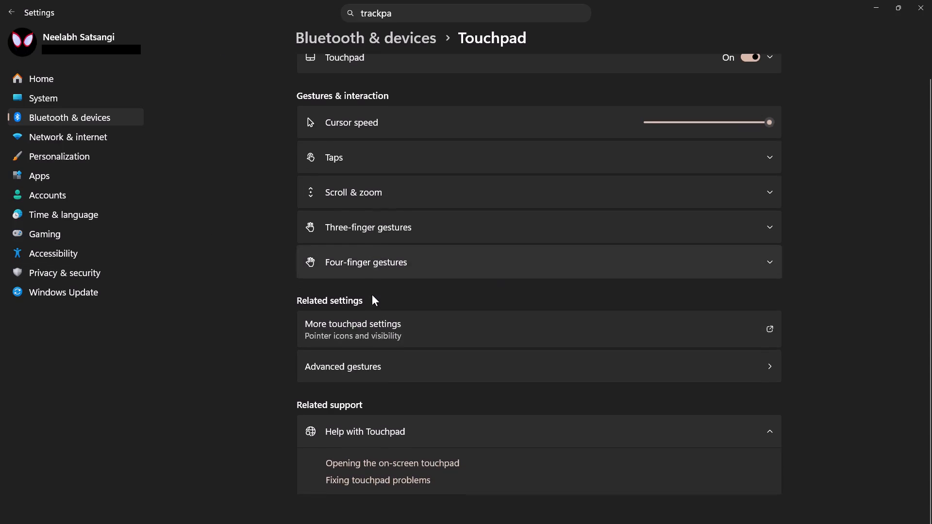
{"action": "scroll", "coordinate": [372, 295], "scroll_direction": "down", "scroll_amount": 1}
{"action": "left_click", "coordinate": [490, 424]}
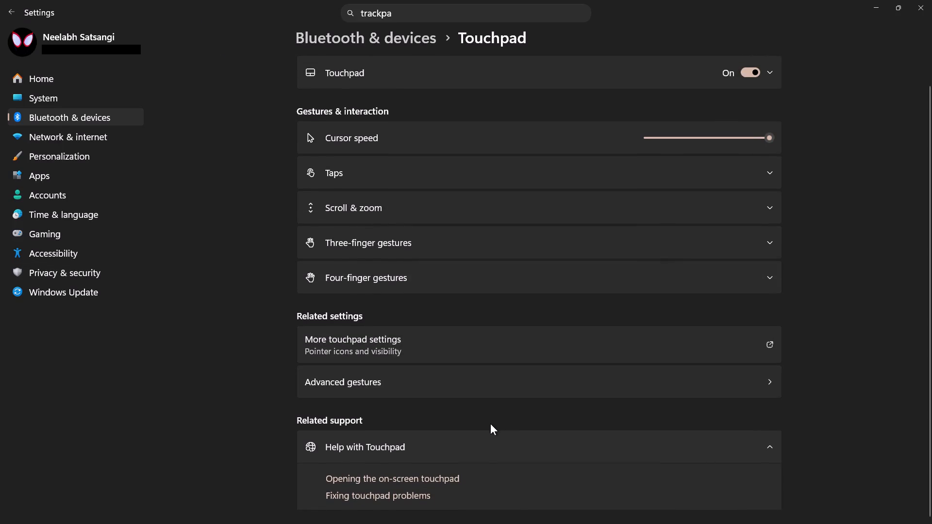
{"action": "left_click", "coordinate": [472, 379]}
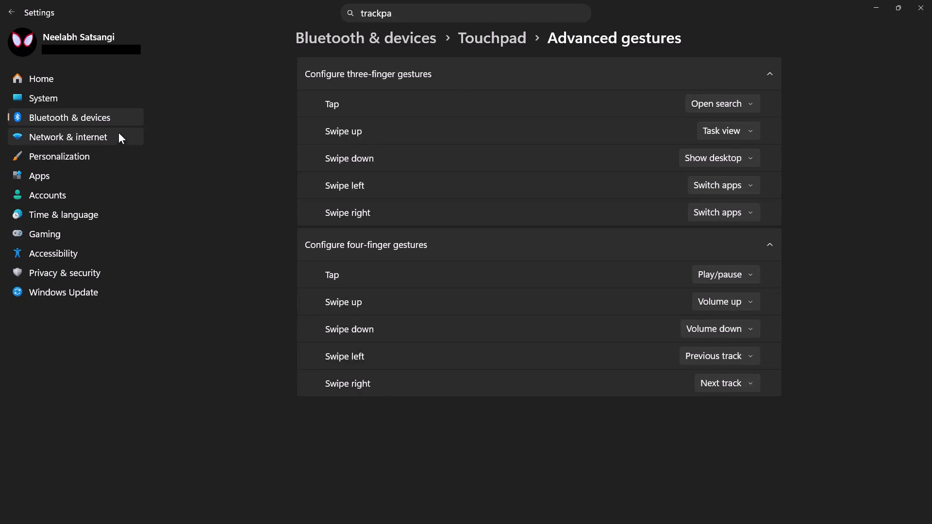
{"action": "left_click", "coordinate": [13, 11]}
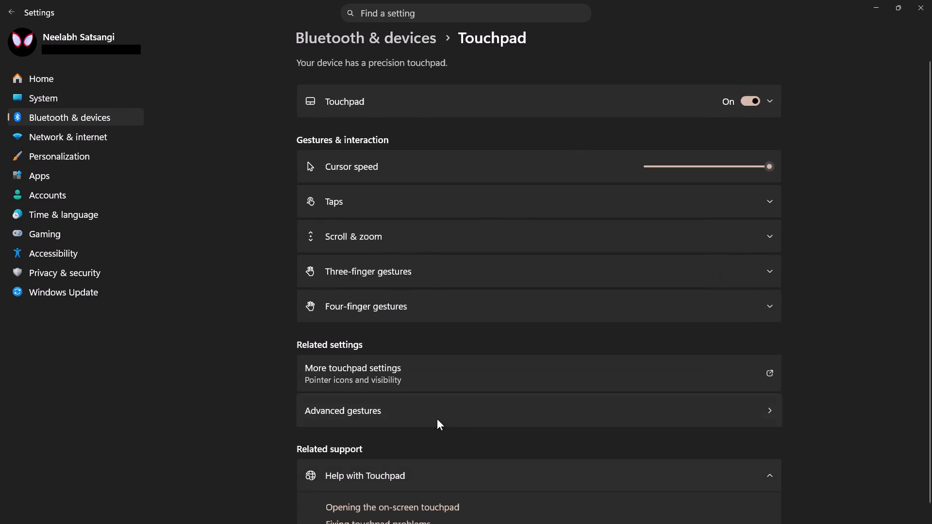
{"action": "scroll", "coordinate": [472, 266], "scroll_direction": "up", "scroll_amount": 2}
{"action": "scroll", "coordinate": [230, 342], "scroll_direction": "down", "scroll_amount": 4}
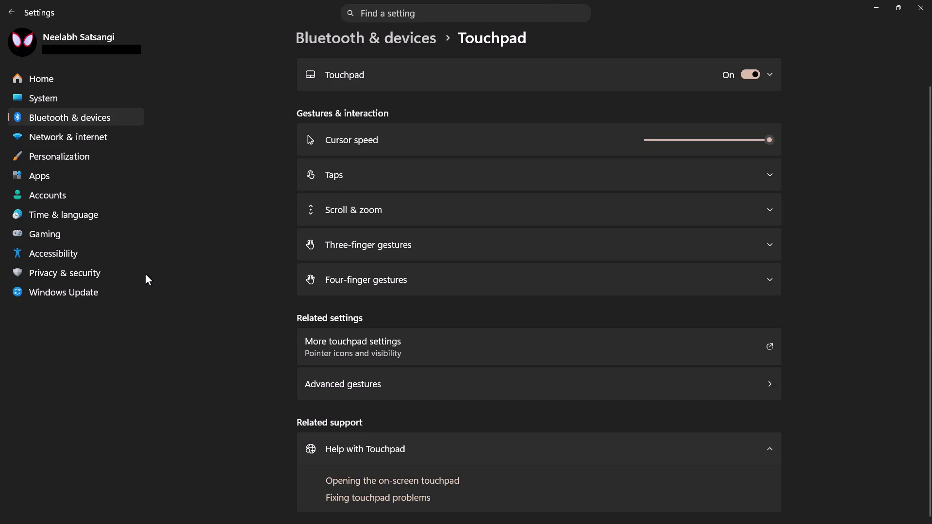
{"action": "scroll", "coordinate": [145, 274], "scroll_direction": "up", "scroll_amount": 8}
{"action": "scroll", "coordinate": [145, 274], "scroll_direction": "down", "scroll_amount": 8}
Reopen the Touchpad page from Bluetooth & devices and view the Scroll & zoom options, then collapse them.
{"action": "left_click", "coordinate": [398, 38]}
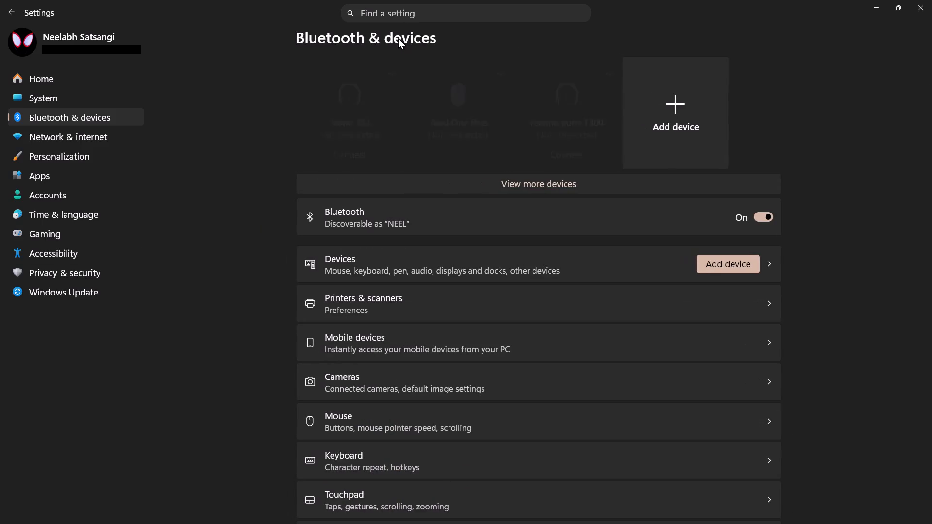
{"action": "scroll", "coordinate": [617, 310], "scroll_direction": "down", "scroll_amount": 2}
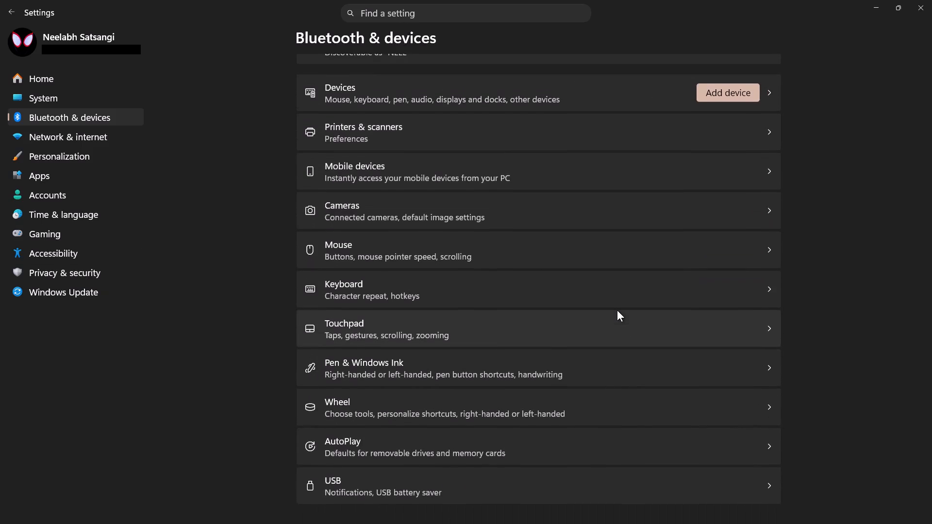
{"action": "left_click", "coordinate": [399, 327]}
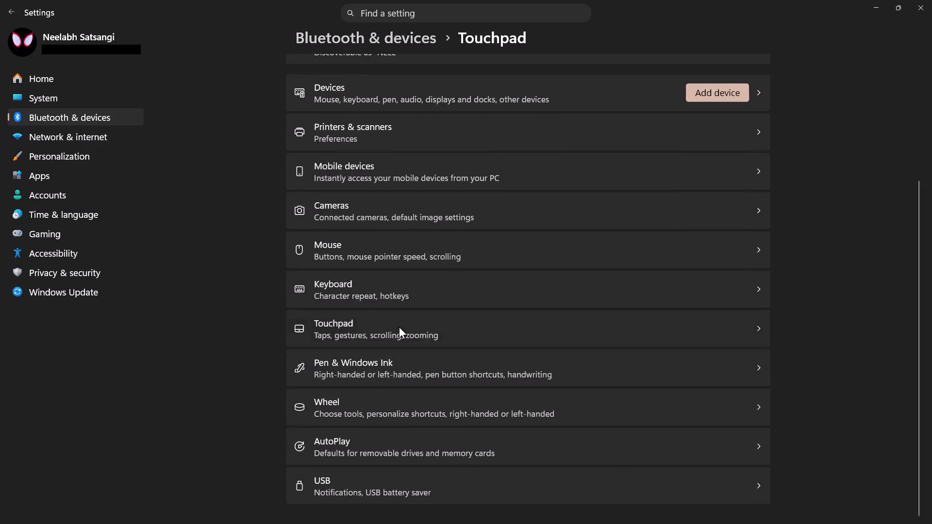
{"action": "left_click", "coordinate": [476, 240]}
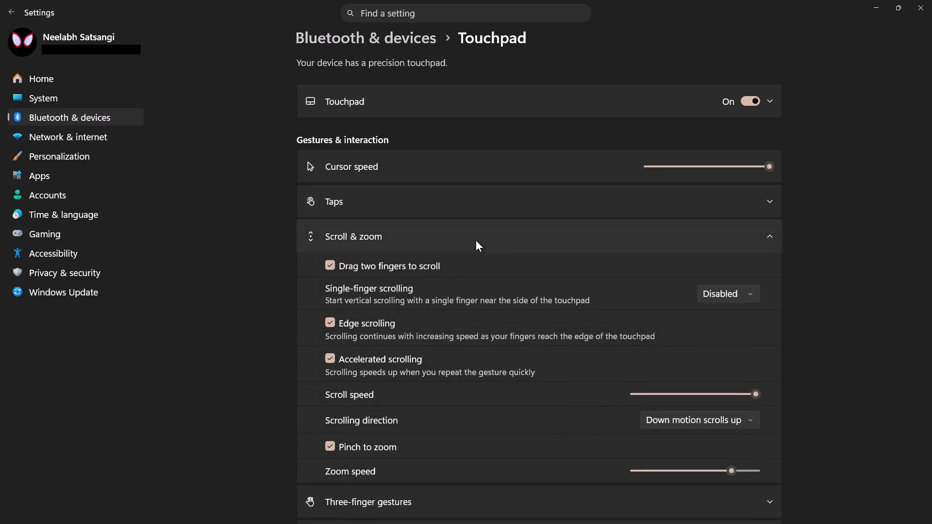
{"action": "left_click", "coordinate": [476, 240]}
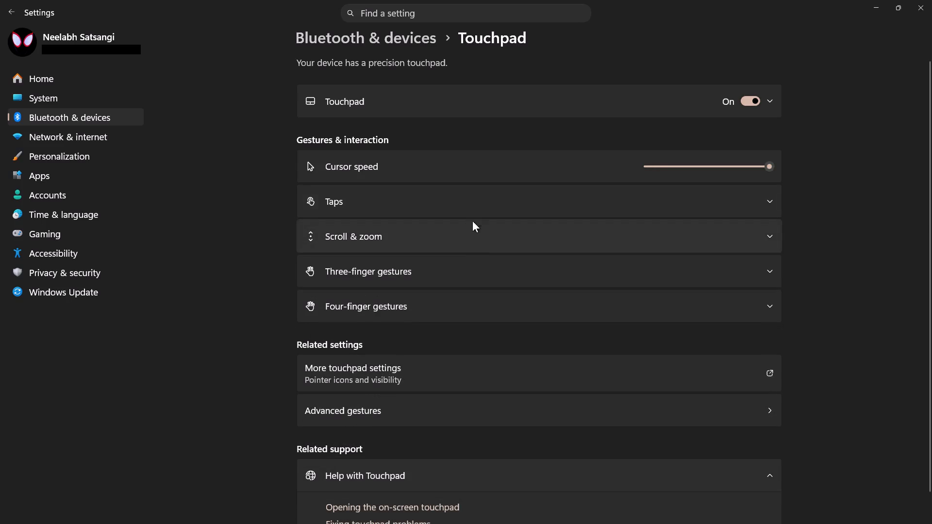
Set the touchpad sensitivity under Taps to High sensitivity.
{"action": "left_click", "coordinate": [470, 207]}
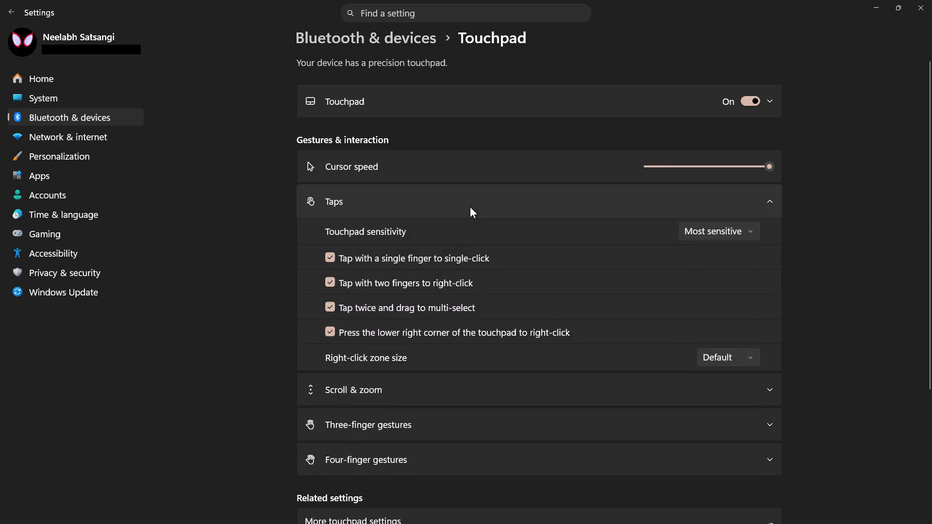
{"action": "left_click", "coordinate": [736, 231]}
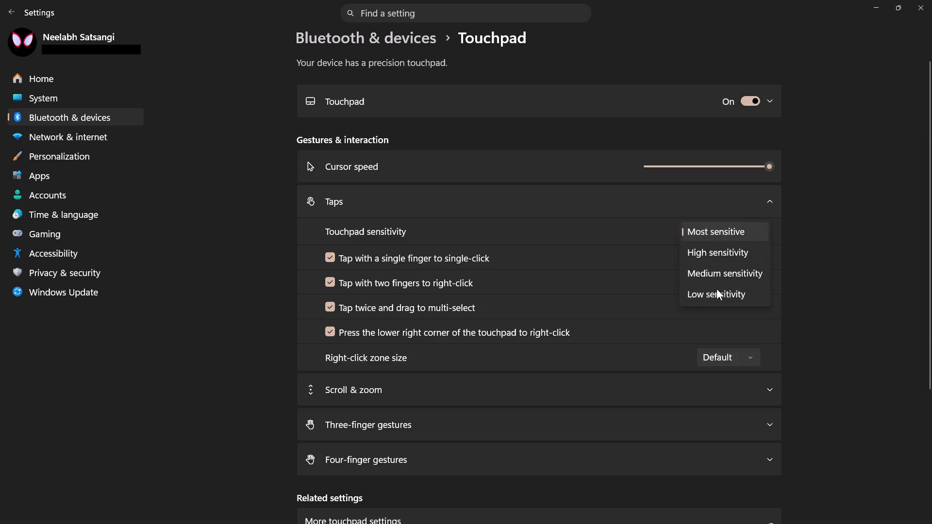
{"action": "left_click", "coordinate": [733, 254]}
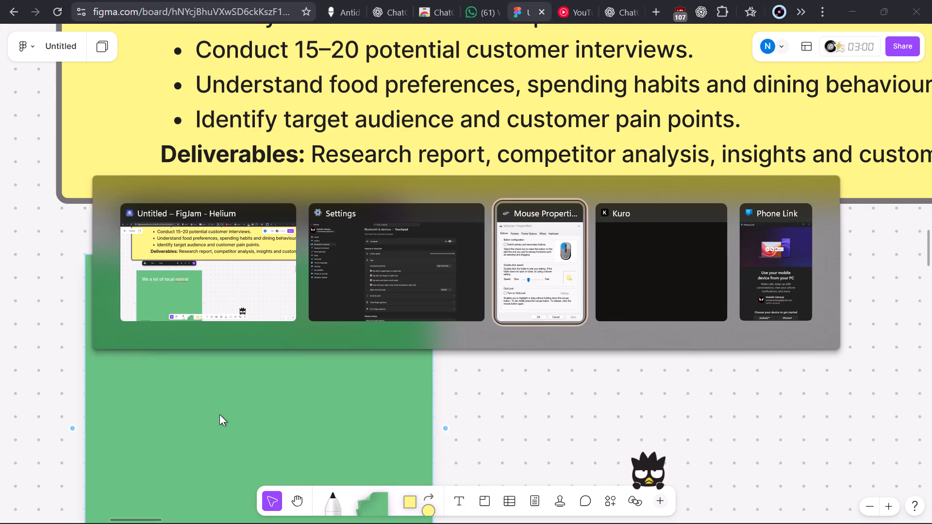
Switch to the FigJam board and continue the green note's text with "restaurants that", correcting the misspelled word through the spelling suggestions.
{"action": "left_click", "coordinate": [380, 304]}
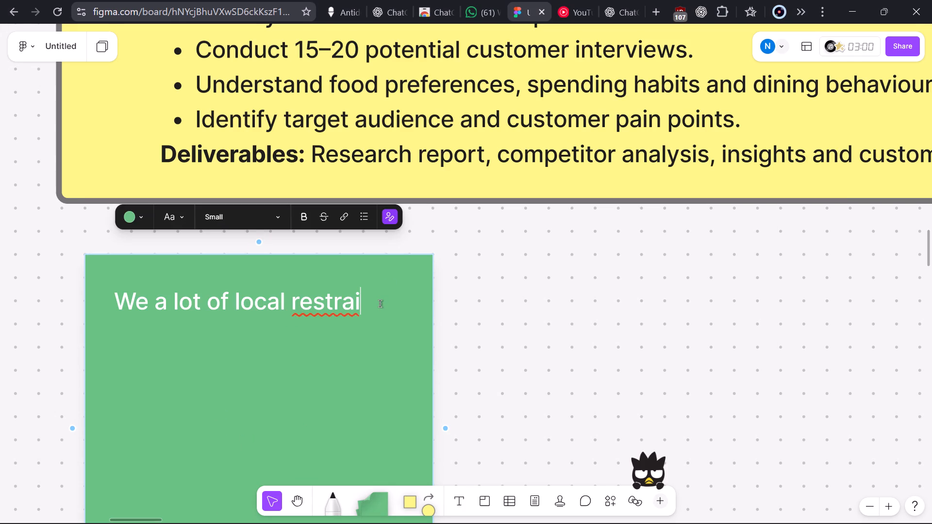
{"action": "key", "text": "BackSpace"}
{"action": "key", "text": "BackSpace"}
{"action": "type", "text": "aunts"}
{"action": "key", "text": "space"}
{"action": "type", "text": "that"}
{"action": "key", "text": "space"}
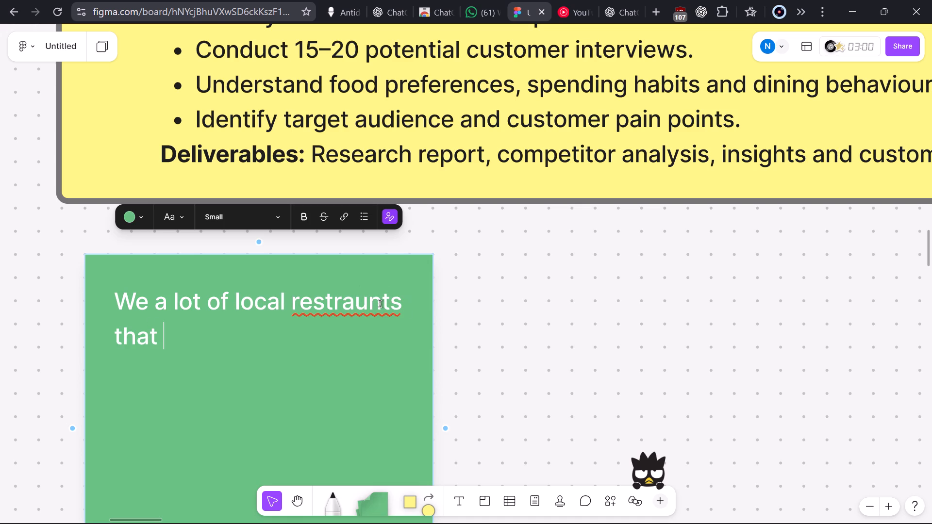
{"action": "left_click", "coordinate": [352, 308]}
{"action": "right_click", "coordinate": [374, 302]}
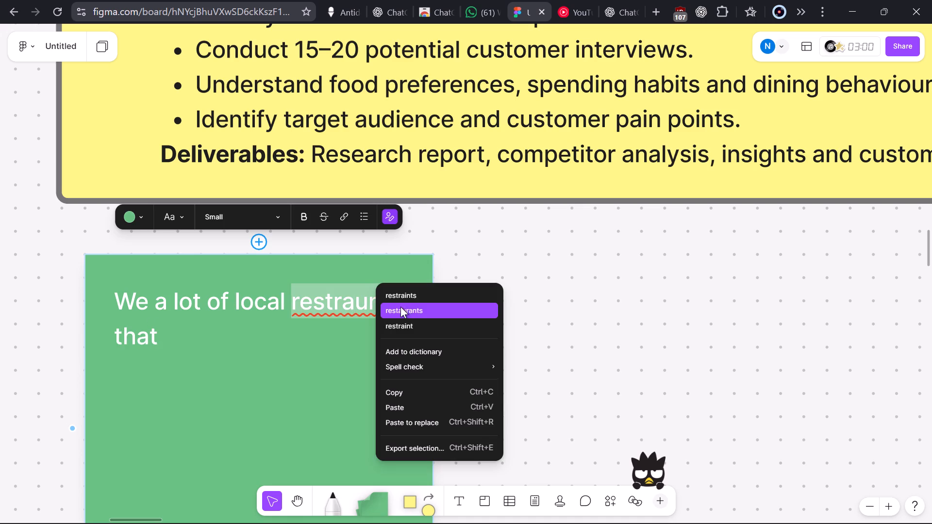
{"action": "left_click", "coordinate": [408, 308]}
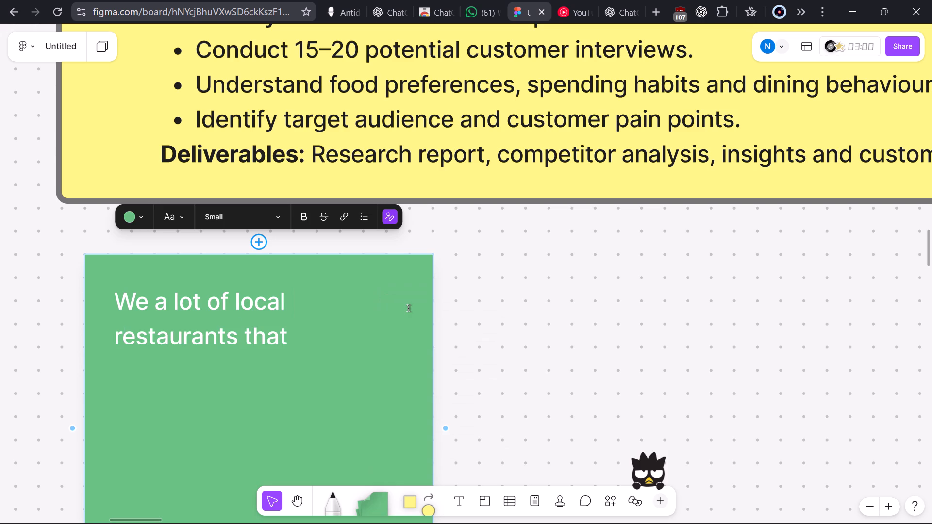
Continue the green note's sentence with "offers non veg kebaab parathas".
{"action": "left_click", "coordinate": [330, 350]}
{"action": "type", "text": "offer"}
{"action": "key", "text": "space"}
{"action": "key", "text": "BackSpace"}
{"action": "type", "text": "a"}
{"action": "key", "text": "space"}
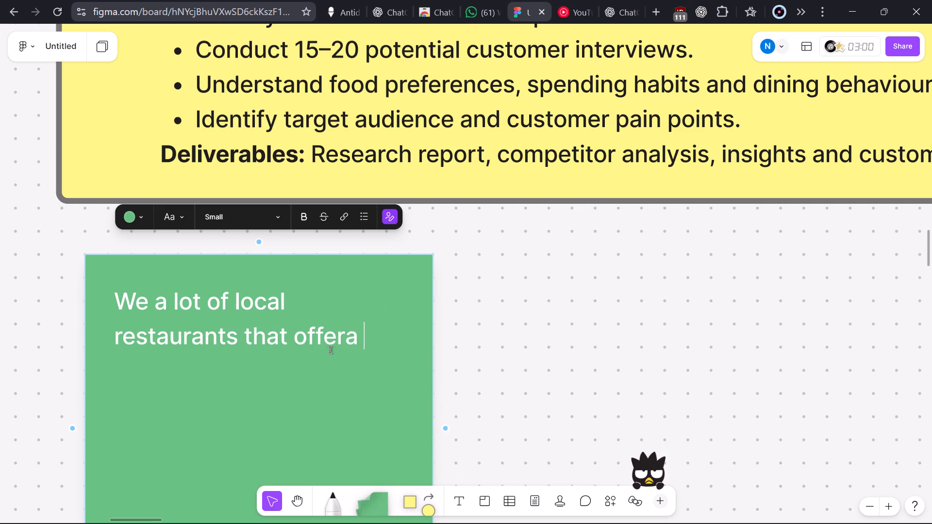
{"action": "key", "text": "BackSpace"}
{"action": "key", "text": "BackSpace"}
{"action": "type", "text": "s"}
{"action": "key", "text": "space"}
{"action": "type", "text": "non vw"}
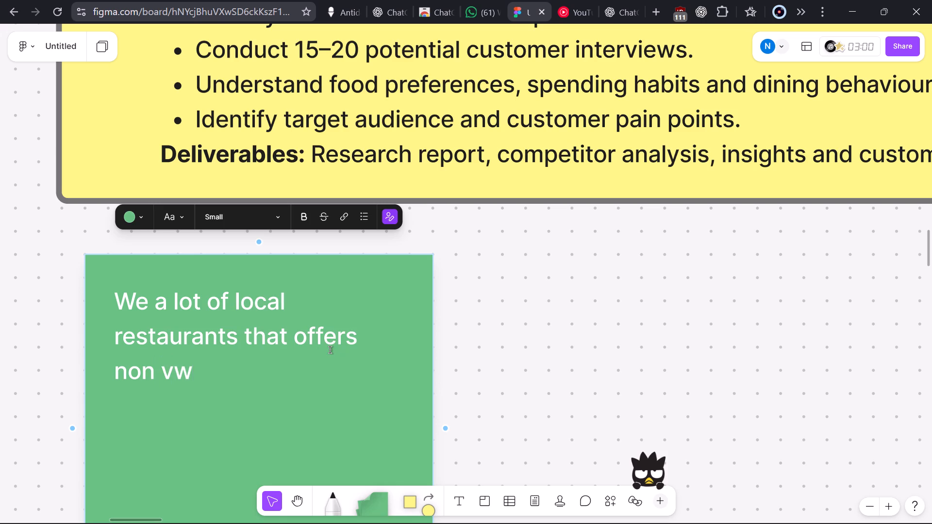
{"action": "key", "text": "BackSpace"}
{"action": "type", "text": "eg"}
{"action": "key", "text": "space"}
{"action": "type", "text": "kebaab parathat"}
{"action": "key", "text": "BackSpace"}
{"action": "type", "text": "s"}
{"action": "key", "text": "space"}
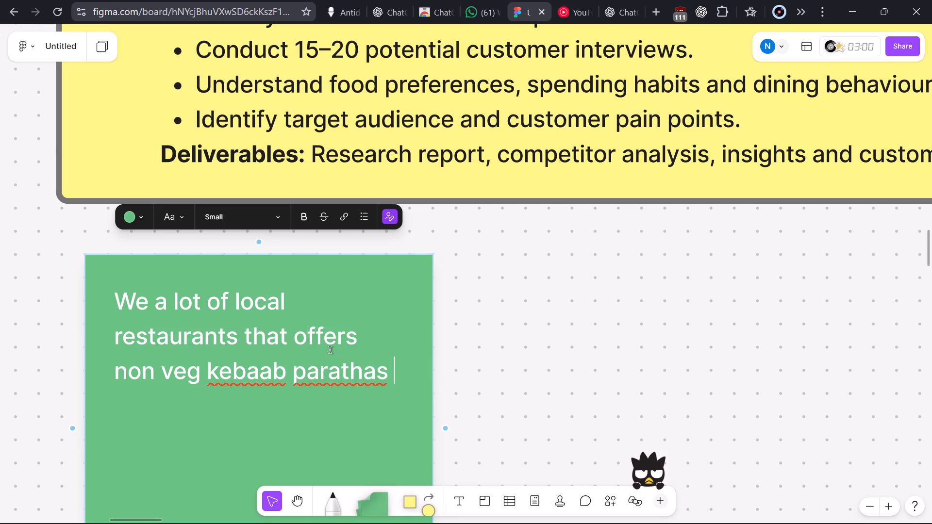
Add "but only" to the end of the green note's sentence.
{"action": "type", "text": "but"}
{"action": "key", "text": "space"}
{"action": "type", "text": "onle"}
{"action": "key", "text": "space"}
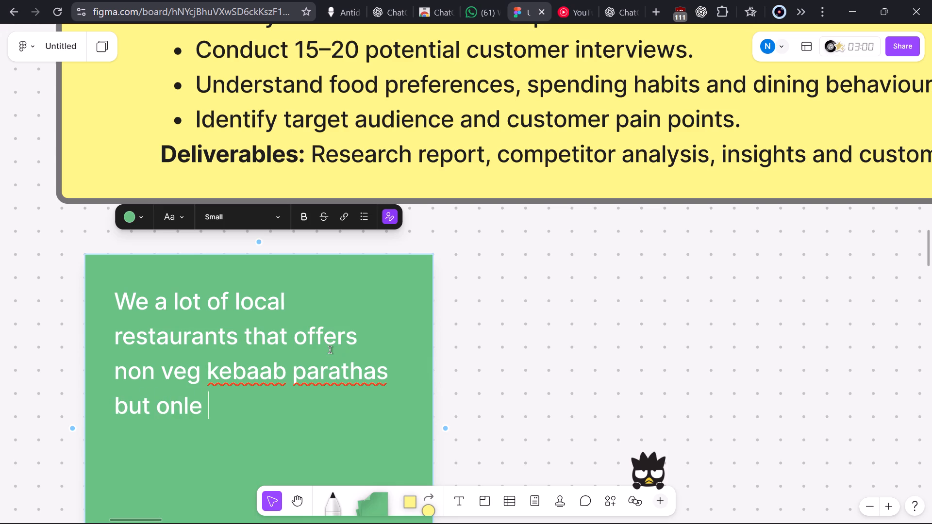
{"action": "key", "text": "BackSpace"}
{"action": "key", "text": "BackSpace"}
{"action": "key", "text": "space"}
{"action": "type", "text": "t"}
{"action": "key", "text": "BackSpace"}
{"action": "key", "text": "BackSpace"}
{"action": "type", "text": "ty"}
{"action": "key", "text": "space"}
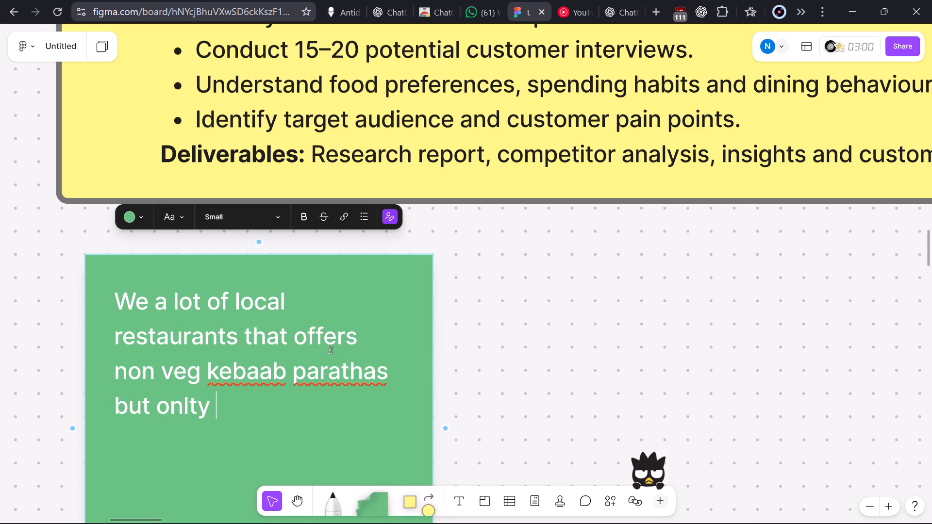
{"action": "key", "text": "BackSpace"}
{"action": "key", "text": "BackSpace"}
{"action": "key", "text": "BackSpace"}
{"action": "type", "text": "y"}
{"action": "key", "text": "space"}
Search Google in a new browser tab for "veg kebaab paratha in delji".
{"action": "left_click", "coordinate": [658, 10]}
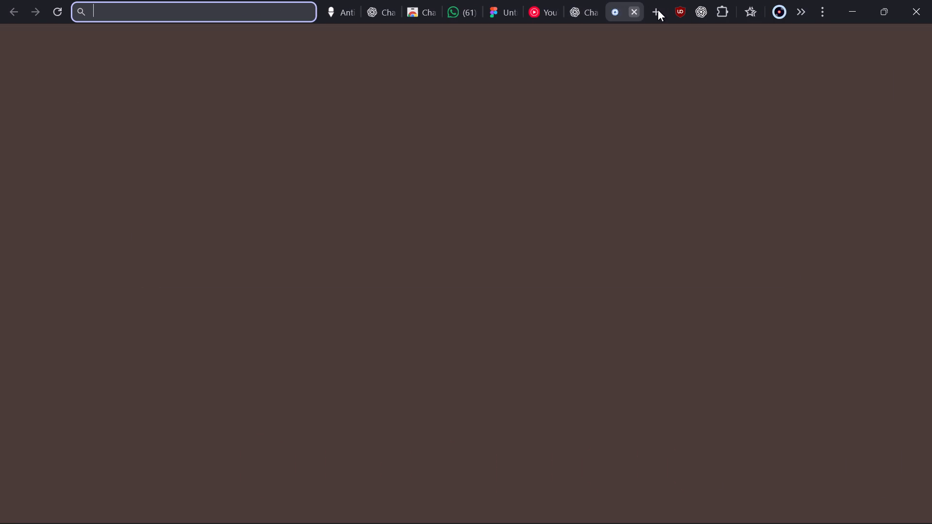
{"action": "type", "text": "veg kebaab paratha"}
{"action": "key", "text": "space"}
{"action": "key", "text": "space"}
{"action": "key", "text": "BackSpace"}
{"action": "type", "text": "in delji"}
{"action": "key", "text": "space"}
{"action": "key", "text": "Return"}
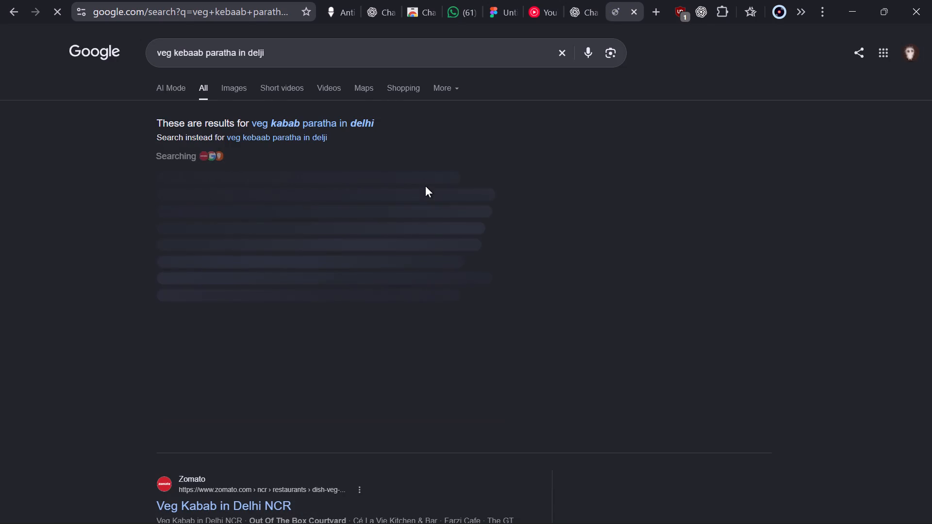
Examine the search results and the fully expanded AI Overview for veg kabab paratha spots in Delhi.
{"action": "scroll", "coordinate": [425, 186], "scroll_direction": "down", "scroll_amount": 3}
{"action": "scroll", "coordinate": [425, 186], "scroll_direction": "up", "scroll_amount": 4}
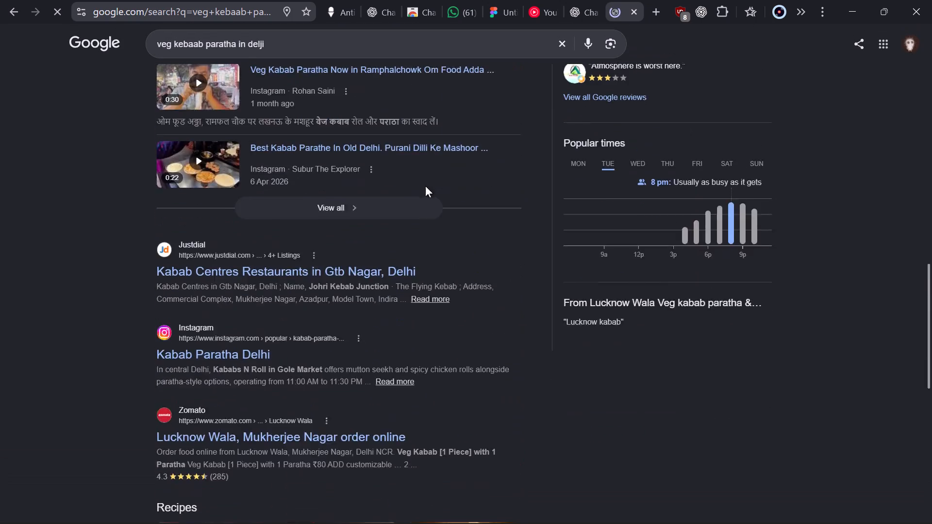
{"action": "scroll", "coordinate": [425, 186], "scroll_direction": "up", "scroll_amount": 8}
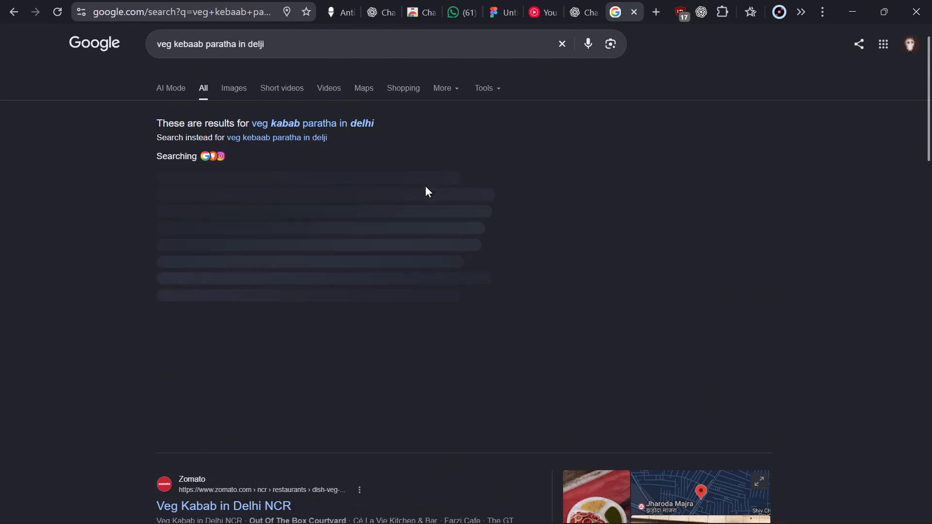
{"action": "scroll", "coordinate": [425, 186], "scroll_direction": "up", "scroll_amount": 1}
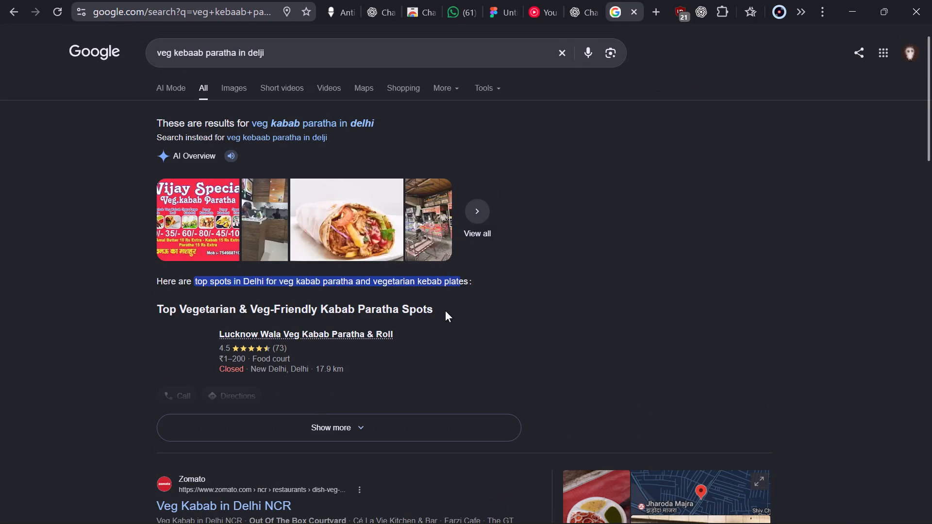
{"action": "left_click", "coordinate": [306, 427]}
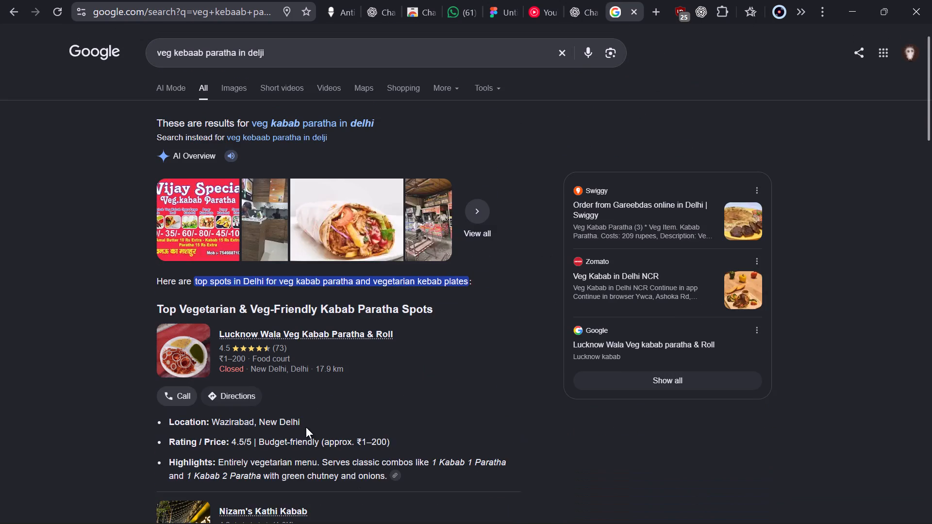
{"action": "scroll", "coordinate": [306, 427], "scroll_direction": "down", "scroll_amount": 3}
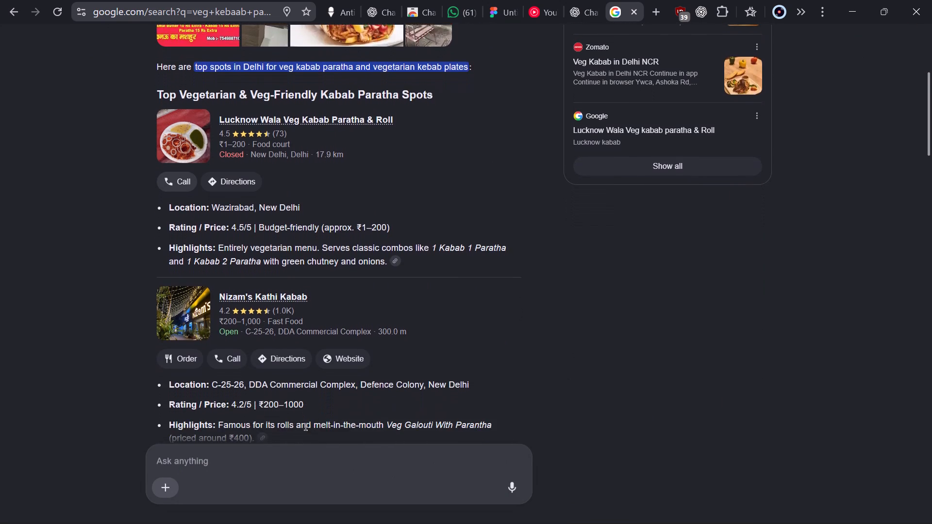
{"action": "scroll", "coordinate": [306, 427], "scroll_direction": "down", "scroll_amount": 4}
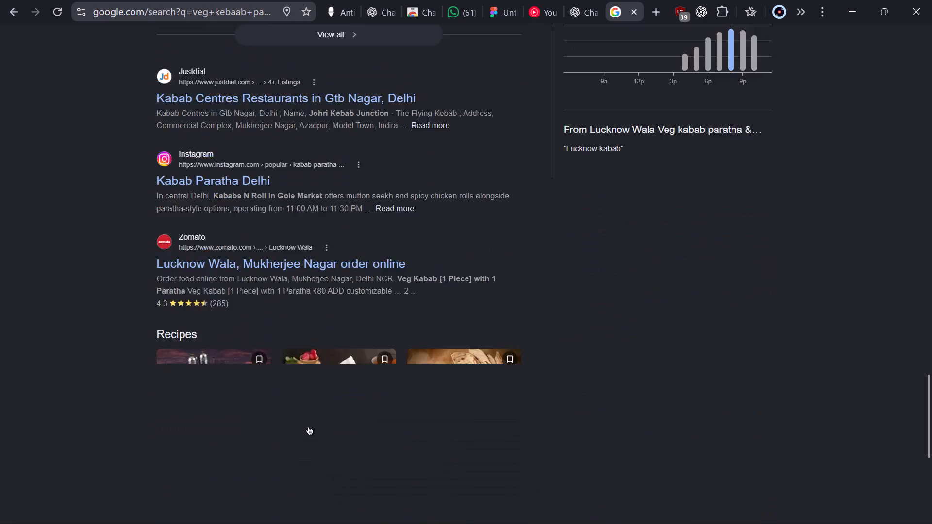
{"action": "scroll", "coordinate": [306, 427], "scroll_direction": "down", "scroll_amount": 1}
{"action": "scroll", "coordinate": [306, 427], "scroll_direction": "up", "scroll_amount": 11}
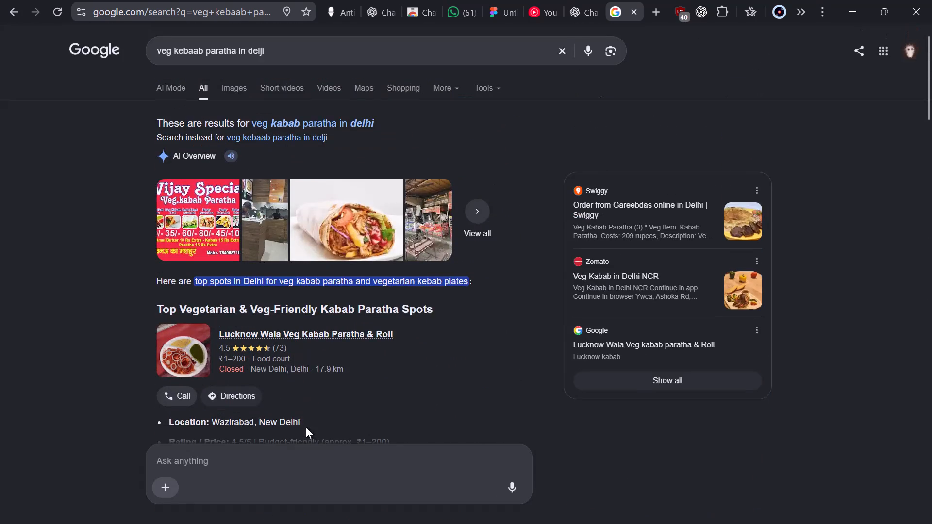
{"action": "scroll", "coordinate": [306, 427], "scroll_direction": "up", "scroll_amount": 1}
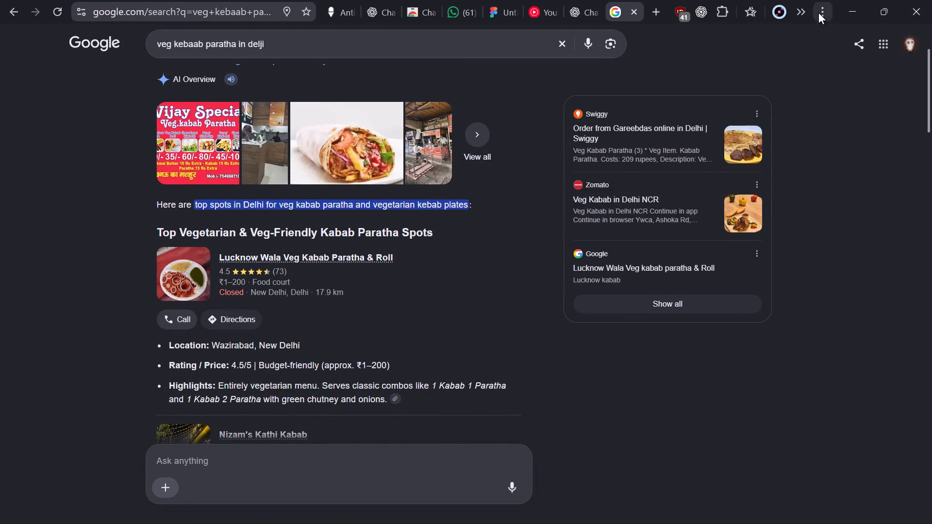
{"action": "left_click", "coordinate": [818, 13]}
{"action": "double_click", "coordinate": [736, 234]}
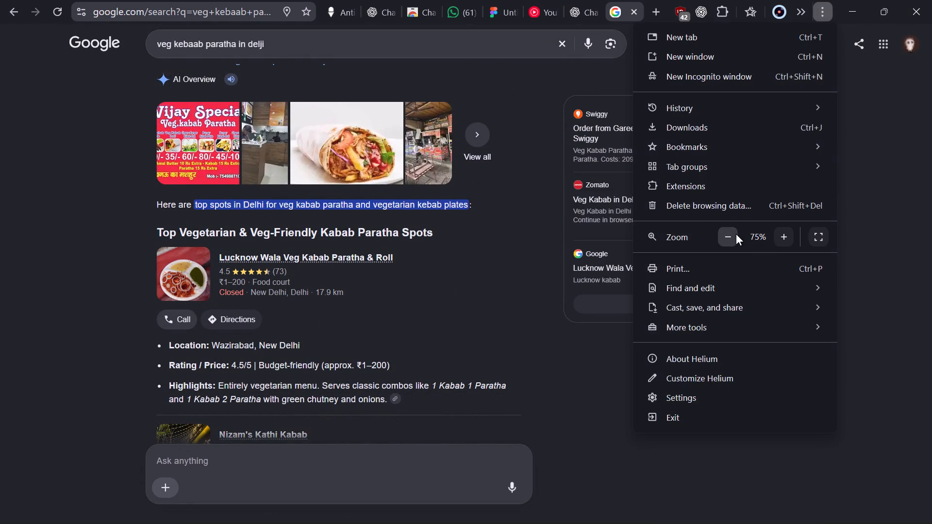
{"action": "scroll", "coordinate": [320, 244], "scroll_direction": "down", "scroll_amount": 1}
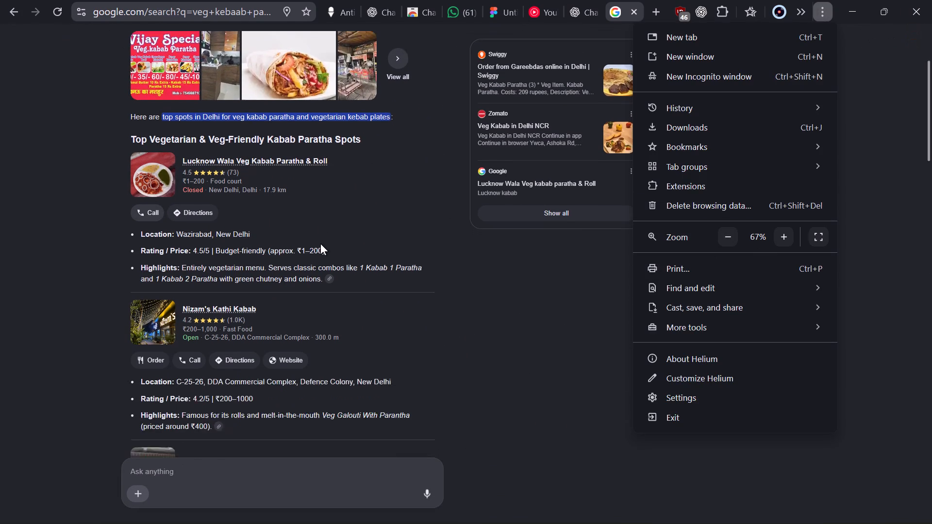
{"action": "scroll", "coordinate": [320, 244], "scroll_direction": "down", "scroll_amount": 2}
Submit the follow-up request "give me a copy able chart of comparision" to the AI Overview.
{"action": "left_click", "coordinate": [191, 481]}
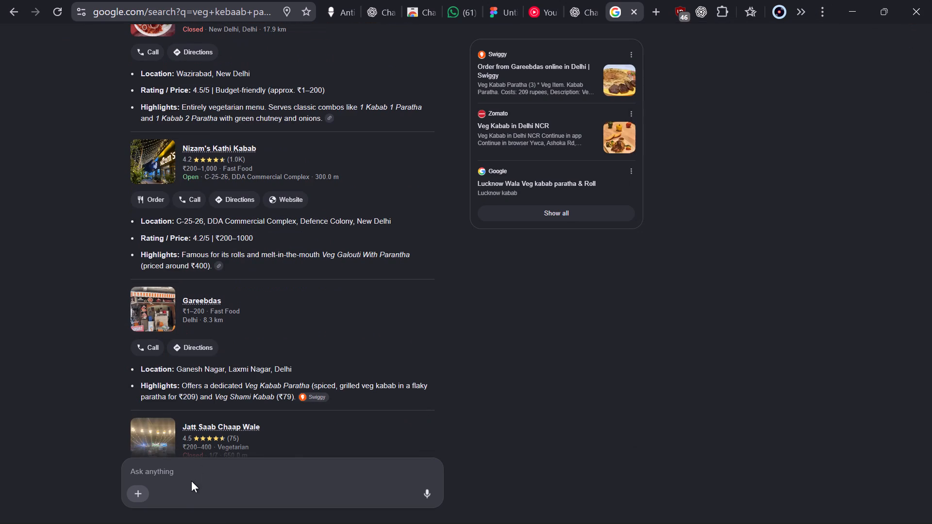
{"action": "type", "text": "giv3e"}
{"action": "key", "text": "space"}
{"action": "key", "text": "BackSpace"}
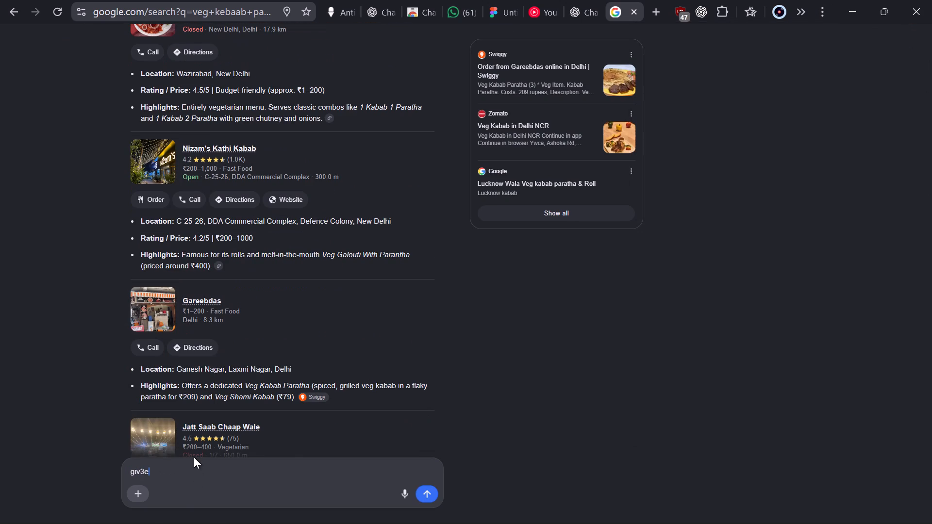
{"action": "key", "text": "BackSpace"}
{"action": "key", "text": "BackSpace"}
{"action": "type", "text": "e"}
{"action": "key", "text": "space"}
{"action": "key", "text": "m"}
{"action": "type", "text": "e a copy an"}
{"action": "key", "text": "BackSpace"}
{"action": "type", "text": "ble chart fp"}
{"action": "key", "text": "space"}
{"action": "key", "text": "BackSpace"}
{"action": "key", "text": "BackSpace"}
{"action": "key", "text": "BackSpace"}
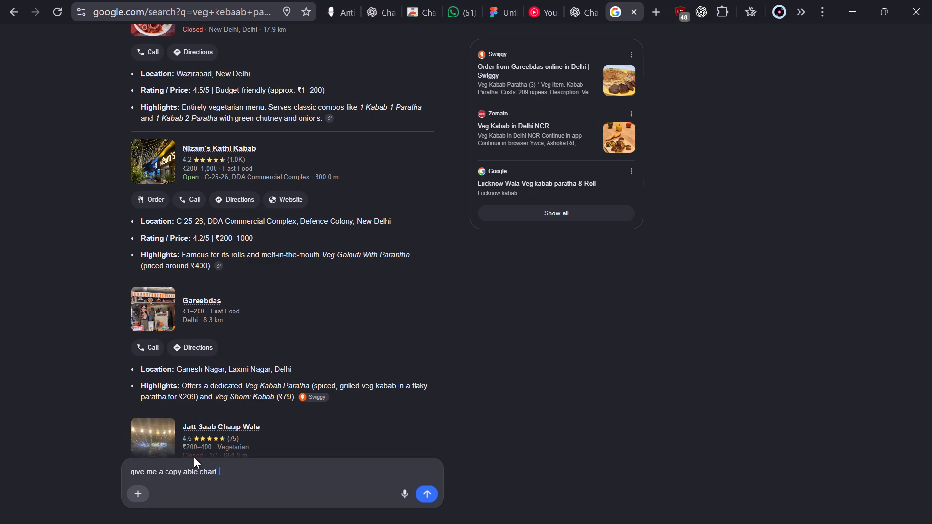
{"action": "type", "text": "fo"}
{"action": "key", "text": "BackSpace"}
{"action": "key", "text": "BackSpace"}
{"action": "type", "text": "of"}
{"action": "key", "text": "space"}
{"action": "type", "text": "comparati"}
{"action": "key", "text": "BackSpace"}
{"action": "key", "text": "BackSpace"}
{"action": "key", "text": "BackSpace"}
{"action": "type", "text": "ision"}
{"action": "key", "text": "space"}
{"action": "key", "text": "Return"}
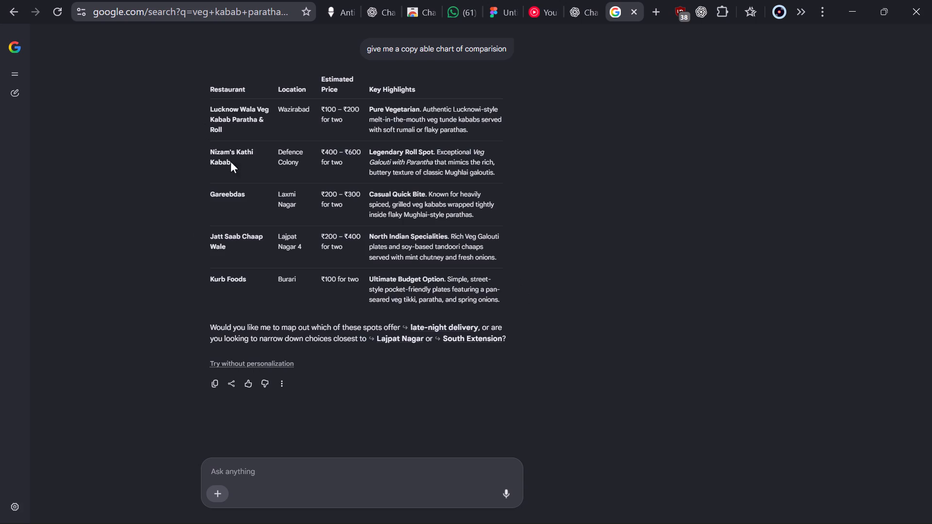
Copy the full comparison table from the AI answer, from the Restaurant header through the Kurb Foods row.
{"action": "right_click", "coordinate": [212, 104]}
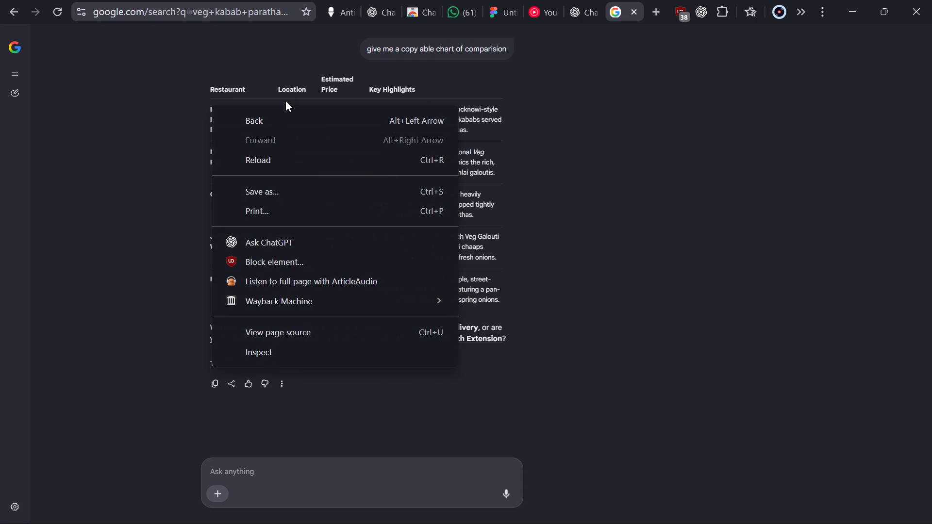
{"action": "left_click", "coordinate": [203, 123]}
{"action": "left_click_drag", "start_coordinate": [198, 89], "coordinate": [587, 317]}
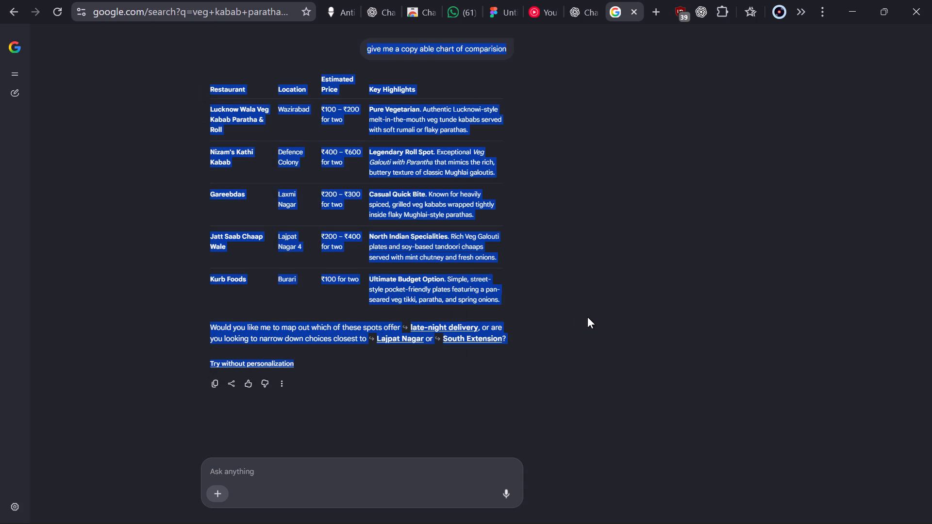
{"action": "left_click_drag", "start_coordinate": [587, 317], "coordinate": [582, 318]}
{"action": "left_click", "coordinate": [582, 318]}
{"action": "left_click_drag", "start_coordinate": [510, 303], "coordinate": [204, 88]}
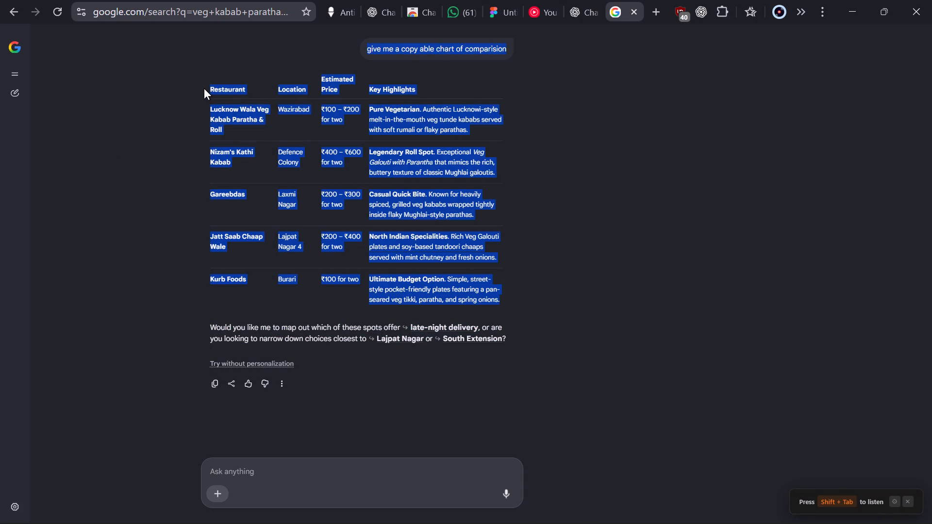
{"action": "left_click_drag", "start_coordinate": [204, 88], "coordinate": [212, 92]}
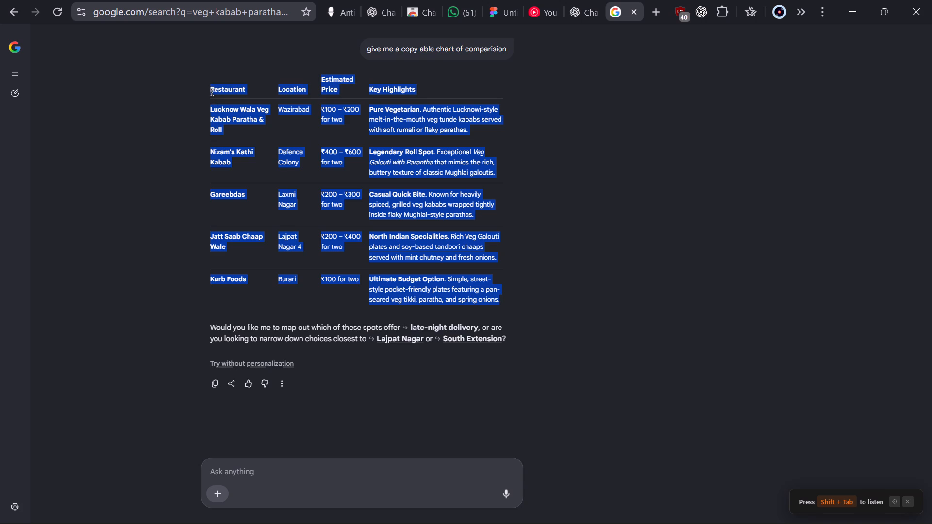
{"action": "left_click_drag", "start_coordinate": [212, 92], "coordinate": [212, 93]}
{"action": "key", "text": "ctrl+c"}
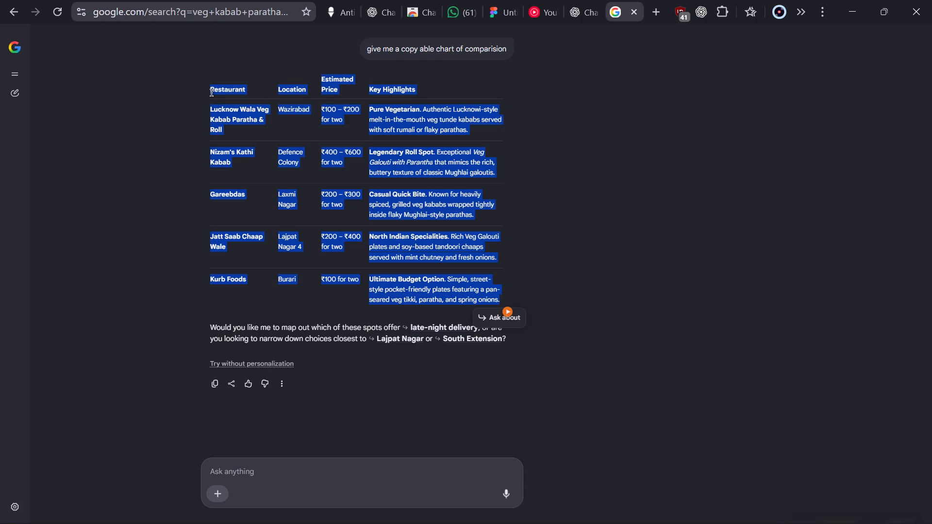
Switch to the FigJam board and paste the copied comparison table beside the green note under Phase 01.
{"action": "left_click", "coordinate": [499, 14]}
{"action": "scroll", "coordinate": [364, 330], "scroll_direction": "down", "scroll_amount": 1}
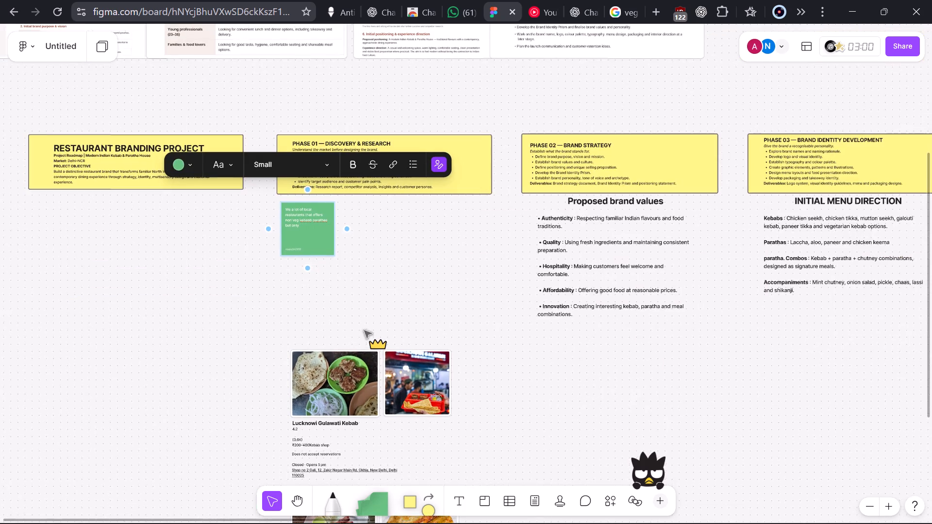
{"action": "left_click", "coordinate": [361, 228]}
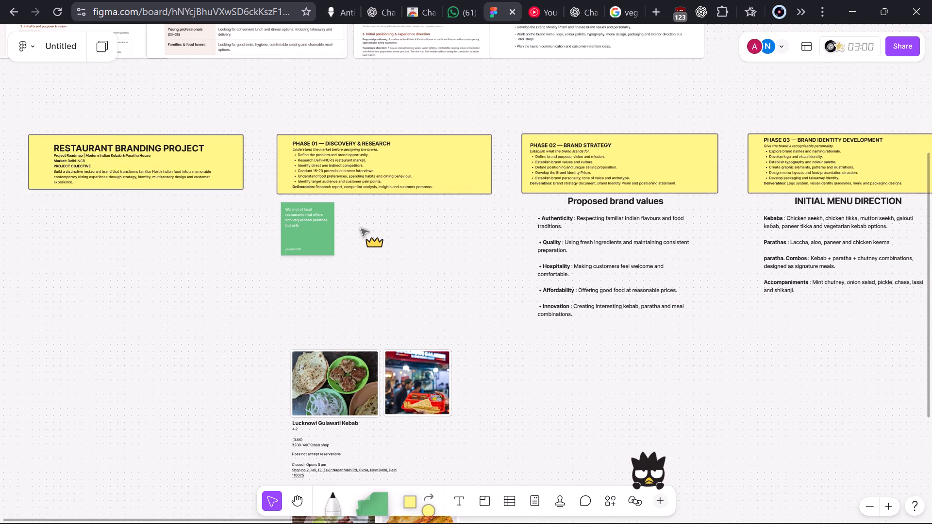
{"action": "left_click", "coordinate": [359, 212]}
{"action": "key", "text": "ctrl+v"}
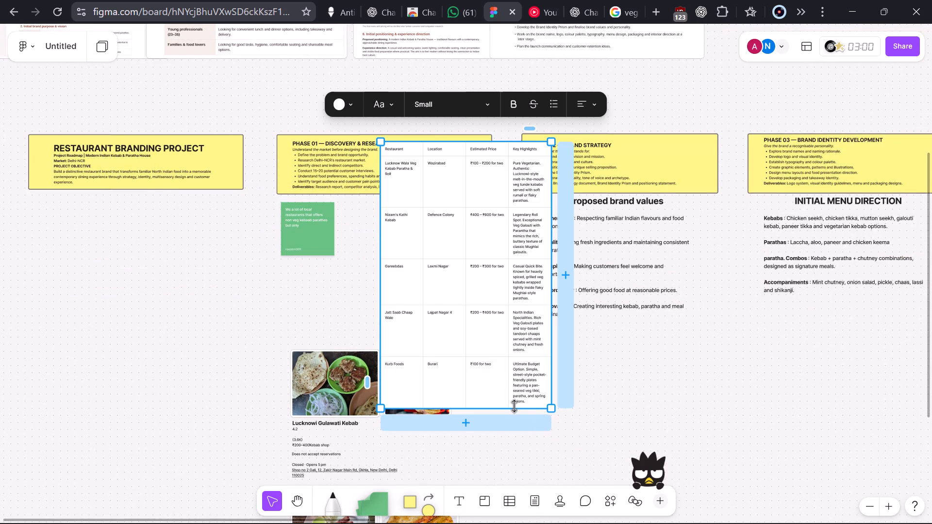
Widen the pasted table's Key Highlights column so each description fits on about two lines.
{"action": "left_click_drag", "start_coordinate": [514, 406], "coordinate": [517, 295]}
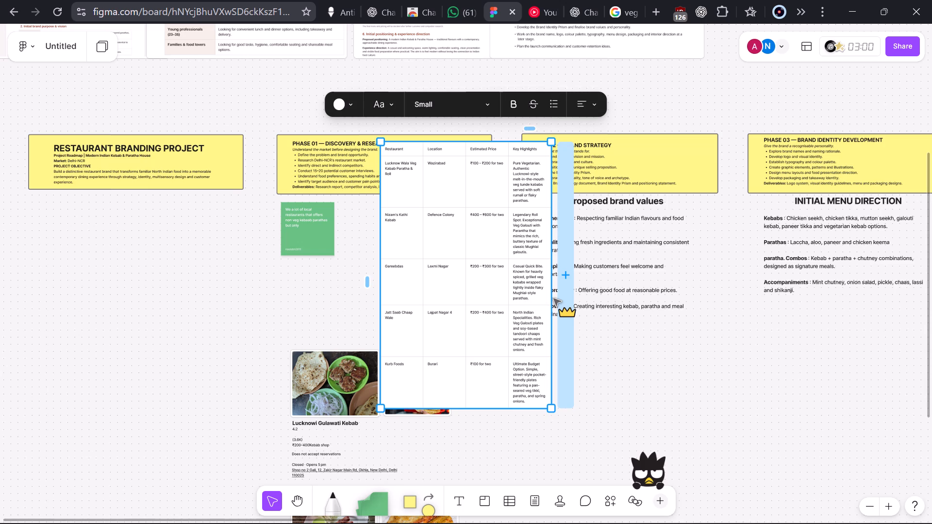
{"action": "left_click", "coordinate": [553, 298]}
{"action": "left_click", "coordinate": [310, 301]}
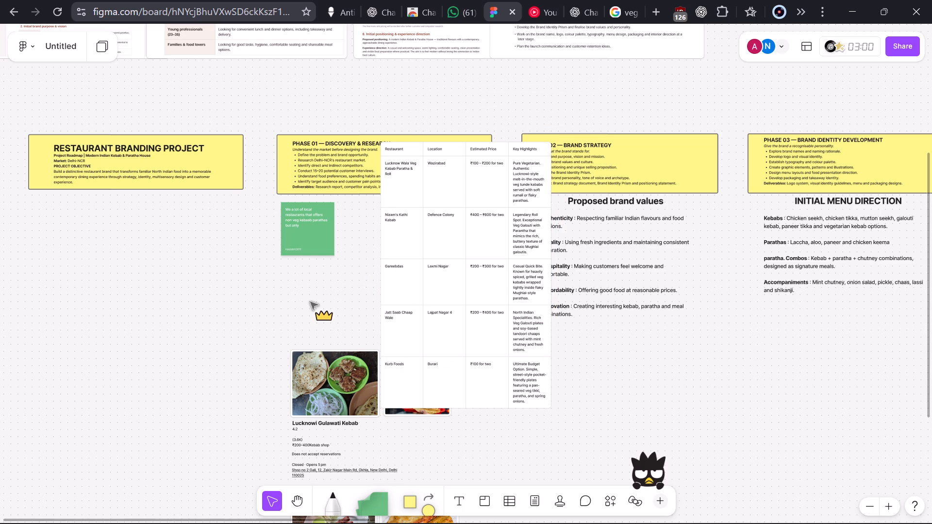
{"action": "left_click", "coordinate": [453, 261]}
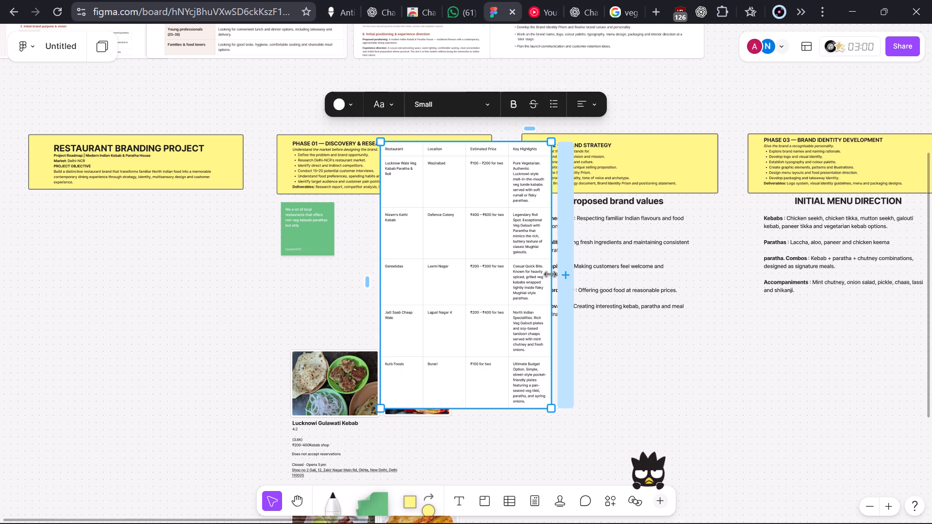
{"action": "left_click_drag", "start_coordinate": [550, 275], "coordinate": [653, 294]}
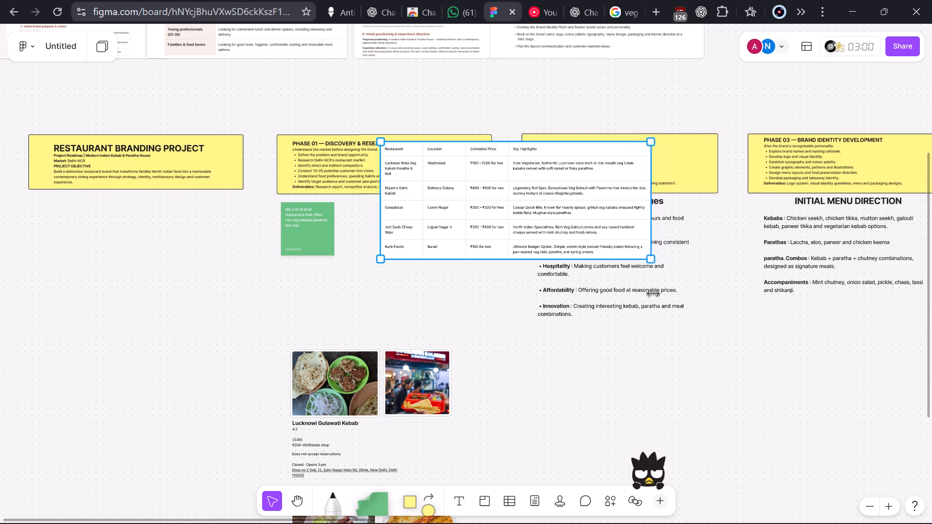
{"action": "left_click_drag", "start_coordinate": [653, 294], "coordinate": [661, 291]}
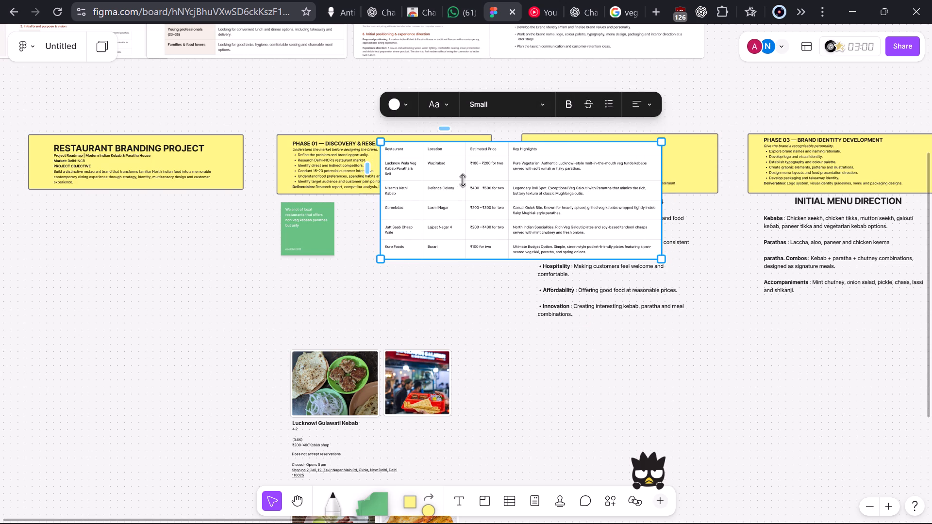
Move the comparison table above the restaurant photos and narrow it to fit within the Phase 01 box's width.
{"action": "scroll", "coordinate": [463, 180], "scroll_direction": "up", "scroll_amount": 2}
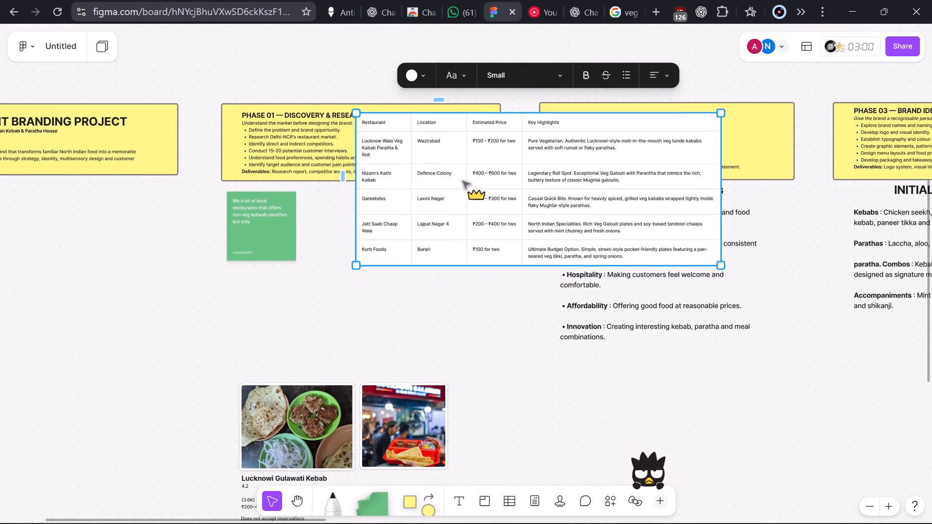
{"action": "scroll", "coordinate": [463, 180], "scroll_direction": "up", "scroll_amount": 1}
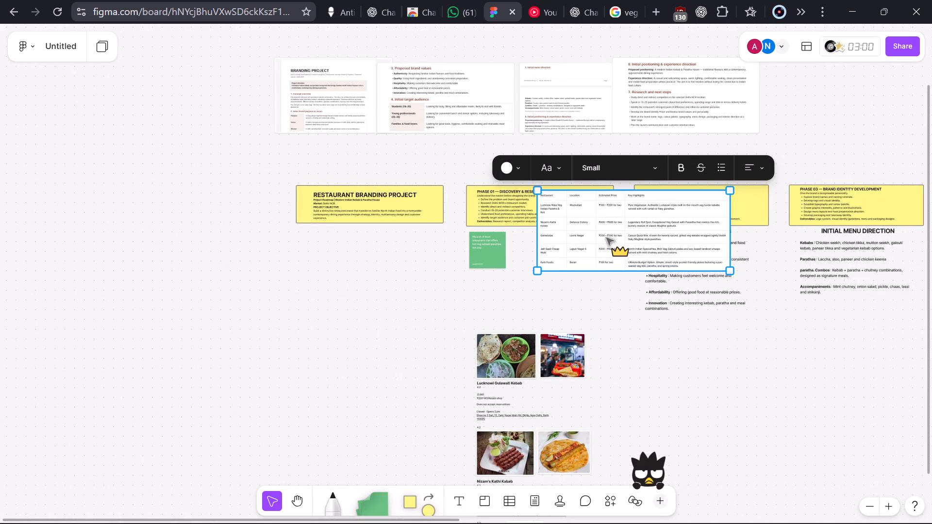
{"action": "left_click_drag", "start_coordinate": [606, 237], "coordinate": [511, 298]}
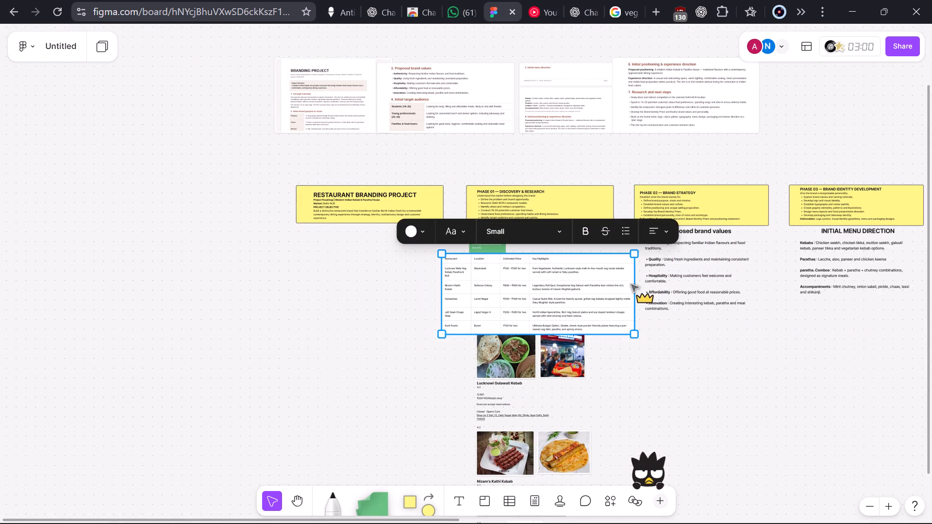
{"action": "left_click_drag", "start_coordinate": [636, 253], "coordinate": [576, 281]}
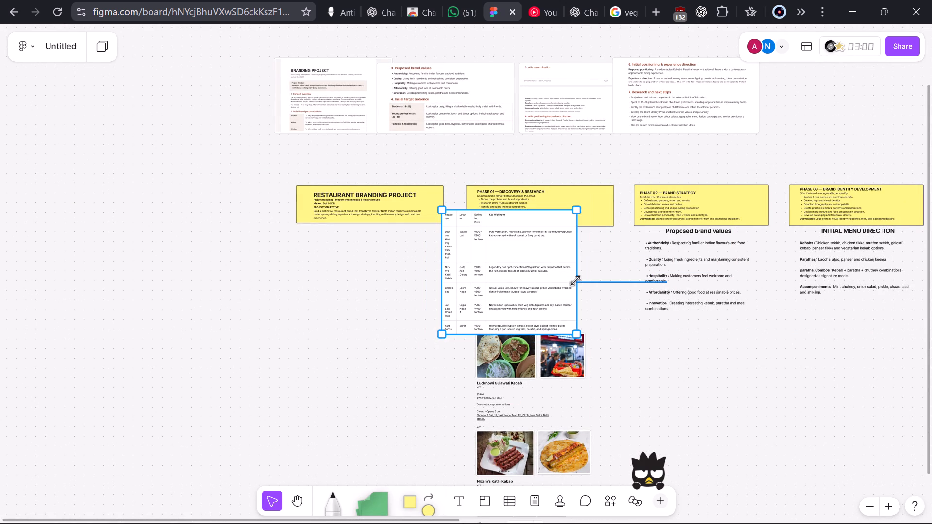
{"action": "left_click_drag", "start_coordinate": [576, 281], "coordinate": [568, 282]}
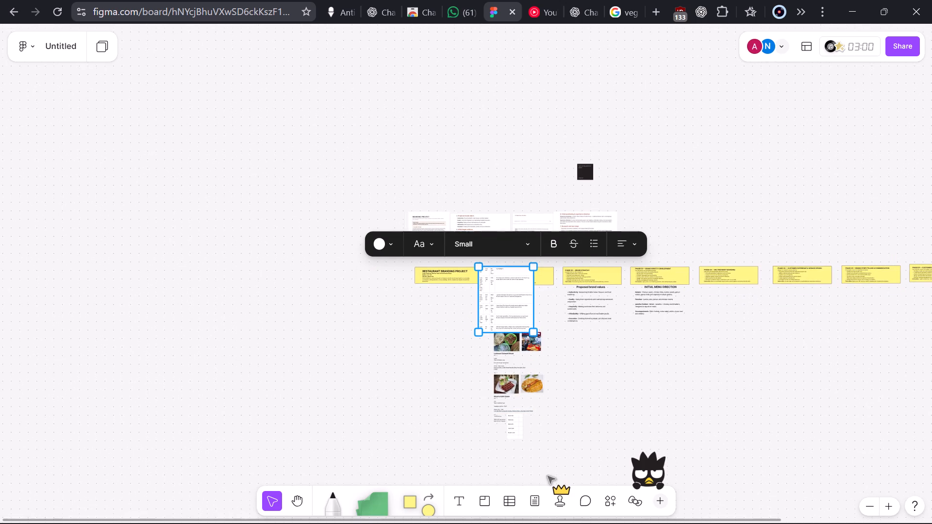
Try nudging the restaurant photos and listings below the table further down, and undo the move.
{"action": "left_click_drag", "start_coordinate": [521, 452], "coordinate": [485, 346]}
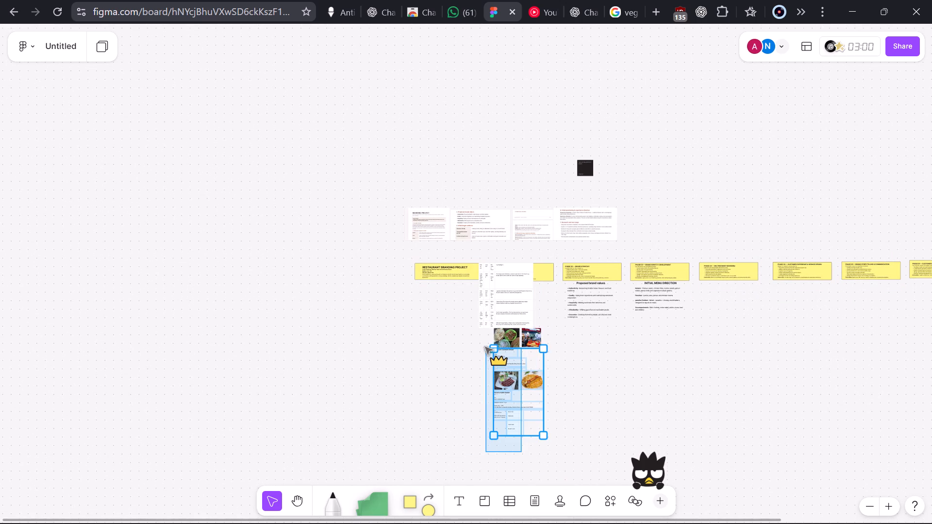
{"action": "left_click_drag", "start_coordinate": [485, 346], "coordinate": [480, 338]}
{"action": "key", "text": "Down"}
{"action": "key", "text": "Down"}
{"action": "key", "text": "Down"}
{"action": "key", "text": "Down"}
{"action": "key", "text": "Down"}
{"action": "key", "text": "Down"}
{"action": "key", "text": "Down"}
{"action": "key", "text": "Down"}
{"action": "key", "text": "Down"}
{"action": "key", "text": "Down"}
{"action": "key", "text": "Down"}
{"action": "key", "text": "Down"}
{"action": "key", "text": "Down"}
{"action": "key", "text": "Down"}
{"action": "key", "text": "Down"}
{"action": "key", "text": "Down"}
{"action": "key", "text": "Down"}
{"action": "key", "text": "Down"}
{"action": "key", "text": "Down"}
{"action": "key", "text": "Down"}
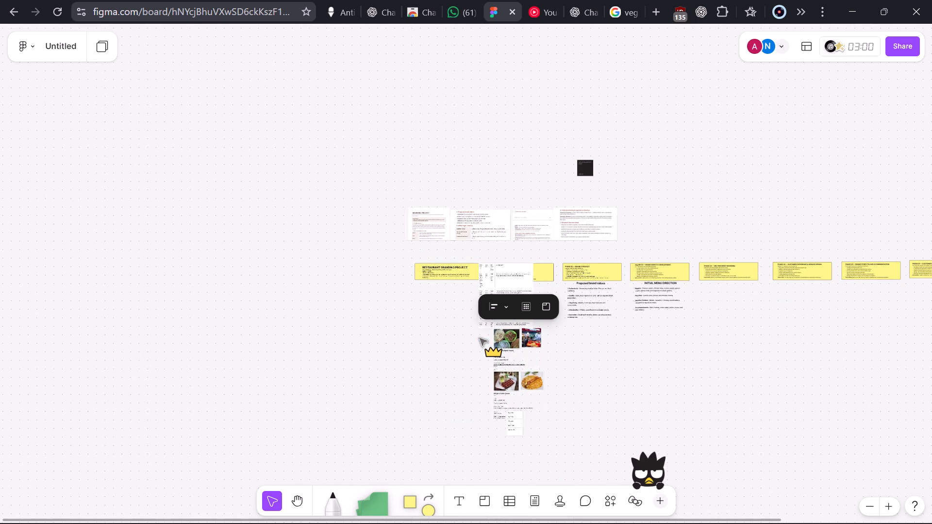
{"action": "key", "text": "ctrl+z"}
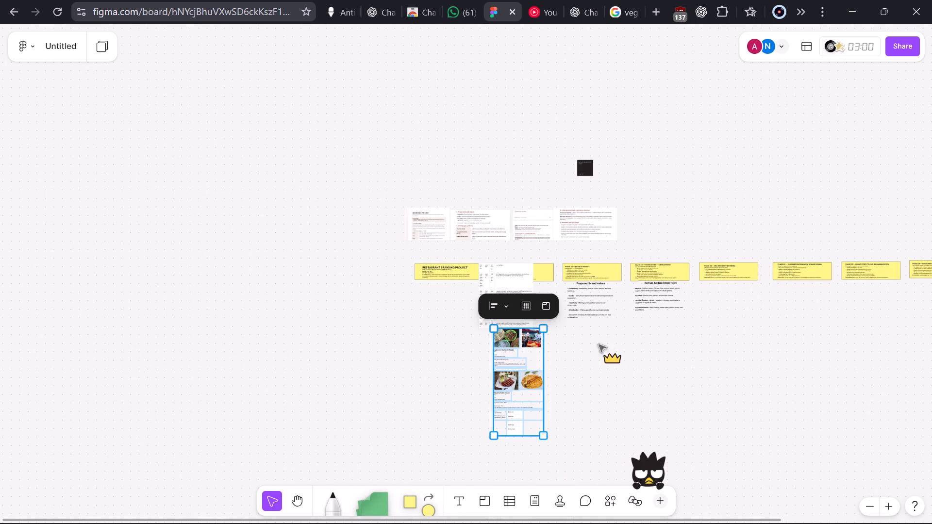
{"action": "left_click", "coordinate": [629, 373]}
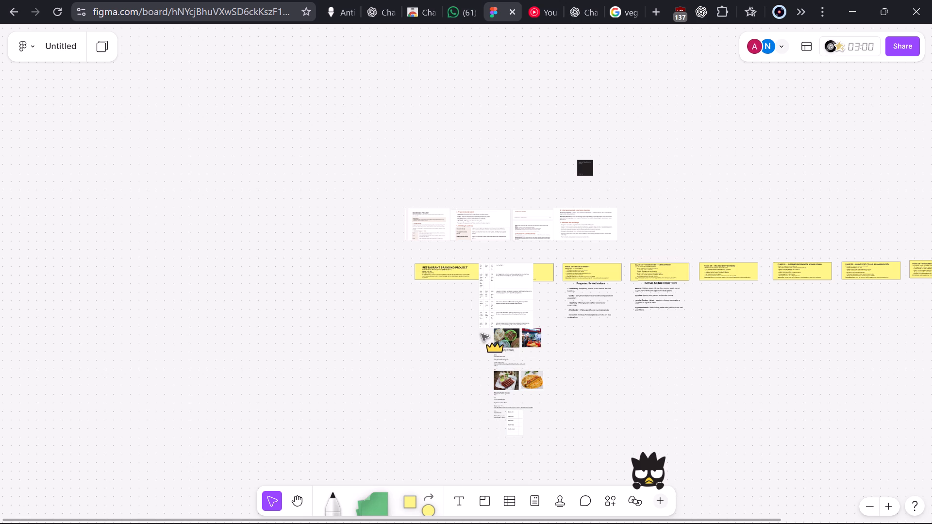
Select all the restaurant photos and listings under Phase 01 and move them down to leave room for the table.
{"action": "left_click_drag", "start_coordinate": [481, 333], "coordinate": [593, 468]}
{"action": "left_click_drag", "start_coordinate": [516, 373], "coordinate": [516, 378]}
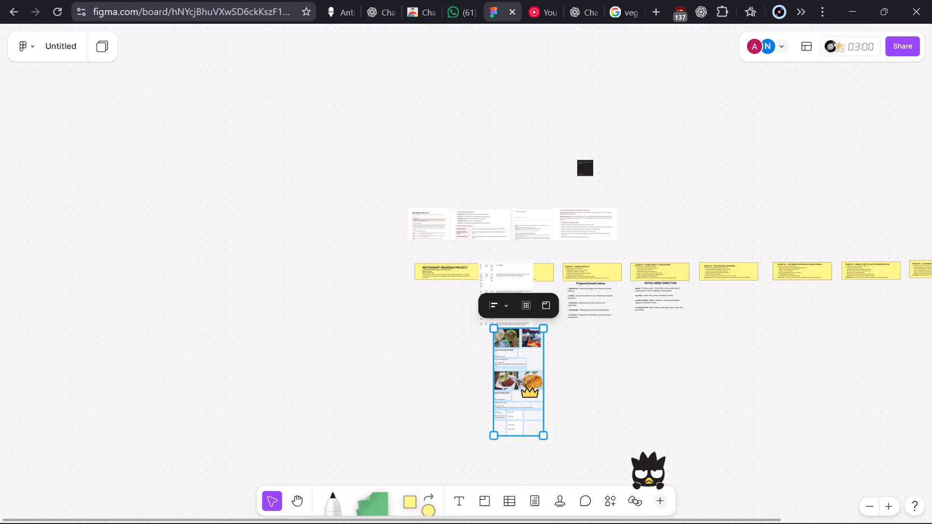
{"action": "left_click_drag", "start_coordinate": [516, 378], "coordinate": [514, 394]}
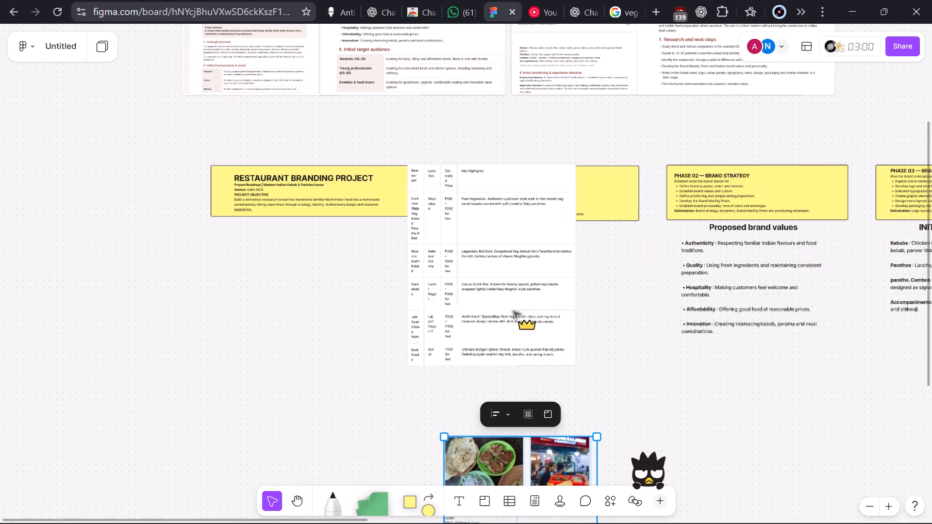
Separate the comparison table from the green note and set the note aside in the empty space below the proposed brand values.
{"action": "left_click", "coordinate": [519, 257]}
{"action": "left_click_drag", "start_coordinate": [519, 257], "coordinate": [586, 350]}
{"action": "left_click", "coordinate": [646, 359]}
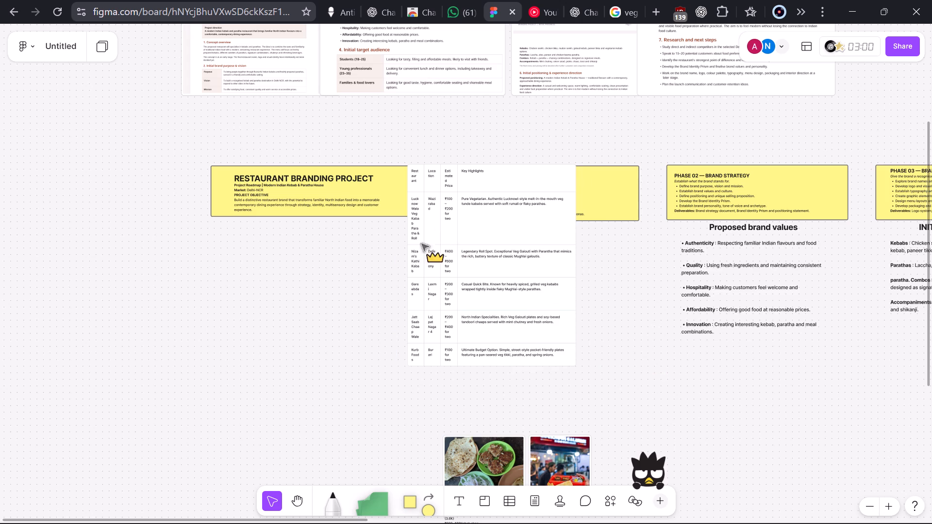
{"action": "left_click_drag", "start_coordinate": [385, 251], "coordinate": [499, 334]}
{"action": "left_click_drag", "start_coordinate": [499, 334], "coordinate": [568, 389]}
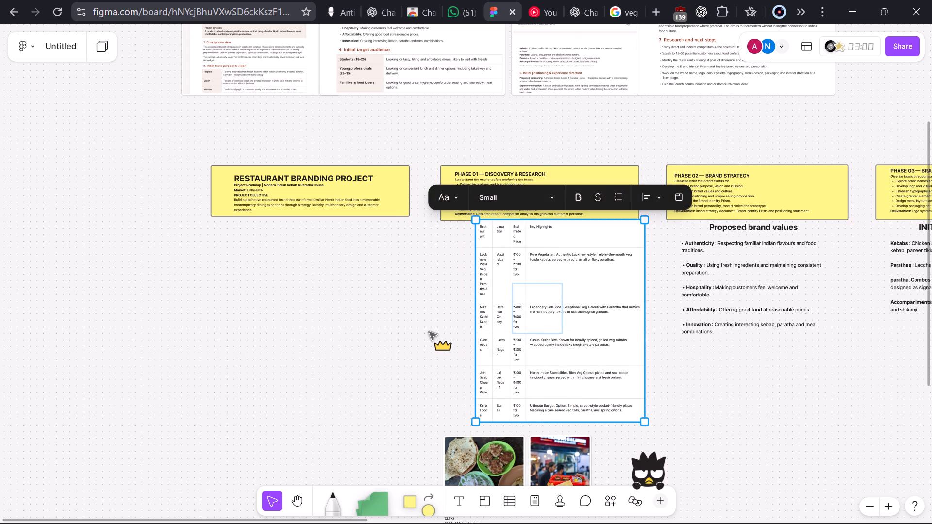
{"action": "left_click", "coordinate": [429, 331]}
{"action": "left_click", "coordinate": [545, 284]}
{"action": "left_click_drag", "start_coordinate": [545, 284], "coordinate": [337, 255]}
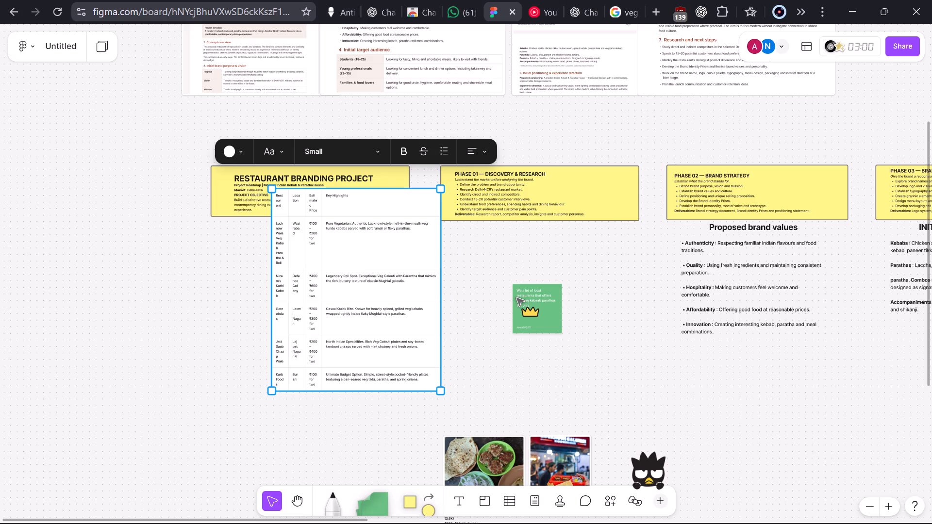
{"action": "left_click_drag", "start_coordinate": [519, 311], "coordinate": [774, 448]}
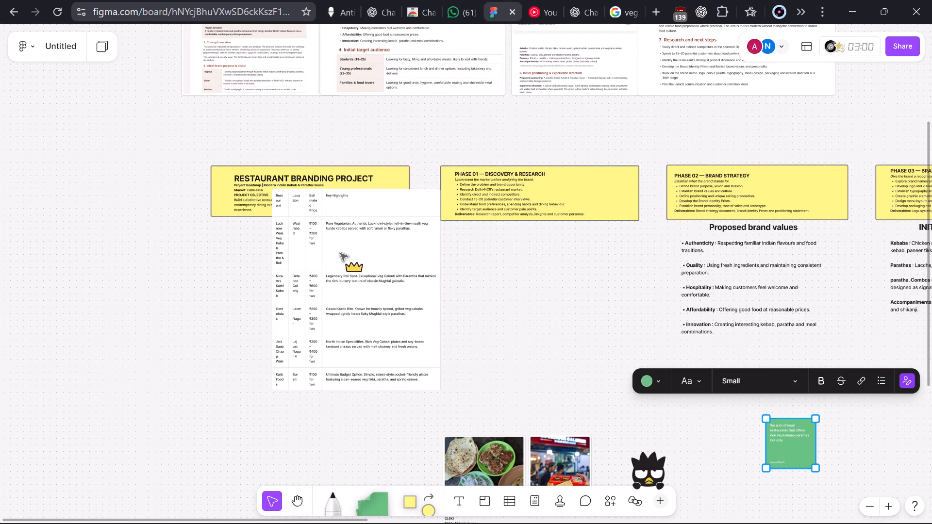
Place the comparison table directly beneath the Phase 01 box, above the restaurant photos and lined up with the box's left edge.
{"action": "left_click", "coordinate": [342, 281]}
{"action": "left_click_drag", "start_coordinate": [342, 281], "coordinate": [537, 319]}
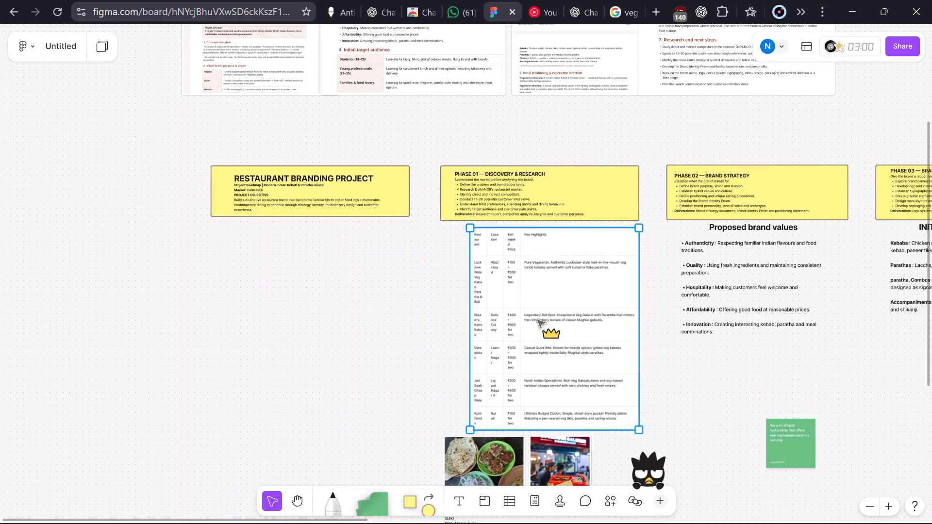
{"action": "left_click_drag", "start_coordinate": [537, 319], "coordinate": [506, 313]}
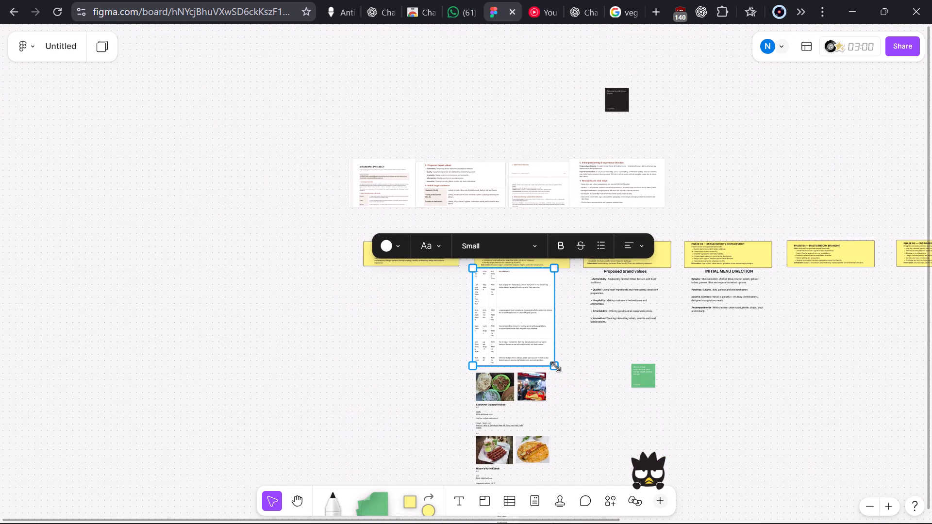
Move the green note onto the comparison table's upper right corner, just below the Phase 01 box, and bring it forward.
{"action": "left_click", "coordinate": [639, 373]}
{"action": "left_click_drag", "start_coordinate": [639, 373], "coordinate": [582, 336]}
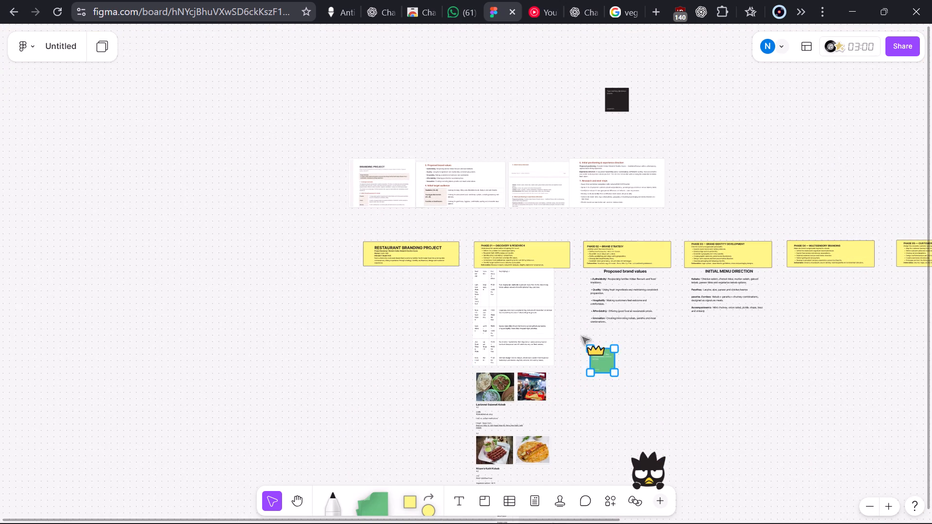
{"action": "left_click_drag", "start_coordinate": [582, 336], "coordinate": [559, 281]}
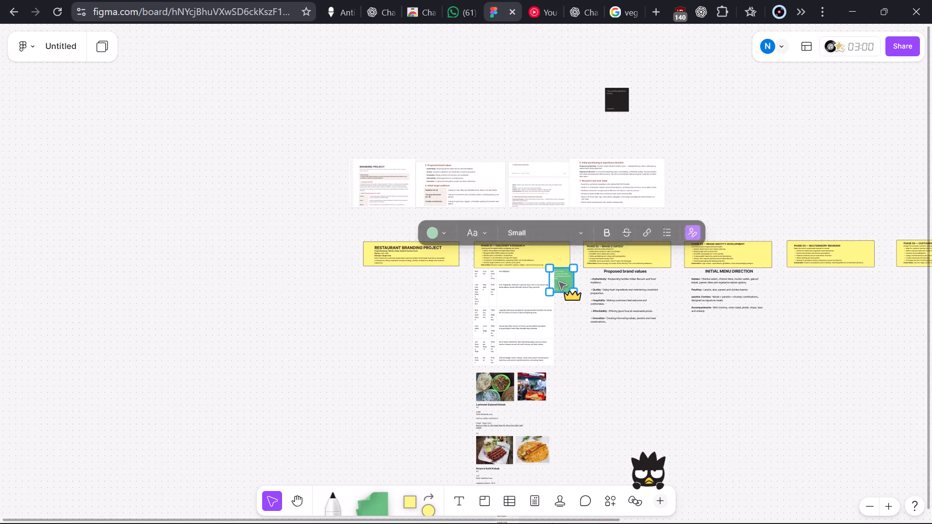
{"action": "key", "text": "ctrl+bracketright"}
{"action": "key", "text": "ctrl+bracketright"}
{"action": "key", "text": "ctrl+bracketright"}
{"action": "key", "text": "ctrl+bracketright"}
{"action": "key", "text": "ctrl+bracketright"}
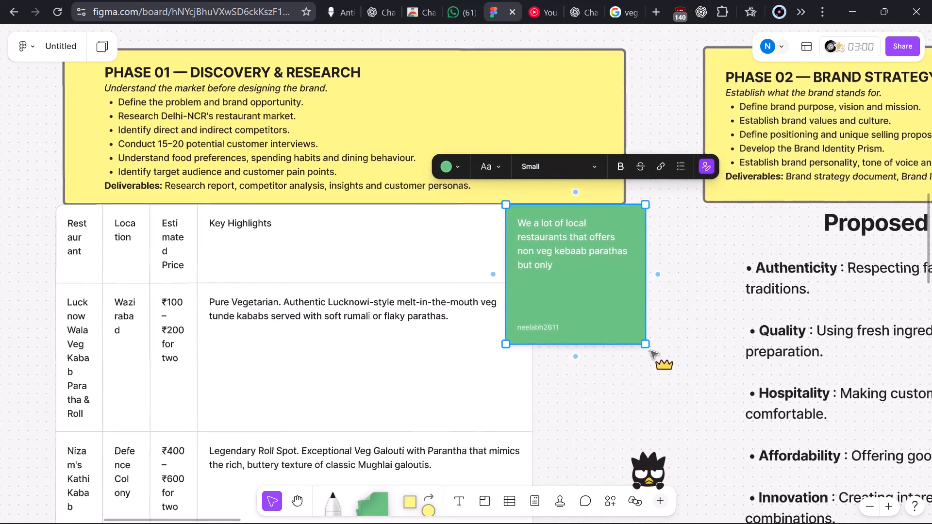
Scale the green note down slightly from its lower right corner, keeping it at the table's edge.
{"action": "left_click_drag", "start_coordinate": [648, 340], "coordinate": [594, 294]}
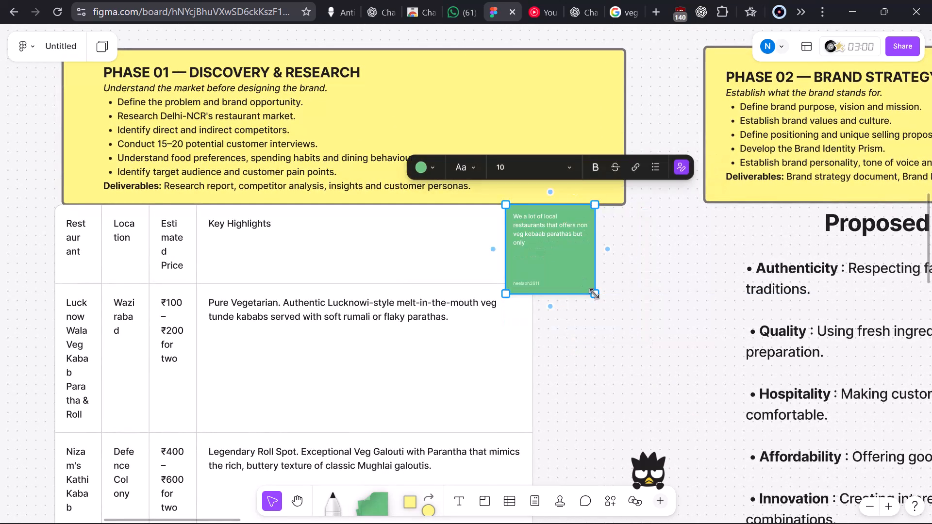
{"action": "left_click_drag", "start_coordinate": [594, 294], "coordinate": [600, 314]}
{"action": "left_click", "coordinate": [568, 249]}
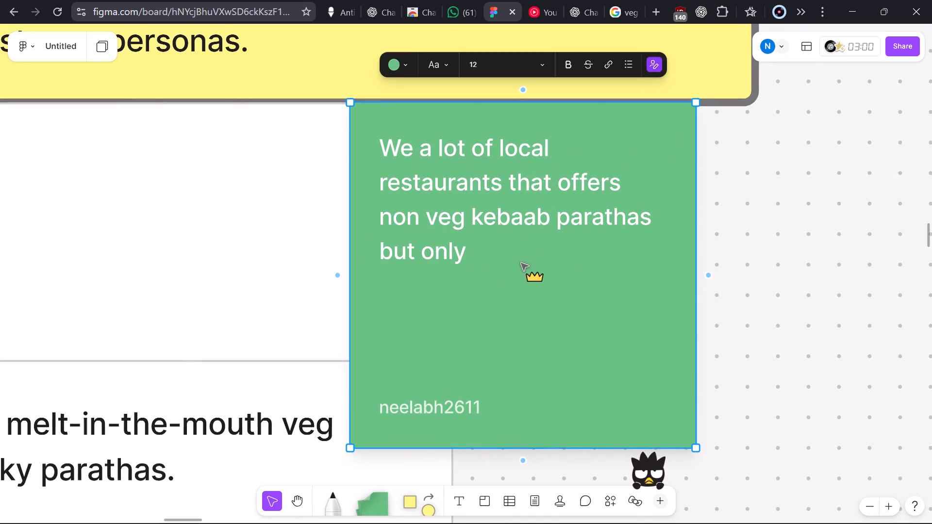
Continue the green note's sentence after "but only" with "a few offers a veg kebaab paratha".
{"action": "left_click", "coordinate": [520, 263]}
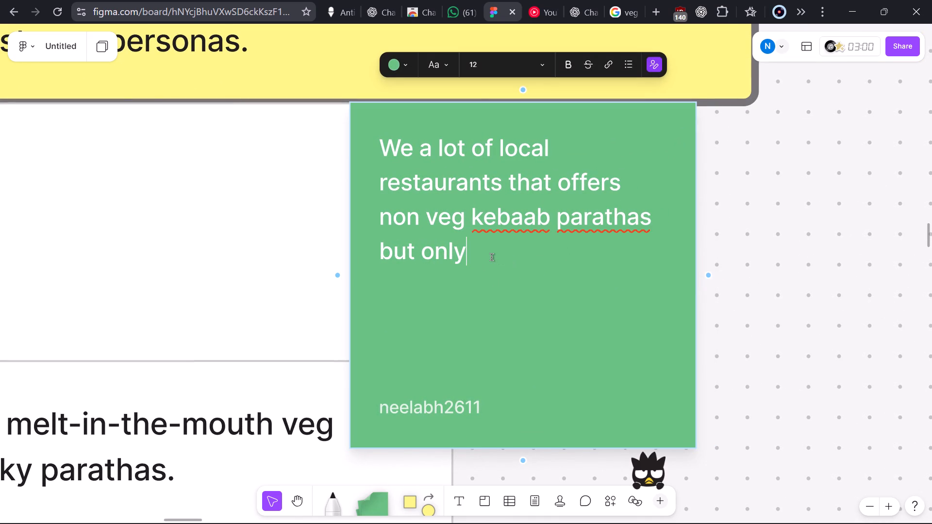
{"action": "key", "text": "space"}
{"action": "type", "text": "a"}
{"action": "key", "text": "space"}
{"action": "type", "text": "fe"}
{"action": "type", "text": "w"}
{"action": "key", "text": "space"}
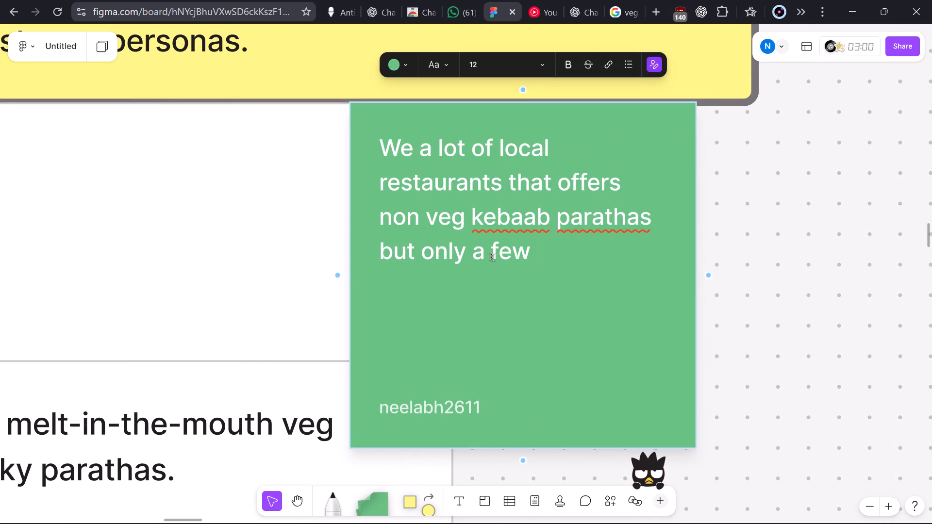
{"action": "type", "text": "gidt"}
{"action": "key", "text": "BackSpace"}
{"action": "key", "text": "BackSpace"}
{"action": "key", "text": "BackSpace"}
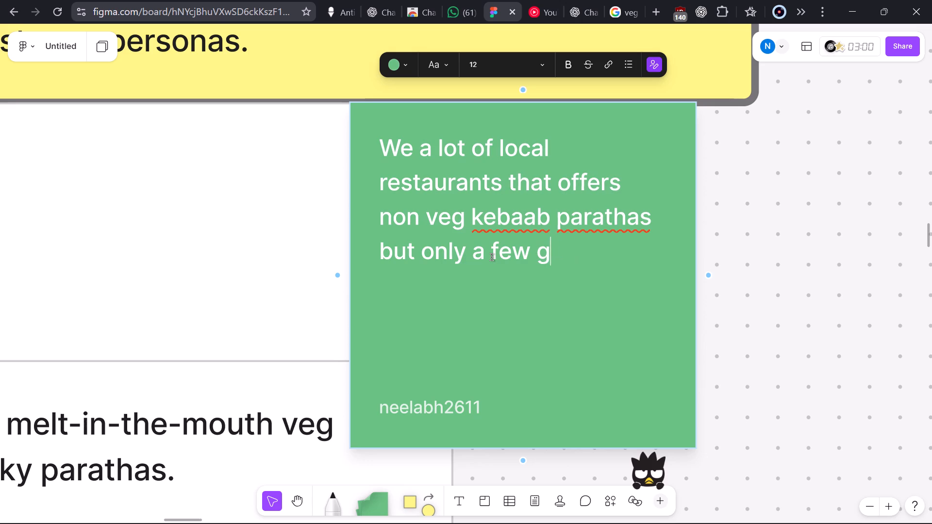
{"action": "key", "text": "BackSpace"}
{"action": "type", "text": "offer"}
{"action": "key", "text": "space"}
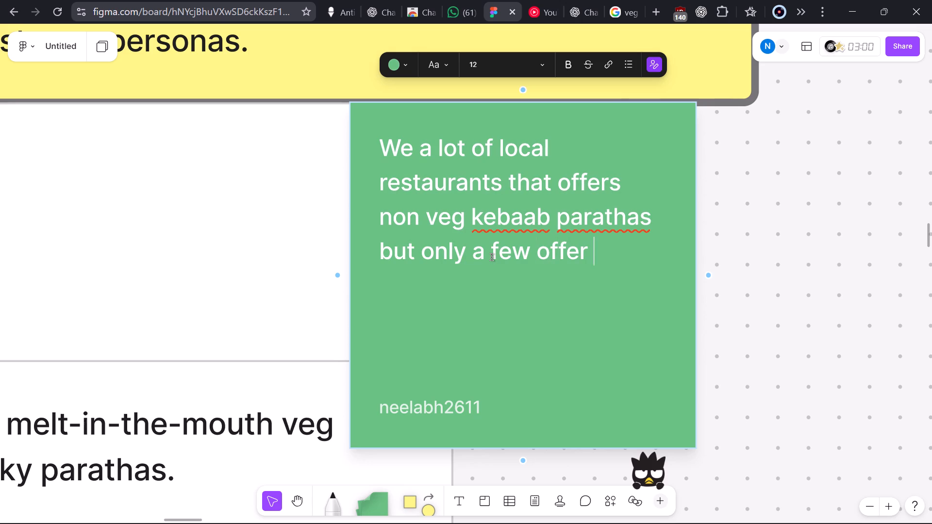
{"action": "key", "text": "BackSpace"}
{"action": "type", "text": "s a"}
{"action": "key", "text": "space"}
{"action": "type", "text": "veg ke b"}
{"action": "key", "text": "BackSpace"}
{"action": "key", "text": "BackSpace"}
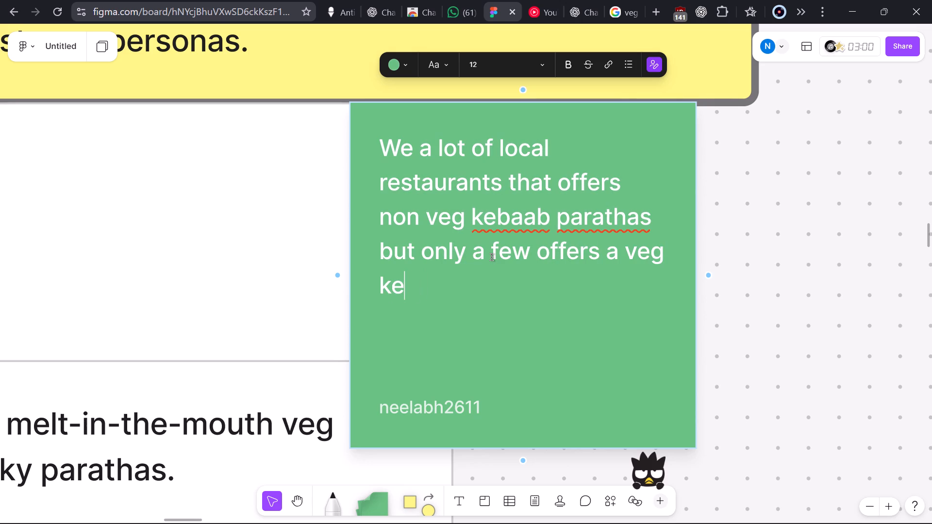
{"action": "type", "text": "baab paratha"}
{"action": "key", "text": "space"}
{"action": "key", "text": "BackSpace"}
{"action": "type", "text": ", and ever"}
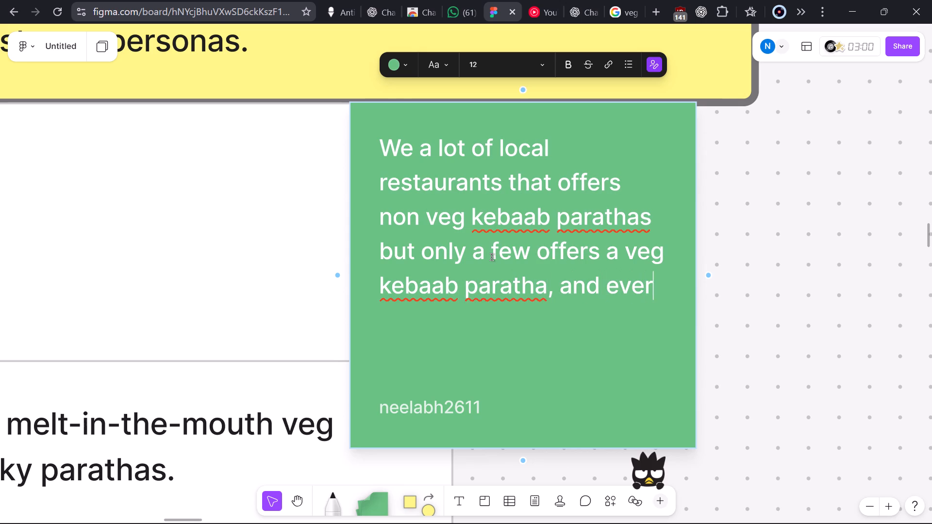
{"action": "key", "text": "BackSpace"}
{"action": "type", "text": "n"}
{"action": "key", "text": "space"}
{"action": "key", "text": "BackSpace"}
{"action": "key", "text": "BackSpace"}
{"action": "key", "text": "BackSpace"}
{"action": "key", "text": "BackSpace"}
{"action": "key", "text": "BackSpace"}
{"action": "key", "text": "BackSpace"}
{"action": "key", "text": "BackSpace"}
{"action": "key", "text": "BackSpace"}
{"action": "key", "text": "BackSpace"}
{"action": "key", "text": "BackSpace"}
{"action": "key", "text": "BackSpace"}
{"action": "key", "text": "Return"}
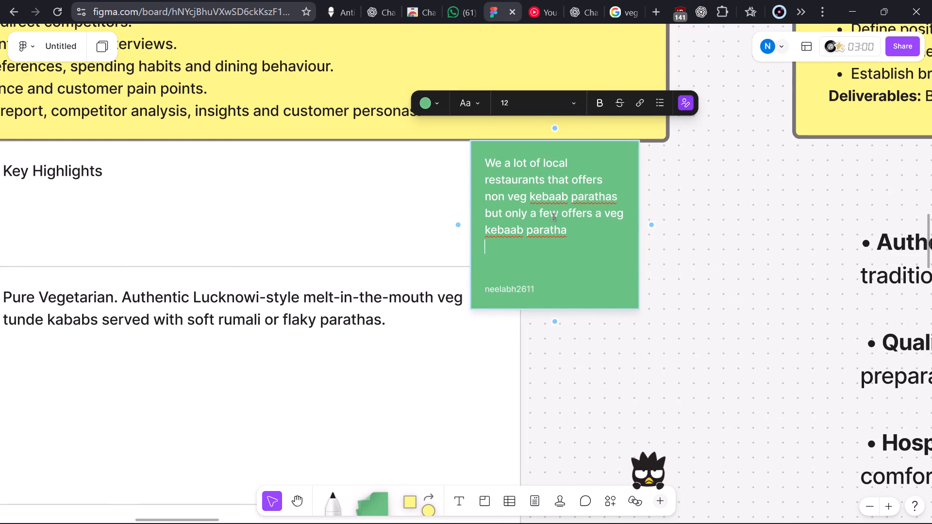
Scale the green note down proportionally from its lower right corner to about four fifths of its size, keeping its upper left corner fixed.
{"action": "left_click", "coordinate": [635, 307]}
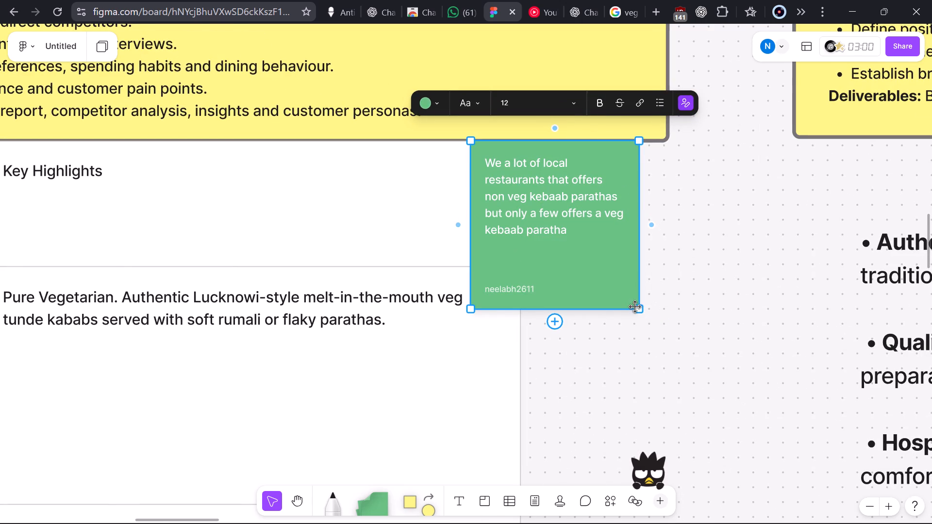
{"action": "left_click_drag", "start_coordinate": [641, 311], "coordinate": [602, 229]}
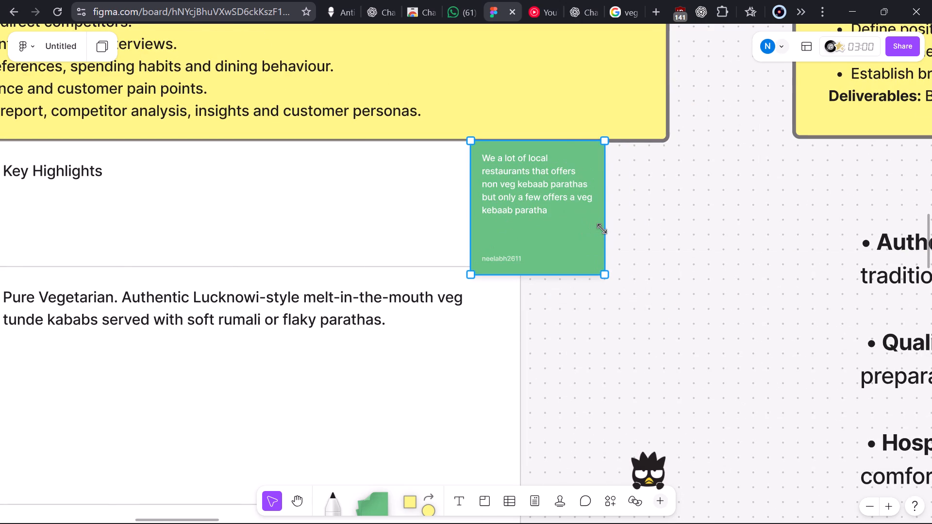
Scale the green note down slightly once more at the table's upper right corner, keeping its upper left corner fixed, and deselect it.
{"action": "left_click_drag", "start_coordinate": [602, 229], "coordinate": [576, 221]}
{"action": "left_click", "coordinate": [686, 273]}
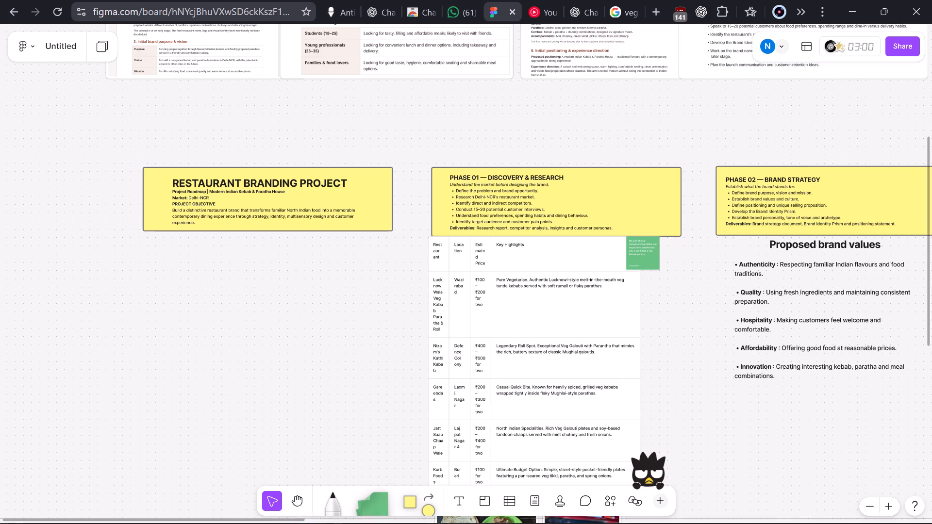
Open the Windows system flyout from the taskbar's notification area.
{"action": "left_click", "coordinate": [889, 516]}
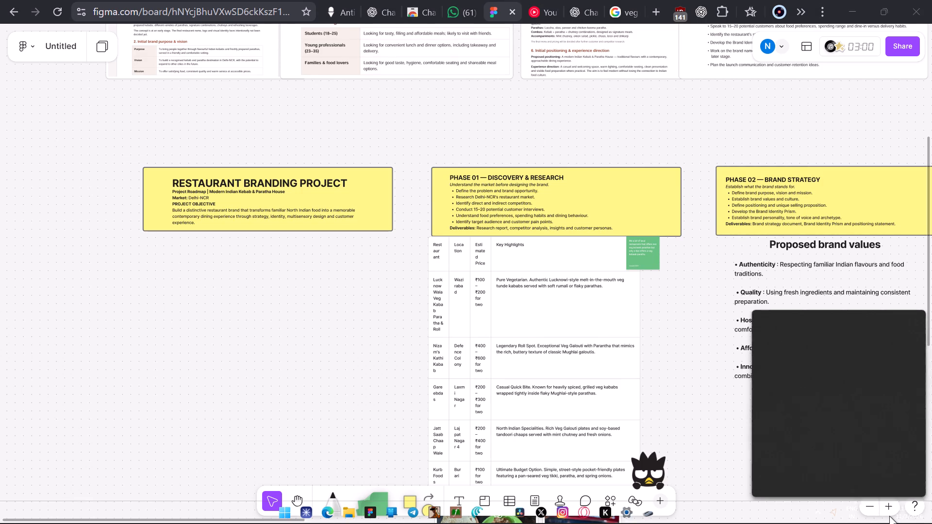
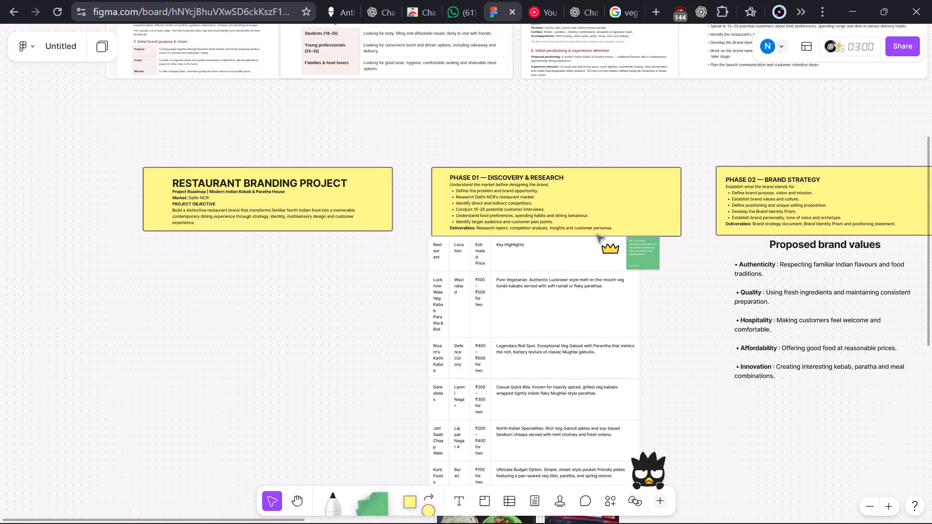
Duplicate the green note and place the copy just below it, offset to the right across the comparison table's right edge.
{"action": "scroll", "coordinate": [597, 234], "scroll_direction": "left", "scroll_amount": 3}
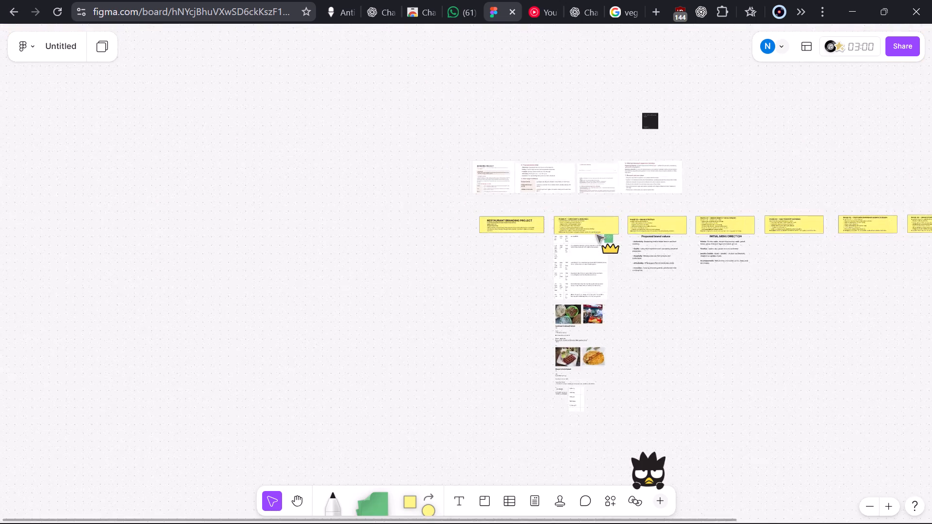
{"action": "scroll", "coordinate": [597, 234], "scroll_direction": "left", "scroll_amount": 1}
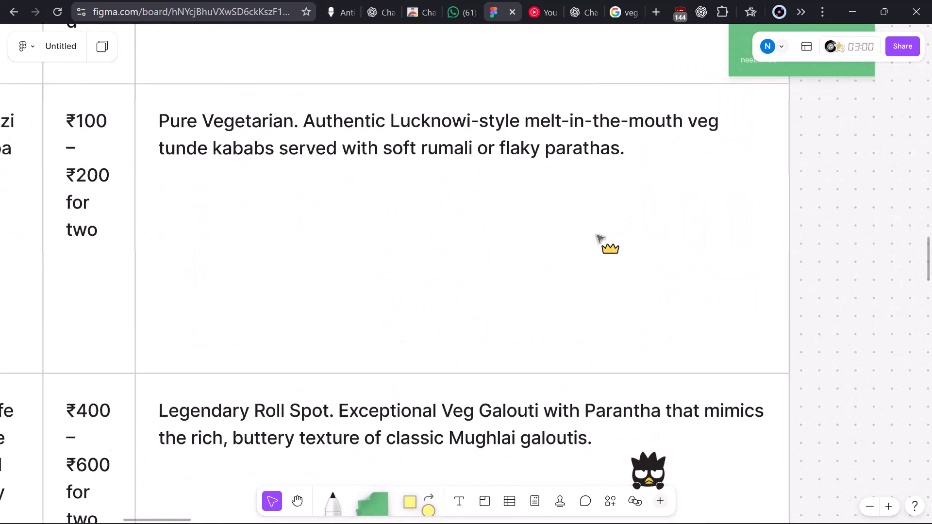
{"action": "scroll", "coordinate": [597, 234], "scroll_direction": "left", "scroll_amount": 2}
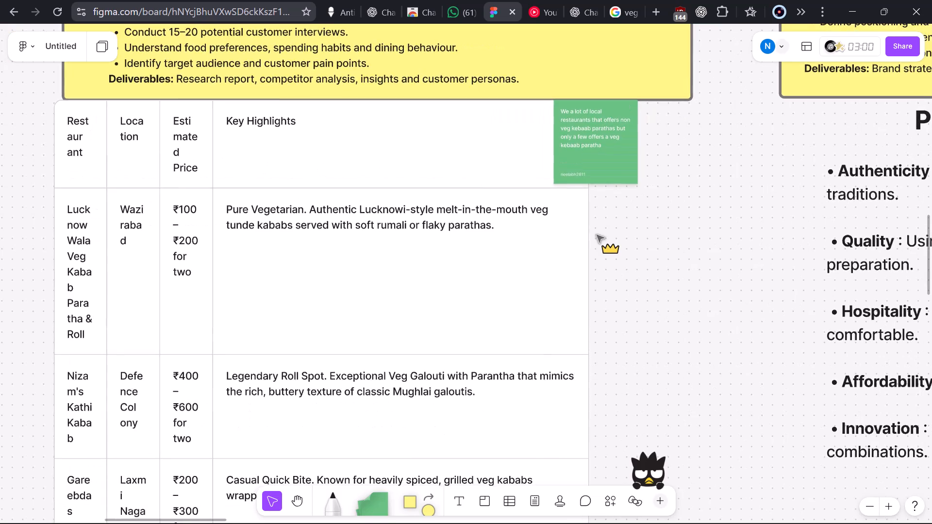
{"action": "scroll", "coordinate": [597, 234], "scroll_direction": "up", "scroll_amount": 1}
{"action": "scroll", "coordinate": [597, 234], "scroll_direction": "right", "scroll_amount": 1}
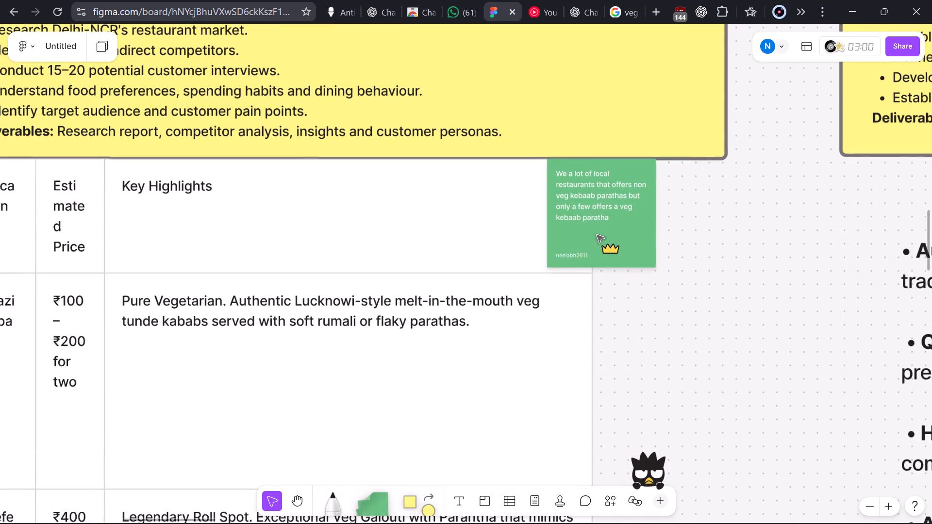
{"action": "scroll", "coordinate": [597, 234], "scroll_direction": "right", "scroll_amount": 1}
{"action": "scroll", "coordinate": [597, 234], "scroll_direction": "up", "scroll_amount": 1}
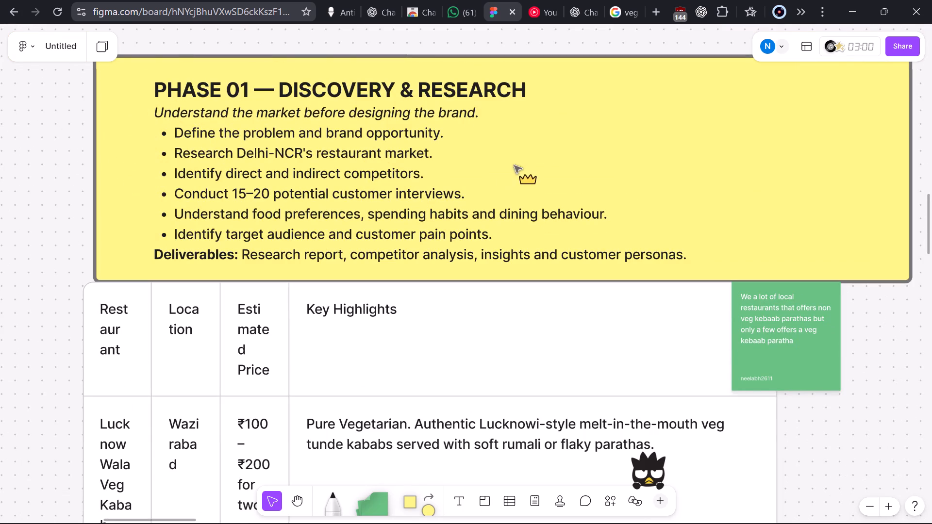
{"action": "scroll", "coordinate": [654, 271], "scroll_direction": "left", "scroll_amount": 1}
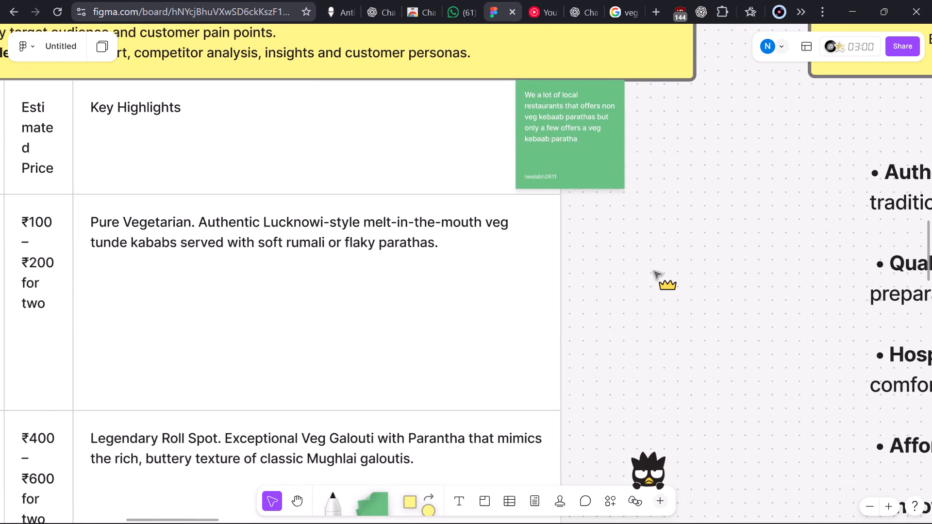
{"action": "scroll", "coordinate": [654, 271], "scroll_direction": "left", "scroll_amount": 1}
{"action": "left_click", "coordinate": [528, 181]}
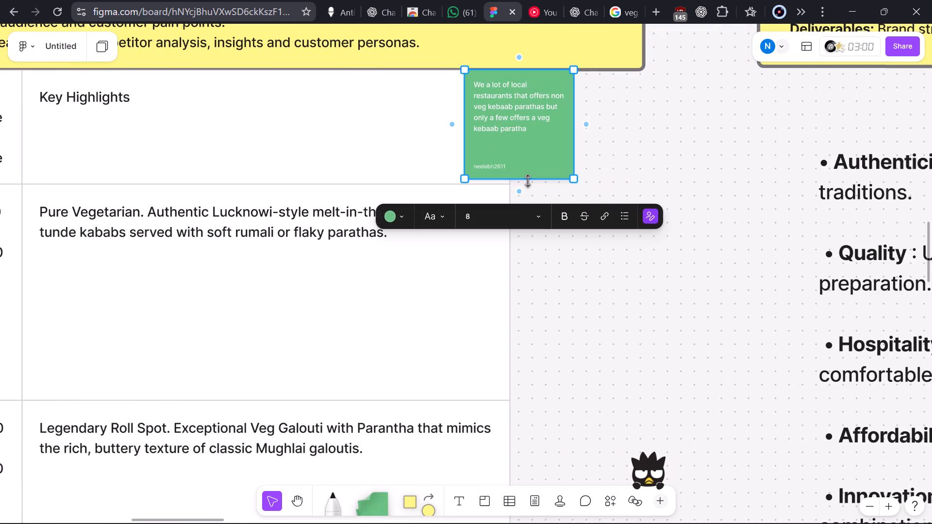
{"action": "left_click_drag", "start_coordinate": [529, 164], "coordinate": [534, 306], "text": "alt"}
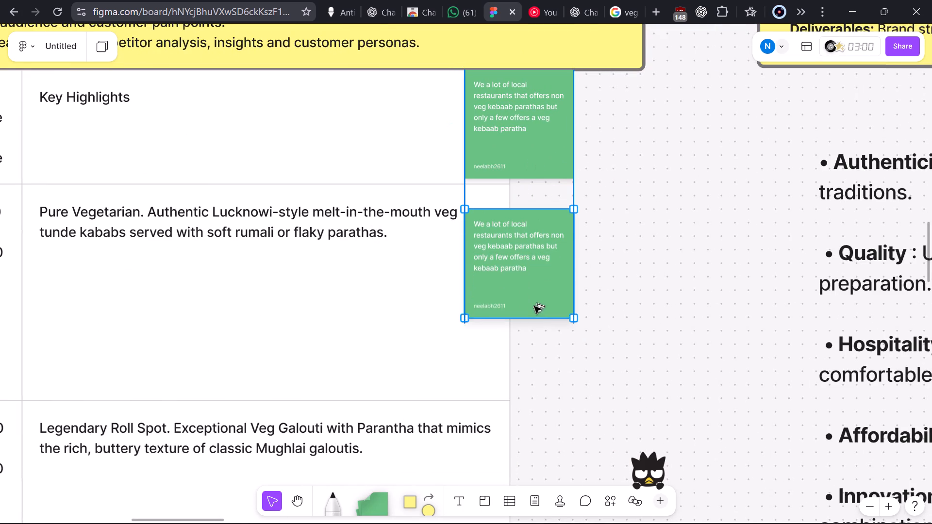
{"action": "left_click_drag", "start_coordinate": [534, 306], "coordinate": [569, 271], "text": "alt"}
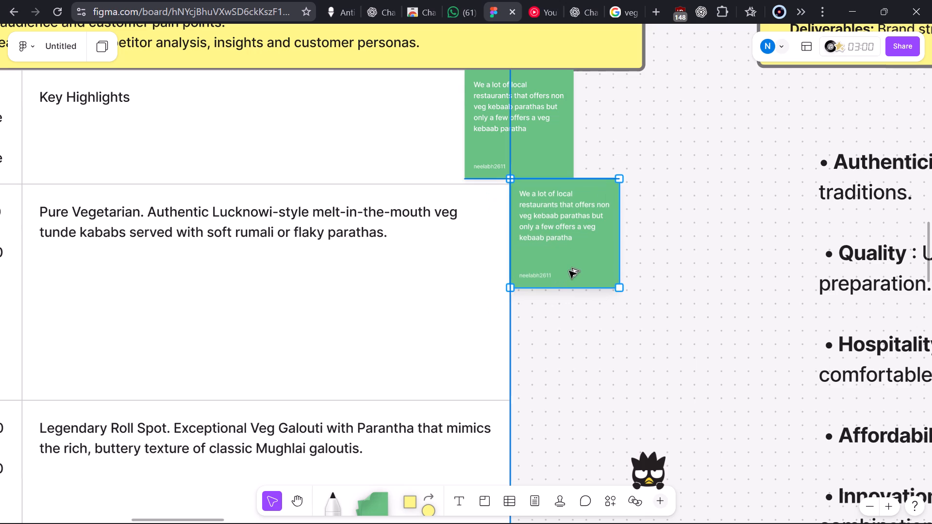
{"action": "left_click_drag", "start_coordinate": [569, 271], "coordinate": [558, 278], "text": "alt"}
Replace the copied note's text with "even the pricing that they offer is not budget freindly,".
{"action": "scroll", "coordinate": [558, 278], "scroll_direction": "up", "scroll_amount": 1}
{"action": "double_click", "coordinate": [558, 278]}
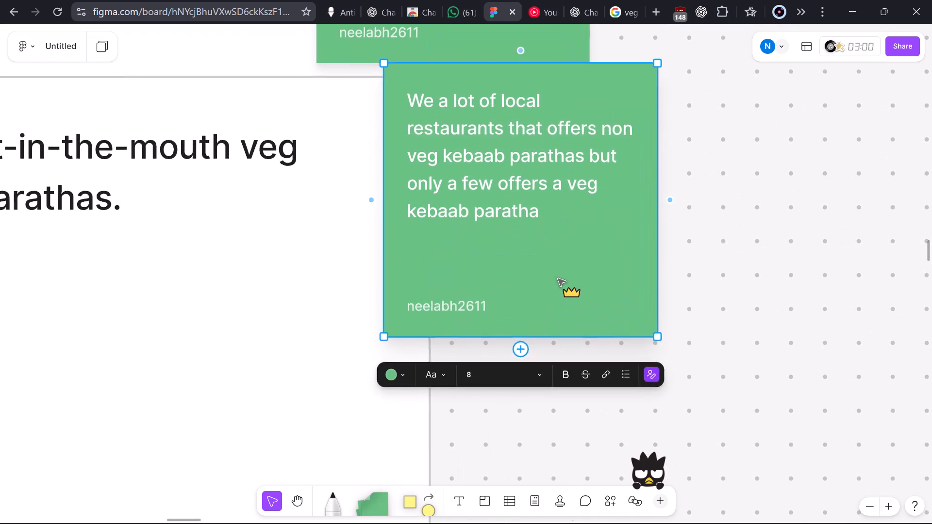
{"action": "key", "text": "ctrl+a"}
{"action": "double_click", "coordinate": [509, 140]}
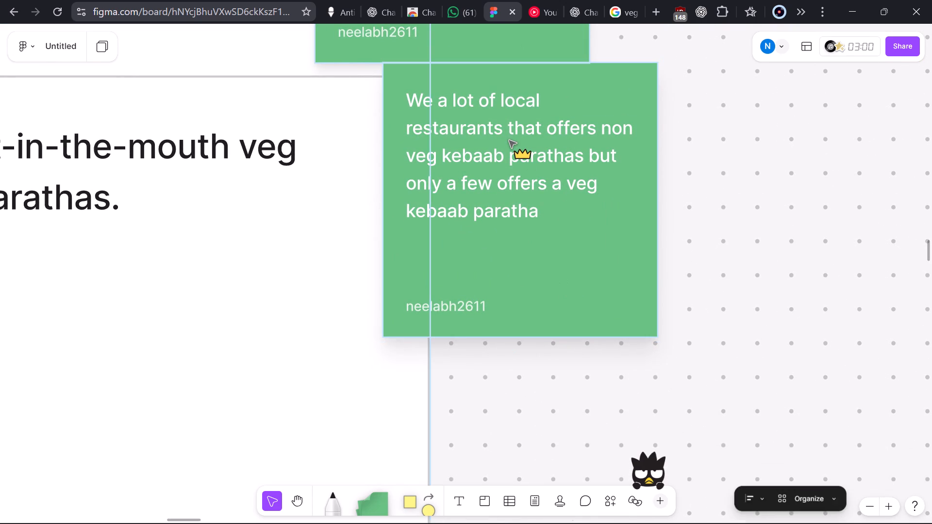
{"action": "key", "text": "e"}
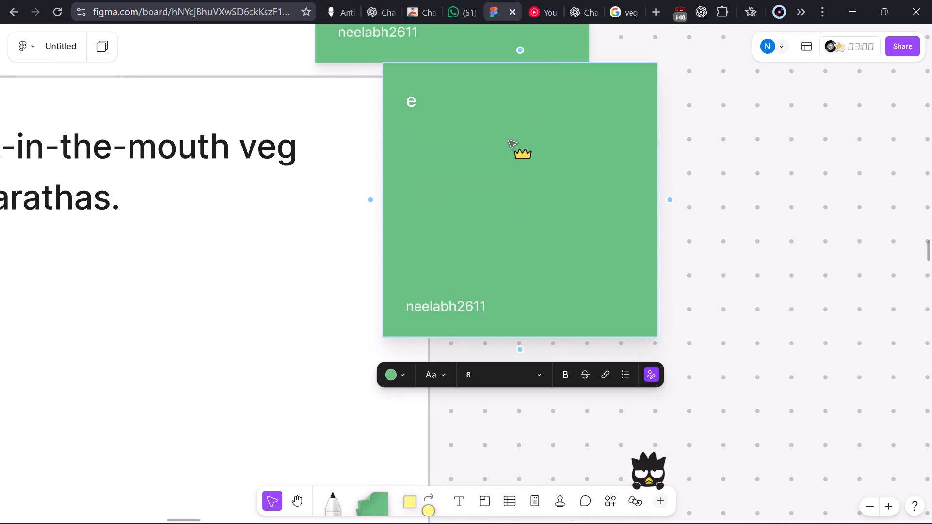
{"action": "type", "text": "ven the ptr"}
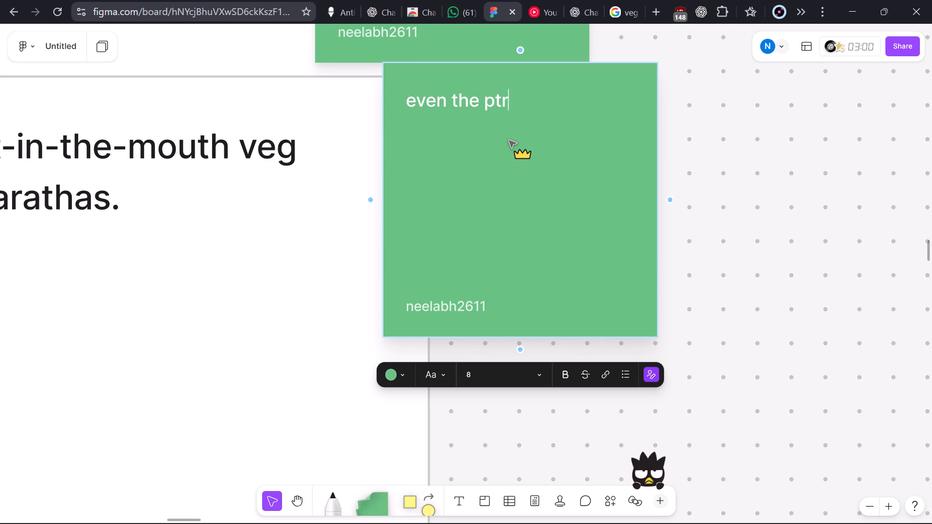
{"action": "key", "text": "BackSpace"}
{"action": "key", "text": "BackSpace"}
{"action": "type", "text": "ricing that they iff"}
{"action": "key", "text": "BackSpace"}
{"action": "key", "text": "BackSpace"}
{"action": "key", "text": "BackSpace"}
{"action": "type", "text": "off"}
{"action": "key", "text": "space"}
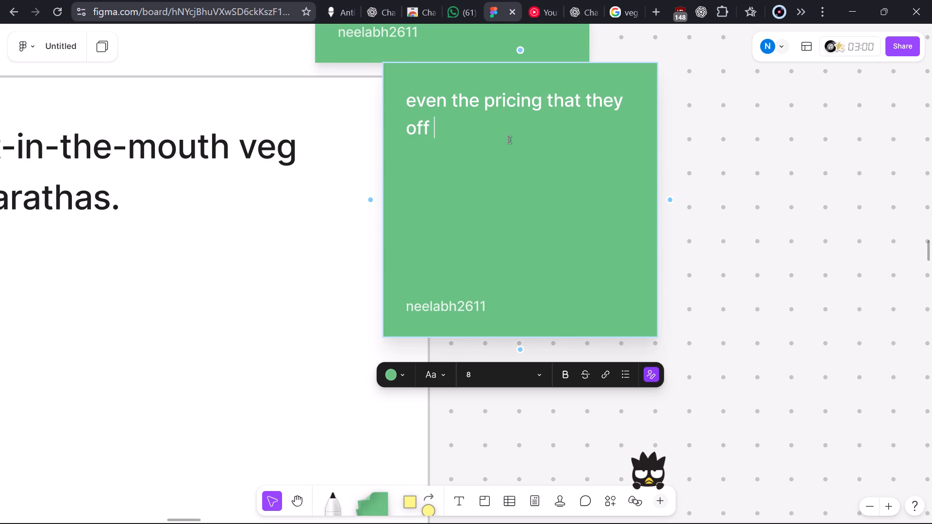
{"action": "key", "text": "BackSpace"}
{"action": "type", "text": "er is not budget freindly"}
{"action": "key", "text": "space"}
{"action": "key", "text": "BackSpace"}
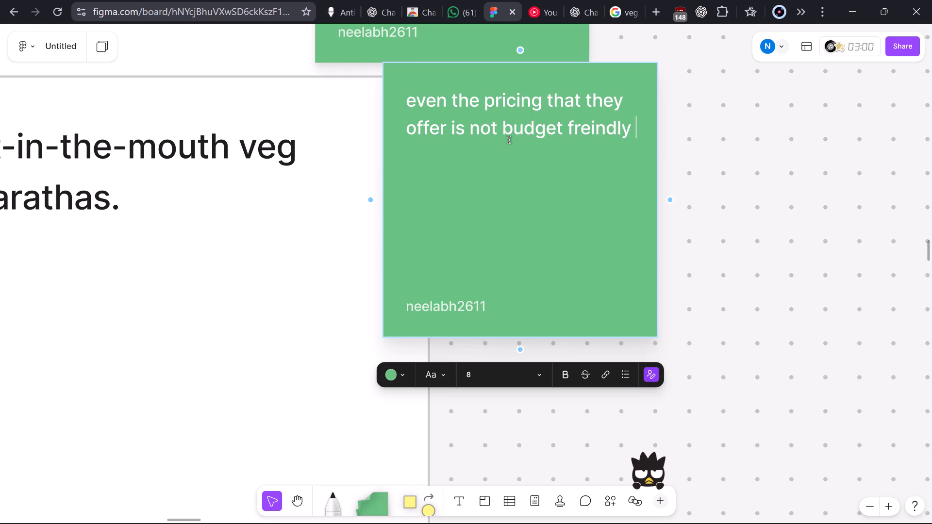
{"action": "type", "text": ", a"}
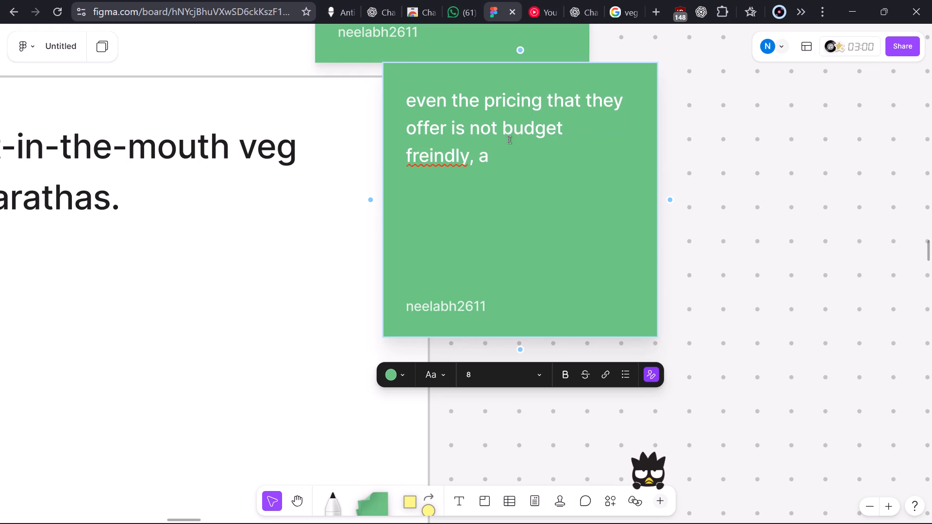
{"action": "key", "text": "BackSpace"}
{"action": "key", "text": "BackSpace"}
{"action": "key", "text": "space"}
Continue the second note's sentence with "and they are just asking this much just because they".
{"action": "type", "text": "anfd t"}
{"action": "key", "text": "BackSpace"}
{"action": "key", "text": "BackSpace"}
{"action": "key", "text": "BackSpace"}
{"action": "key", "text": "BackSpace"}
{"action": "type", "text": "d they r"}
{"action": "key", "text": "BackSpace"}
{"action": "type", "text": "are just asking for the"}
{"action": "key", "text": "space"}
{"action": "key", "text": "BackSpace"}
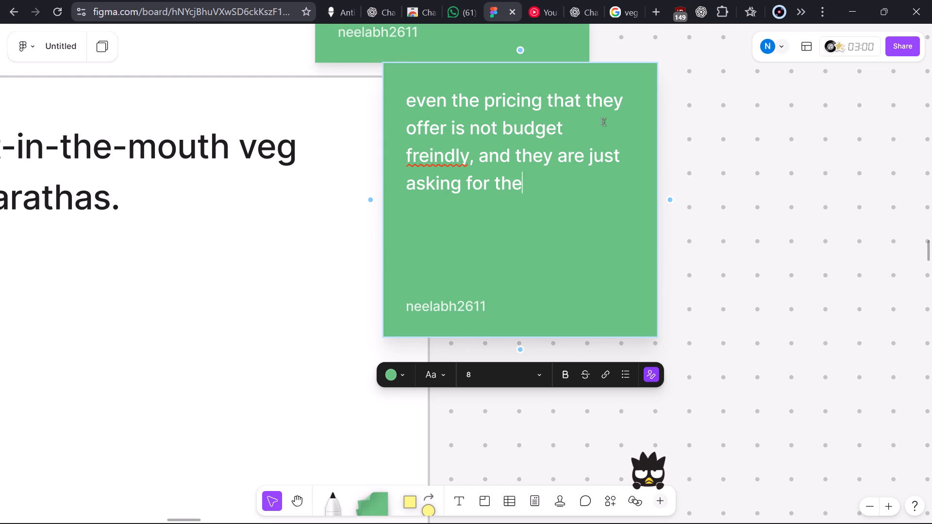
{"action": "key", "text": "BackSpace"}
{"action": "key", "text": "BackSpace"}
{"action": "key", "text": "BackSpace"}
{"action": "key", "text": "BackSpace"}
{"action": "key", "text": "BackSpace"}
{"action": "key", "text": "BackSpace"}
{"action": "key", "text": "BackSpace"}
{"action": "type", "text": "this"}
{"action": "key", "text": "space"}
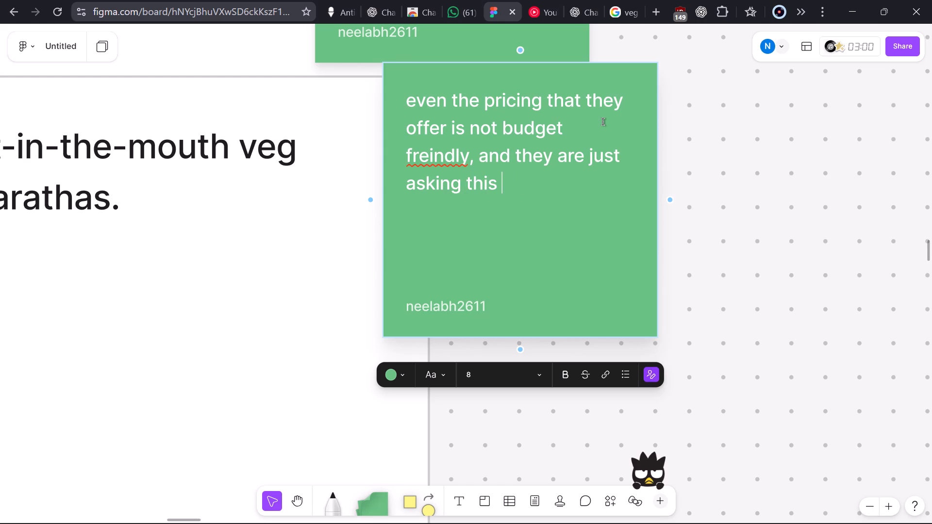
{"action": "type", "text": "much just because they a"}
{"action": "key", "text": "BackSpace"}
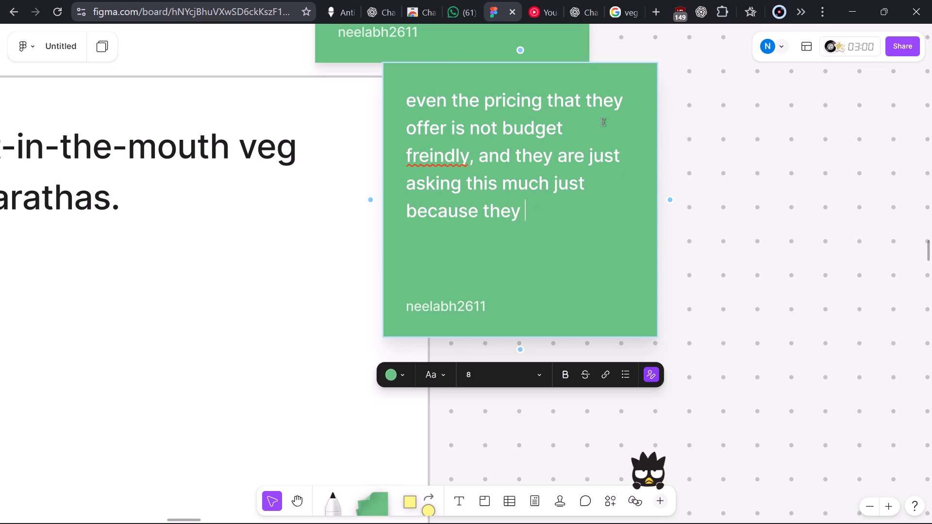
Complete the second note's sentence with "have veg paratha," and leave text editing.
{"action": "type", "text": "have more"}
{"action": "key", "text": "space"}
{"action": "key", "text": "BackSpace"}
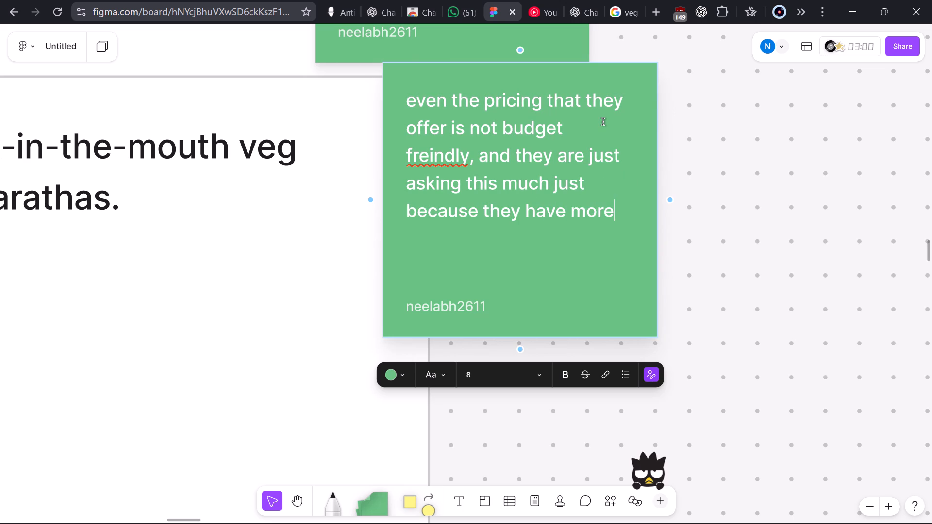
{"action": "key", "text": "BackSpace"}
{"action": "key", "text": "BackSpace"}
{"action": "key", "text": "BackSpace"}
{"action": "key", "text": "BackSpace"}
{"action": "type", "text": "vetg pa"}
{"action": "key", "text": "BackSpace"}
{"action": "key", "text": "BackSpace"}
{"action": "key", "text": "BackSpace"}
{"action": "key", "text": "BackSpace"}
{"action": "key", "text": "BackSpace"}
{"action": "type", "text": "g parathy"}
{"action": "key", "text": "space"}
{"action": "key", "text": "BackSpace"}
{"action": "key", "text": "BackSpace"}
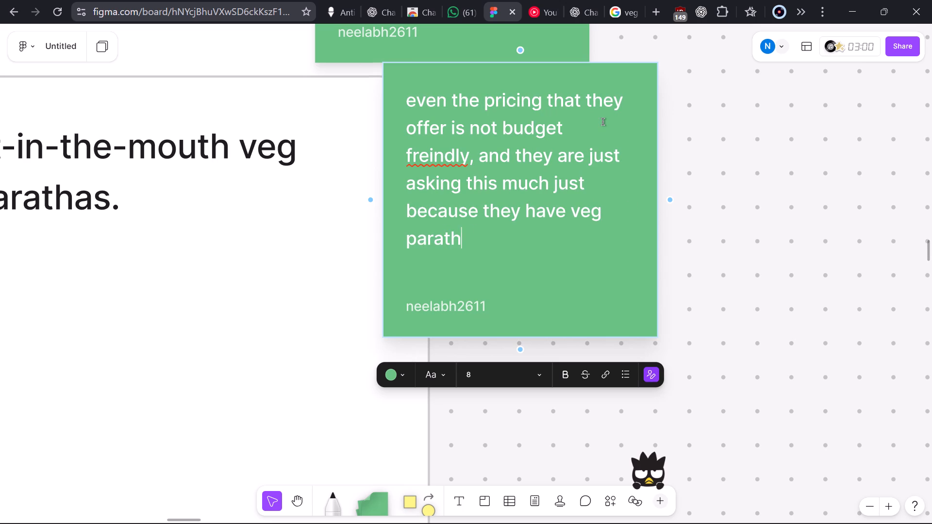
{"action": "type", "text": "a"}
{"action": "key", "text": "space"}
{"action": "key", "text": "BackSpace"}
{"action": "type", "text": ","}
{"action": "key", "text": "space"}
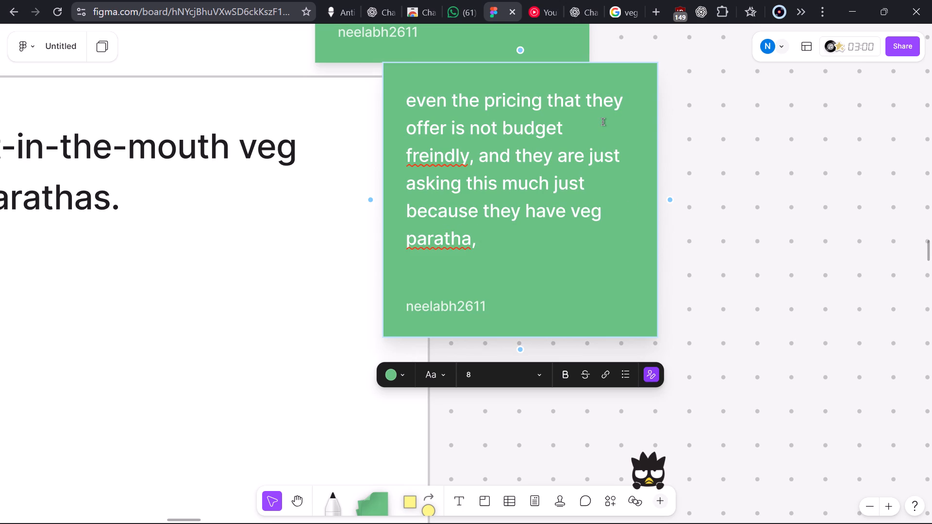
{"action": "scroll", "coordinate": [603, 122], "scroll_direction": "down", "scroll_amount": 1}
{"action": "left_click", "coordinate": [725, 167]}
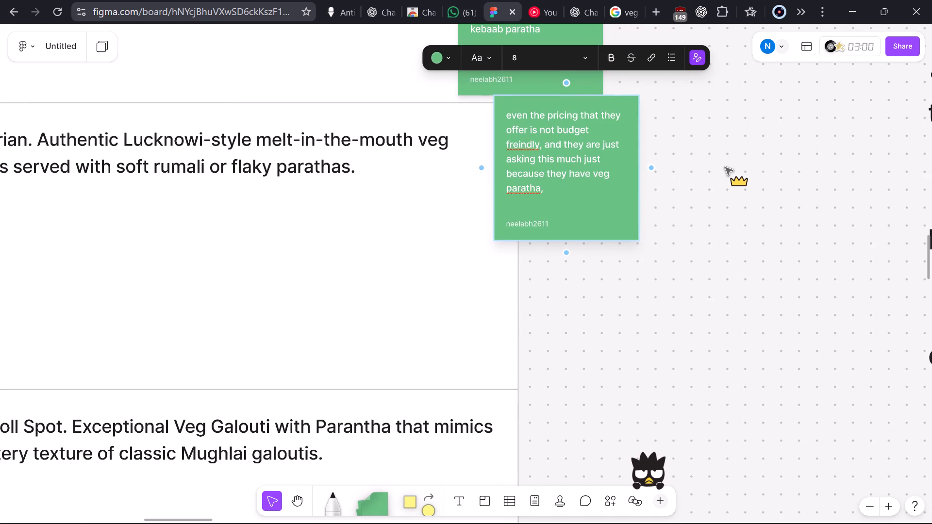
Reposition the second note just below the first, leaving a small gap and a slight rightward offset across the table's edge.
{"action": "left_click_drag", "start_coordinate": [535, 185], "coordinate": [546, 208]}
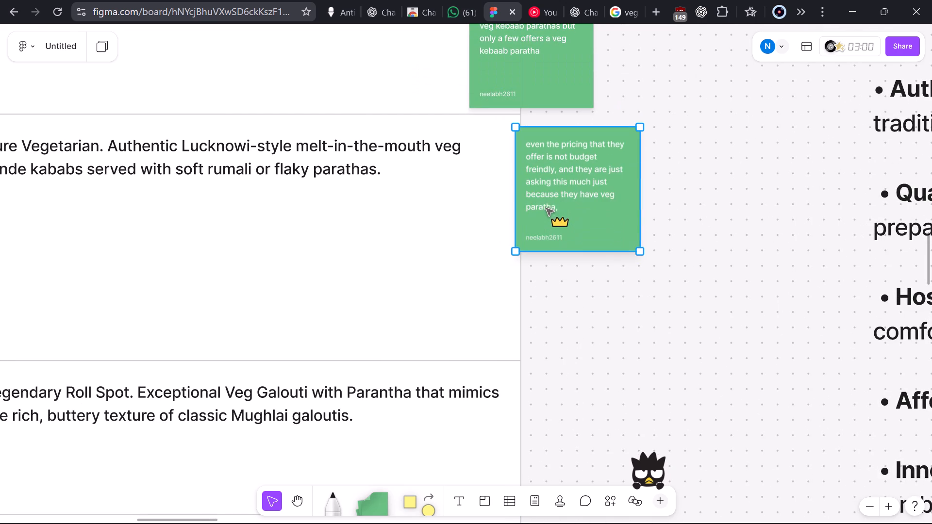
{"action": "left_click_drag", "start_coordinate": [546, 208], "coordinate": [534, 195]}
{"action": "left_click", "coordinate": [730, 285]}
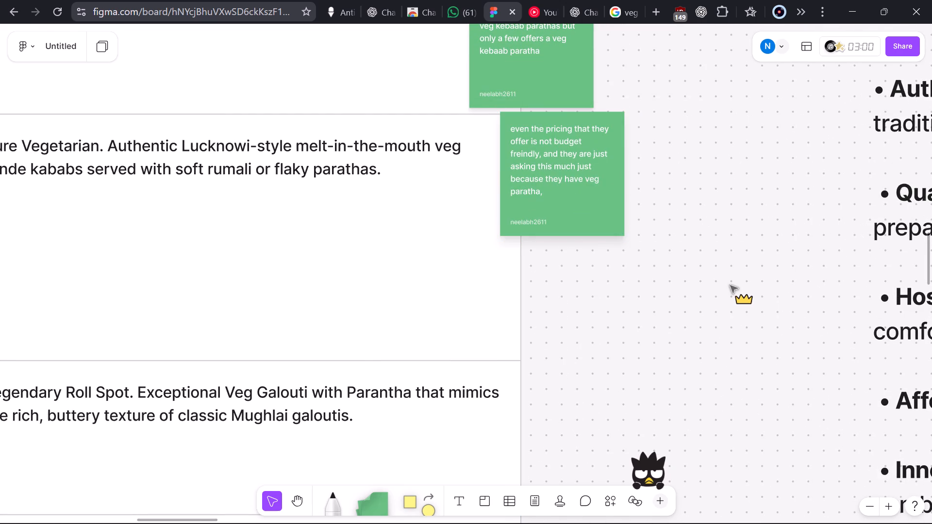
{"action": "left_click", "coordinate": [722, 297]}
Duplicate the pricing note and place the copy below it, shifted slightly left and overlapping the table's right edge.
{"action": "scroll", "coordinate": [722, 297], "scroll_direction": "up", "scroll_amount": 1}
{"action": "scroll", "coordinate": [722, 297], "scroll_direction": "right", "scroll_amount": 1}
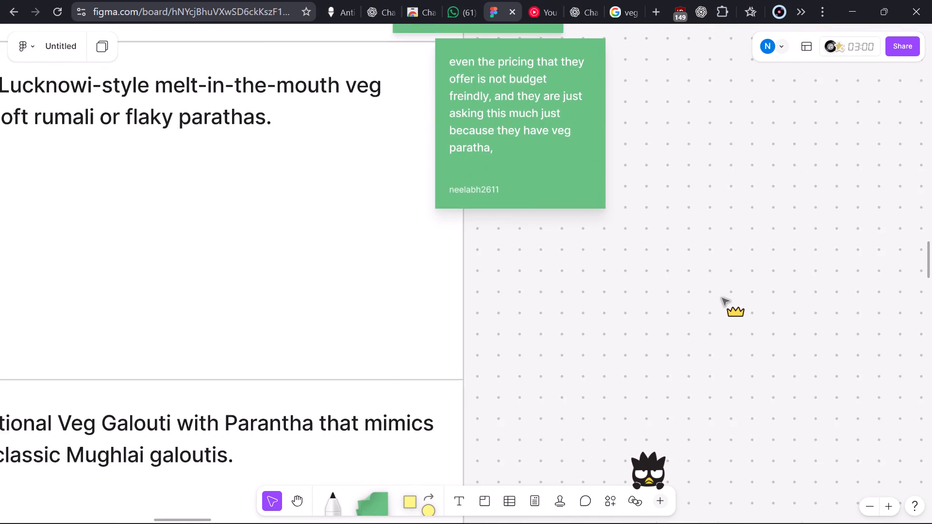
{"action": "scroll", "coordinate": [722, 297], "scroll_direction": "right", "scroll_amount": 2}
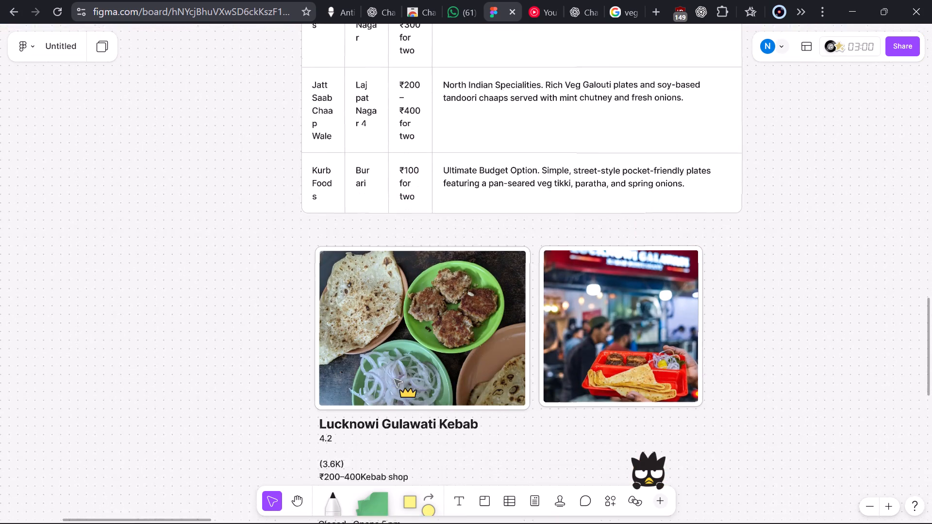
{"action": "scroll", "coordinate": [394, 378], "scroll_direction": "up", "scroll_amount": 2}
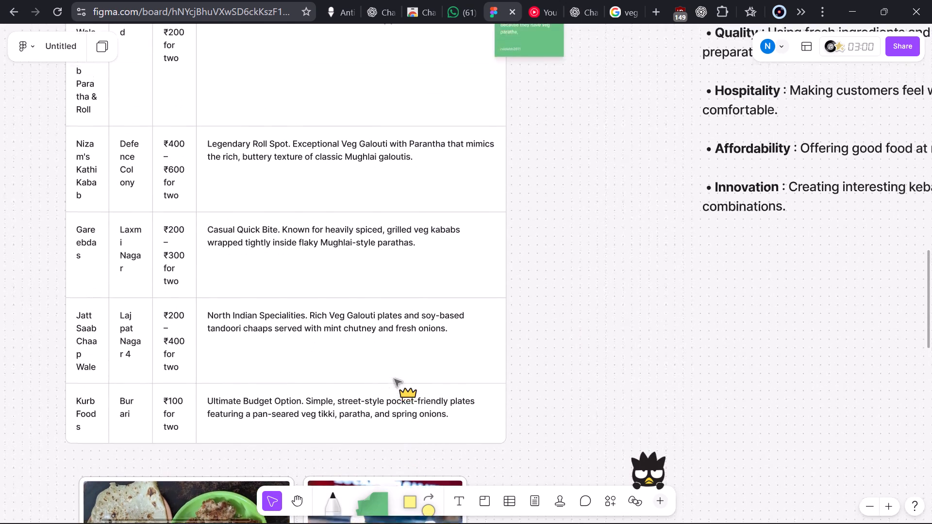
{"action": "scroll", "coordinate": [394, 378], "scroll_direction": "up", "scroll_amount": 2}
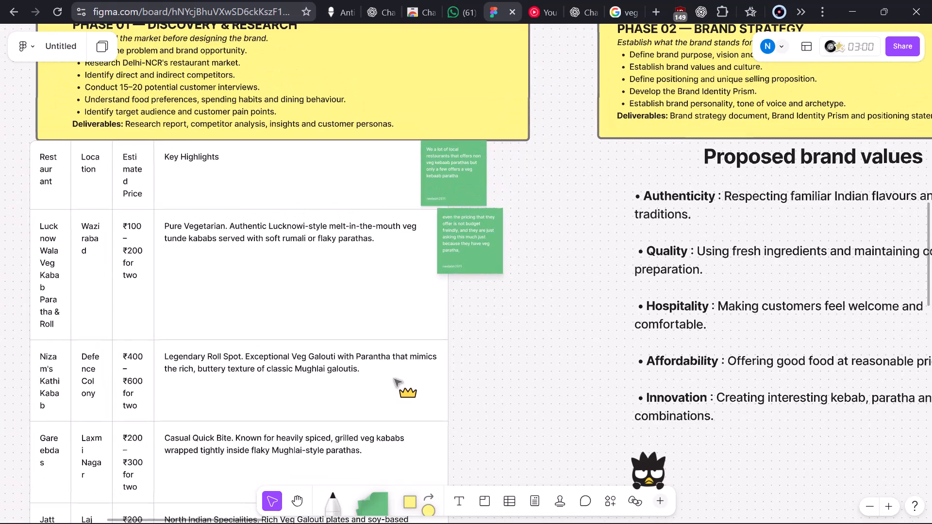
{"action": "left_click", "coordinate": [483, 259]}
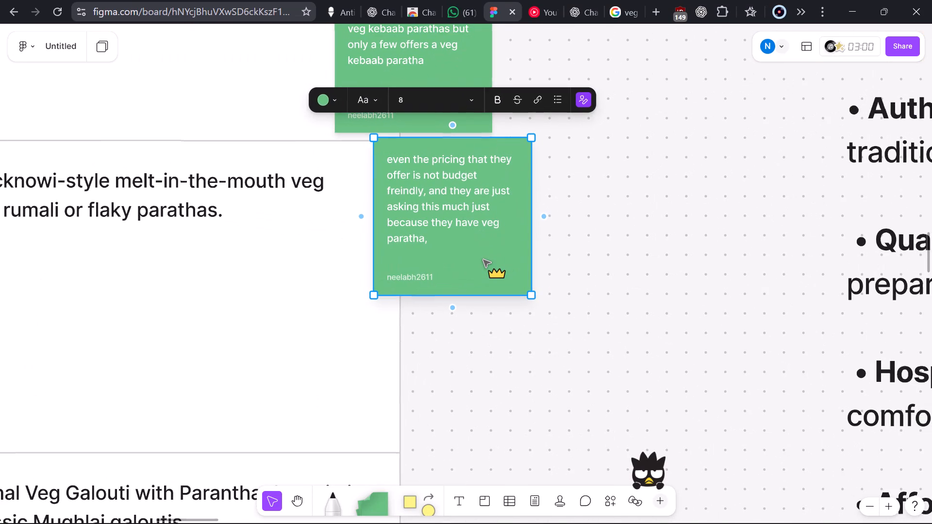
{"action": "left_click_drag", "start_coordinate": [483, 259], "coordinate": [472, 427], "text": "alt"}
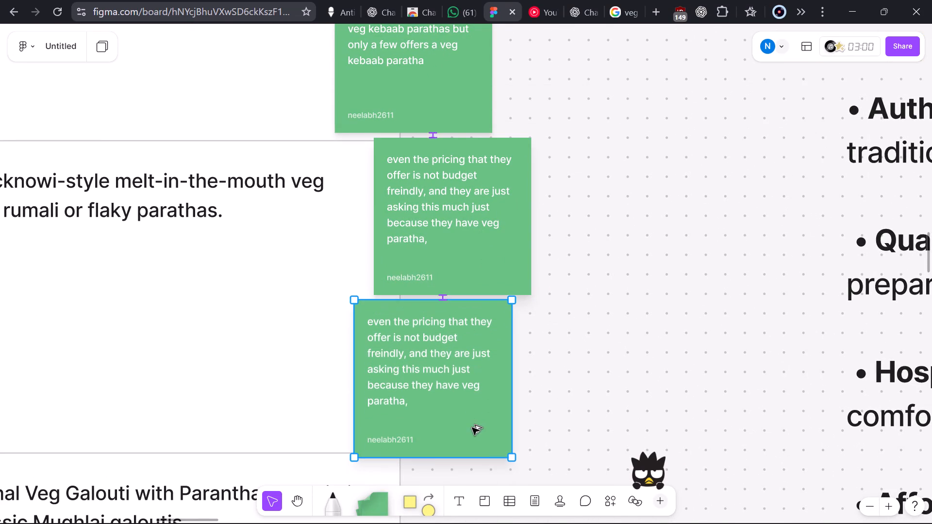
{"action": "left_click_drag", "start_coordinate": [472, 427], "coordinate": [472, 431], "text": "alt"}
Replace the text of the lowest green note, the copied pricing note, with "local pricing for veg kebaab".
{"action": "double_click", "coordinate": [472, 431]}
{"action": "key", "text": "ctrl+a"}
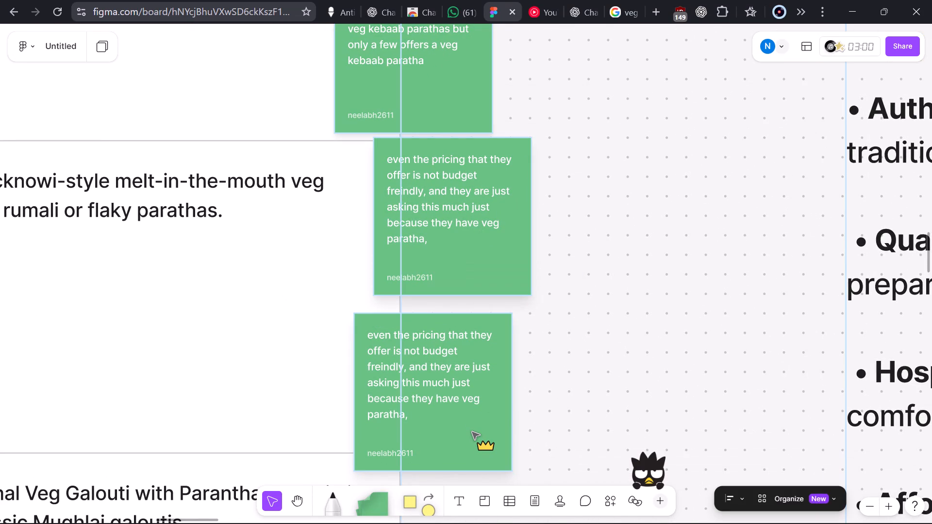
{"action": "double_click", "coordinate": [446, 362]}
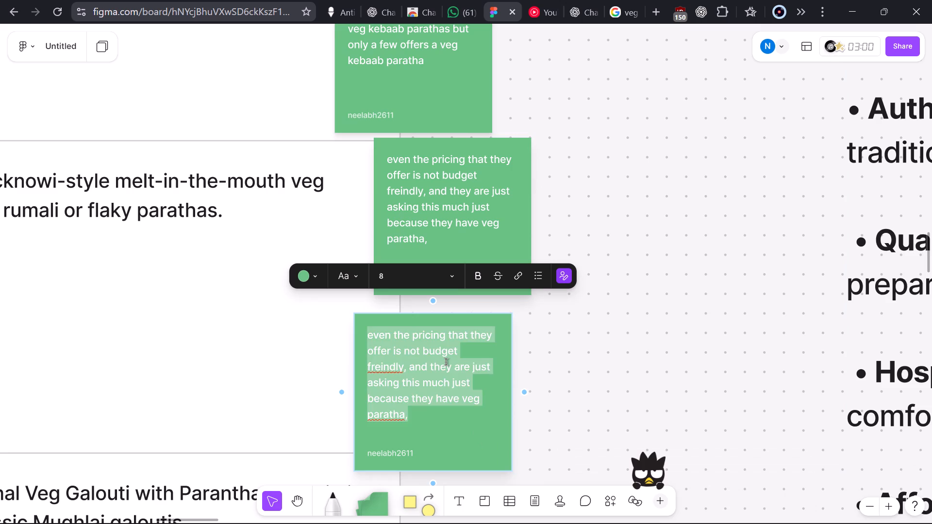
{"action": "type", "text": "local pricng"}
{"action": "key", "text": "space"}
{"action": "key", "text": "BackSpace"}
{"action": "key", "text": "BackSpace"}
{"action": "key", "text": "BackSpace"}
{"action": "key", "text": "BackSpace"}
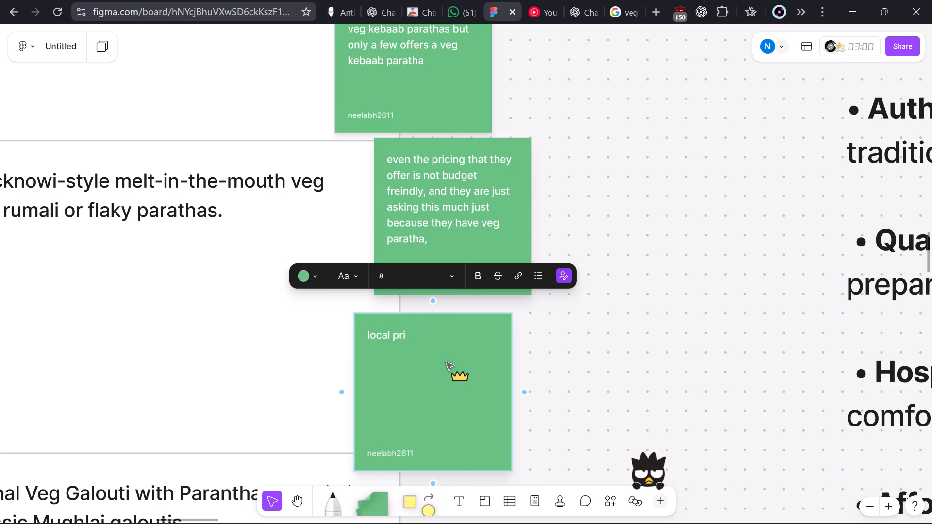
{"action": "type", "text": "cing for veg ekba"}
{"action": "key", "text": "BackSpace"}
{"action": "key", "text": "BackSpace"}
{"action": "key", "text": "BackSpace"}
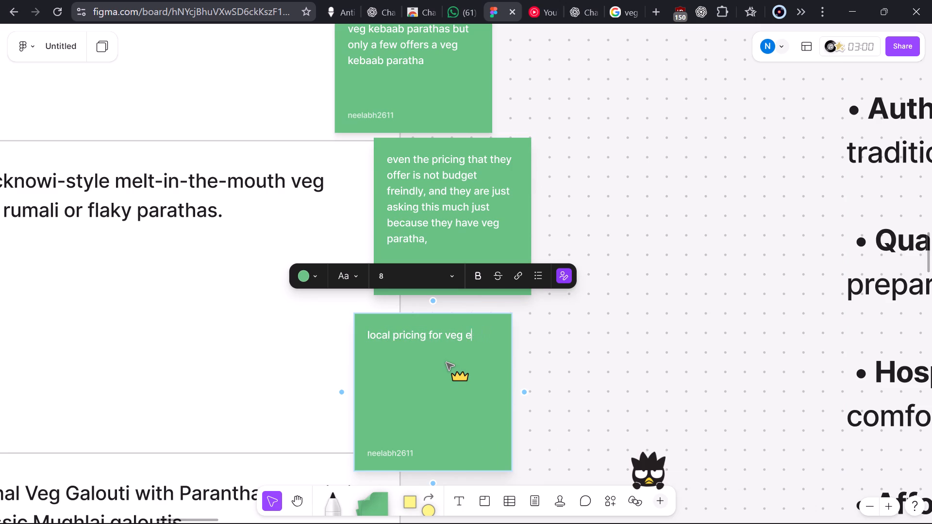
{"action": "key", "text": "BackSpace"}
{"action": "type", "text": "kebaab oa"}
{"action": "key", "text": "BackSpace"}
{"action": "key", "text": "BackSpace"}
Continue the note's sentence with "paraatha is around 30 rupee".
{"action": "type", "text": "paraatha is arounf"}
{"action": "key", "text": "space"}
{"action": "key", "text": "BackSpace"}
{"action": "key", "text": "BackSpace"}
{"action": "type", "text": "d 3"}
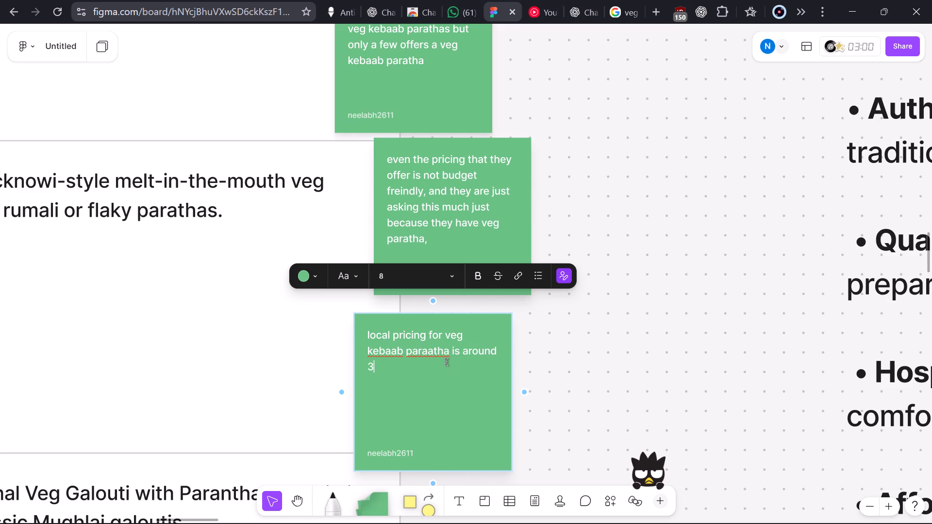
{"action": "key", "text": "BackSpace"}
{"action": "type", "text": "20"}
{"action": "key", "text": "BackSpace"}
{"action": "key", "text": "BackSpace"}
{"action": "type", "text": "30"}
{"action": "key", "text": "space"}
{"action": "type", "text": "ryu"}
{"action": "key", "text": "BackSpace"}
{"action": "key", "text": "BackSpace"}
{"action": "type", "text": "upee"}
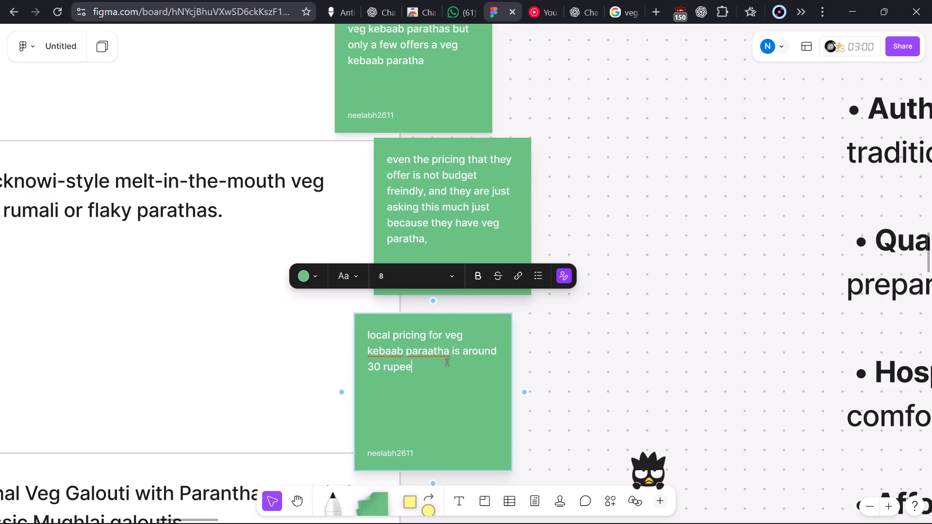
Extend the note's sentence with "per roll, in north india".
{"action": "type", "text": ","}
{"action": "key", "text": "space"}
{"action": "key", "text": "BackSpace"}
{"action": "key", "text": "BackSpace"}
{"action": "key", "text": "space"}
{"action": "type", "text": "per roll, in"}
{"action": "key", "text": "space"}
{"action": "type", "text": "nip"}
{"action": "key", "text": "BackSpace"}
{"action": "key", "text": "equal"}
{"action": "key", "text": "BackSpace"}
{"action": "key", "text": "BackSpace"}
{"action": "type", "text": "orth"}
{"action": "key", "text": "space"}
{"action": "type", "text": "india"}
{"action": "key", "text": "space"}
{"action": "key", "text": "BackSpace"}
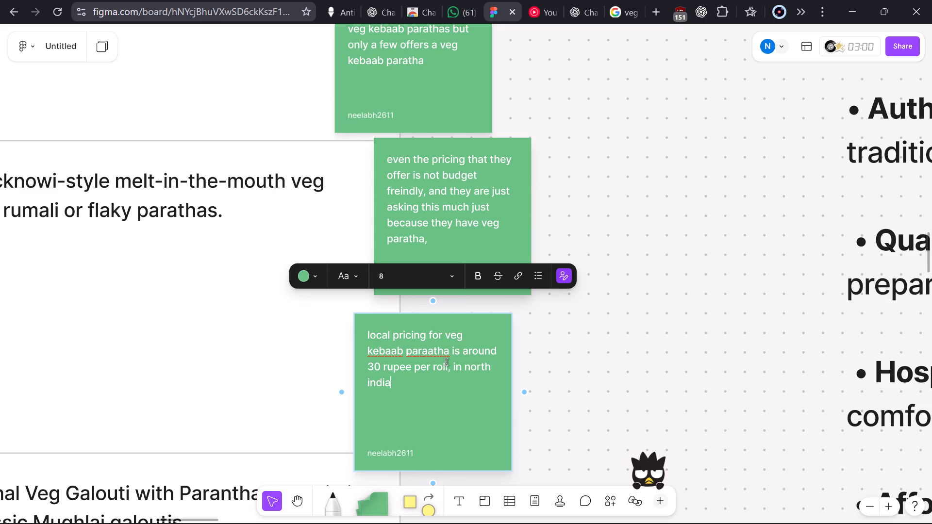
Add the contrasting clause ", but here in delhi it" to the note.
{"action": "type", "text": ", but her"}
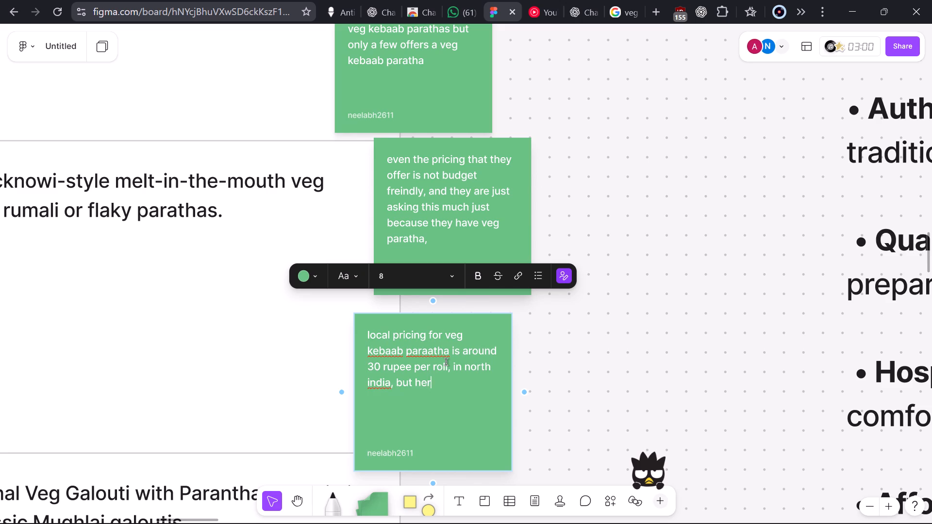
{"action": "key", "text": "space"}
{"action": "key", "text": "BackSpace"}
{"action": "type", "text": "e in dekni=="}
{"action": "key", "text": "BackSpace"}
{"action": "key", "text": "BackSpace"}
{"action": "key", "text": "BackSpace"}
{"action": "key", "text": "BackSpace"}
{"action": "key", "text": "BackSpace"}
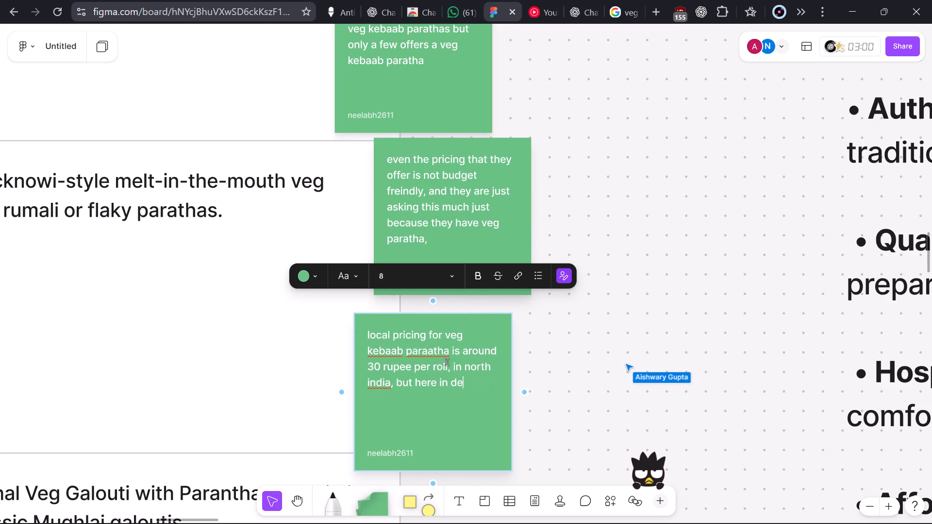
{"action": "type", "text": "lhi ist"}
{"action": "key", "text": "space"}
{"action": "key", "text": "BackSpace"}
{"action": "key", "text": "BackSpace"}
{"action": "key", "text": "t"}
{"action": "key", "text": "BackSpace"}
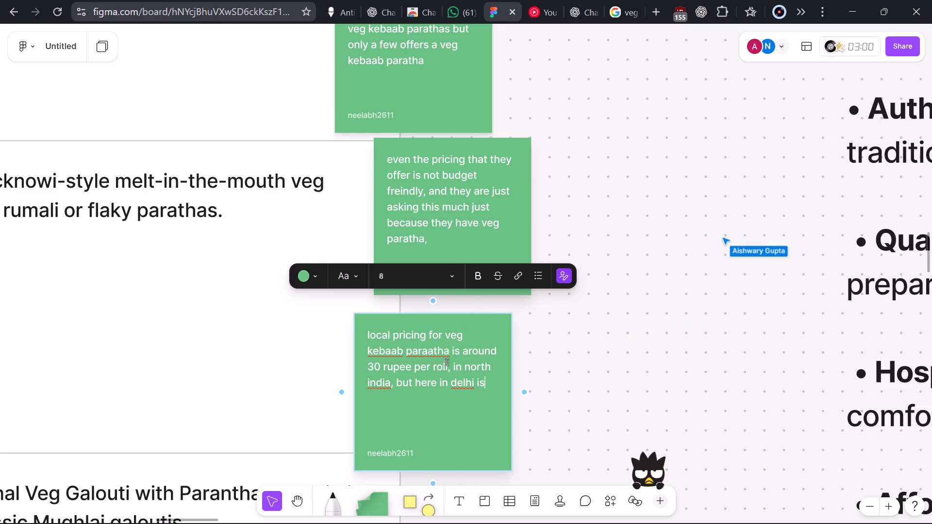
{"action": "key", "text": "BackSpace"}
{"action": "key", "text": "s"}
{"action": "key", "text": "BackSpace"}
{"action": "key", "text": "t"}
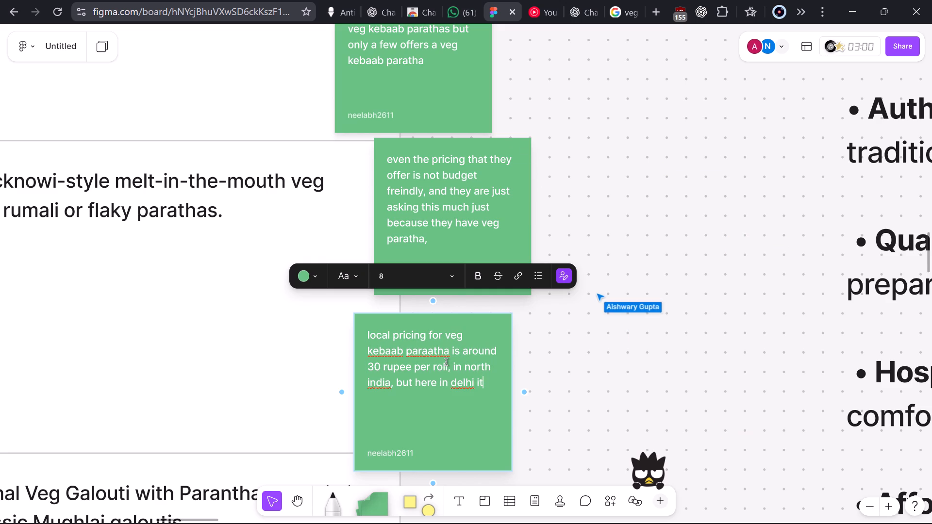
Continue the Delhi clause in the note with "starts around".
{"action": "key", "text": "BackSpace"}
{"action": "type", "text": "t startes a"}
{"action": "key", "text": "BackSpace"}
{"action": "key", "text": "BackSpace"}
{"action": "key", "text": "BackSpace"}
{"action": "type", "text": "s"}
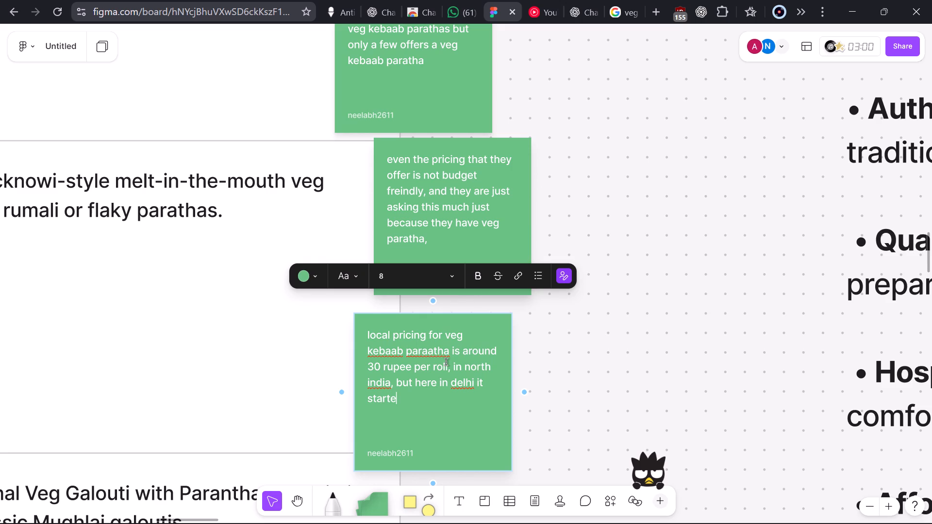
{"action": "key", "text": "space"}
{"action": "key", "text": "BackSpace"}
{"action": "key", "text": "BackSpace"}
{"action": "type", "text": "s"}
{"action": "key", "text": "space"}
{"action": "key", "text": "BackSpace"}
{"action": "key", "text": "BackSpace"}
{"action": "type", "text": "s"}
{"action": "key", "text": "space"}
{"action": "key", "text": "BackSpace"}
{"action": "key", "text": "BackSpace"}
{"action": "key", "text": "s"}
{"action": "key", "text": "BackSpace"}
{"action": "key", "text": "BackSpace"}
{"action": "type", "text": "s arounfd"}
{"action": "key", "text": "space"}
{"action": "key", "text": "BackSpace"}
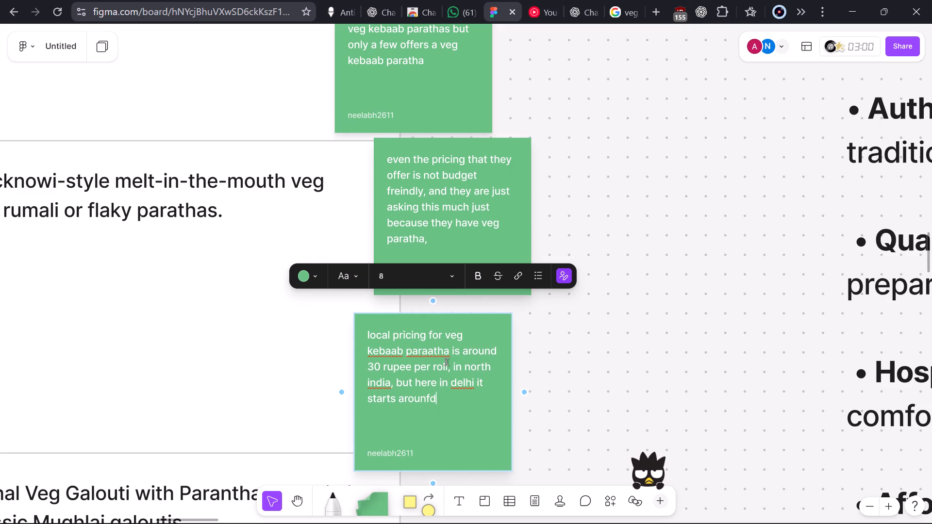
{"action": "key", "text": "BackSpace"}
{"action": "key", "text": "BackSpace"}
{"action": "type", "text": "d"}
Complete the note's sentence with "100 rupee" and leave text editing.
{"action": "key", "text": "space"}
{"action": "type", "text": "200"}
{"action": "key", "text": "BackSpace"}
{"action": "key", "text": "BackSpace"}
{"action": "key", "text": "2"}
{"action": "key", "text": "BackSpace"}
{"action": "key", "text": "BackSpace"}
{"action": "type", "text": "100"}
{"action": "key", "text": "space"}
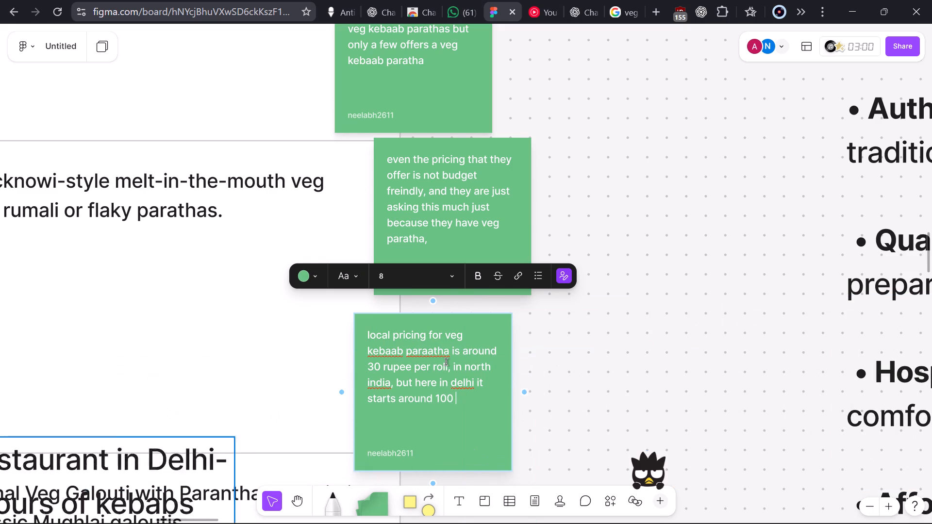
{"action": "type", "text": "rupw"}
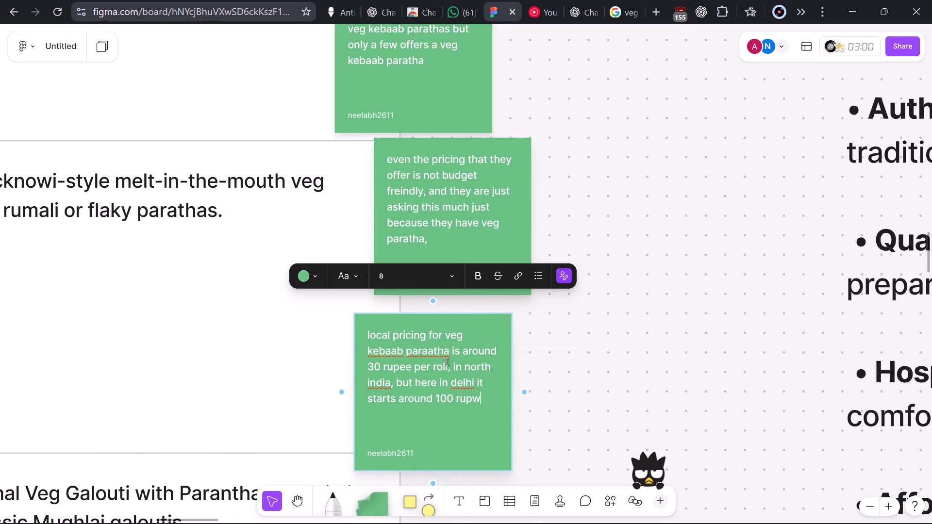
{"action": "key", "text": "BackSpace"}
{"action": "type", "text": "ee"}
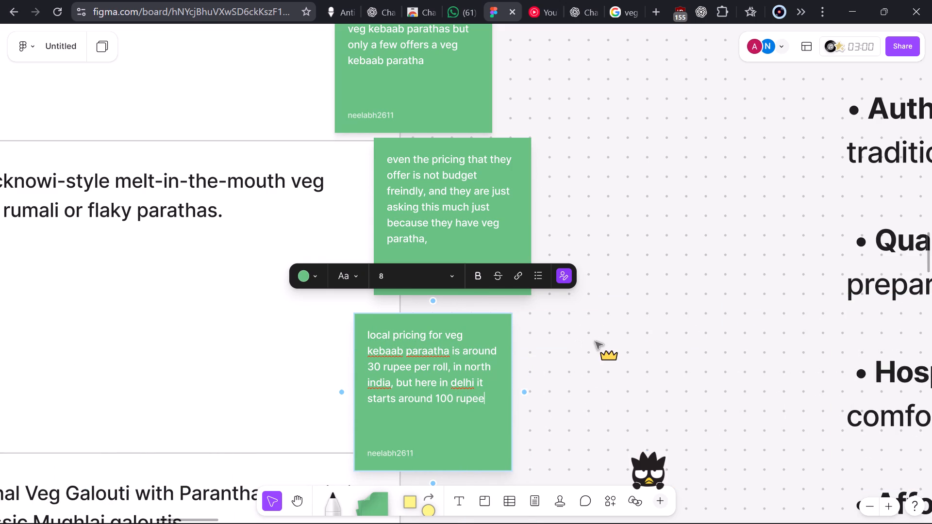
{"action": "left_click", "coordinate": [595, 341]}
Insert "veg" before "kebabs" in the restaurant concept statement beside the competitor table, and leave text editing.
{"action": "scroll", "coordinate": [595, 341], "scroll_direction": "down", "scroll_amount": 2}
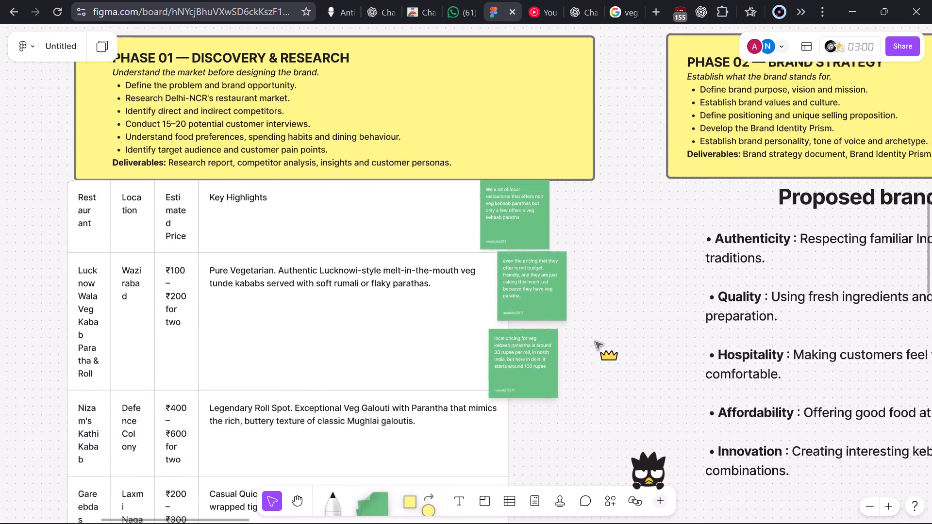
{"action": "scroll", "coordinate": [595, 341], "scroll_direction": "down", "scroll_amount": 1}
{"action": "scroll", "coordinate": [595, 341], "scroll_direction": "right", "scroll_amount": 2}
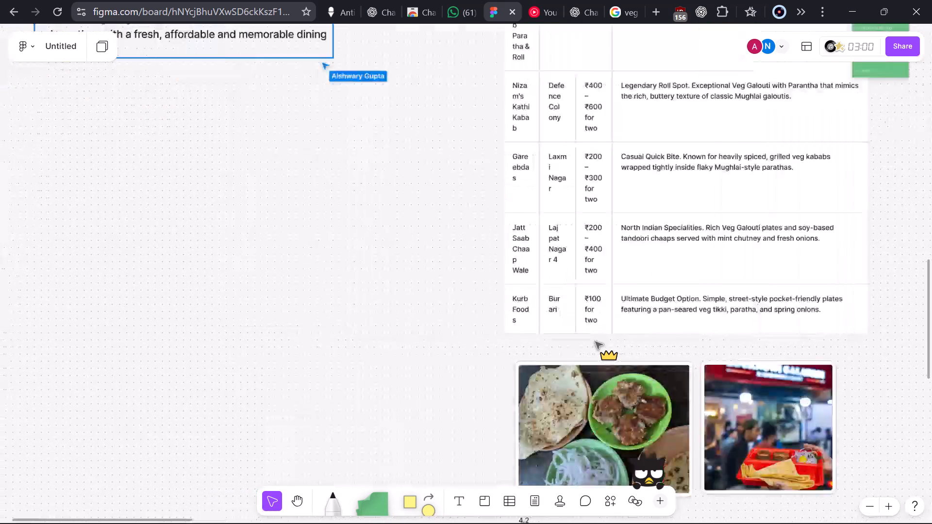
{"action": "scroll", "coordinate": [595, 341], "scroll_direction": "right", "scroll_amount": 2}
{"action": "scroll", "coordinate": [595, 341], "scroll_direction": "up", "scroll_amount": 2}
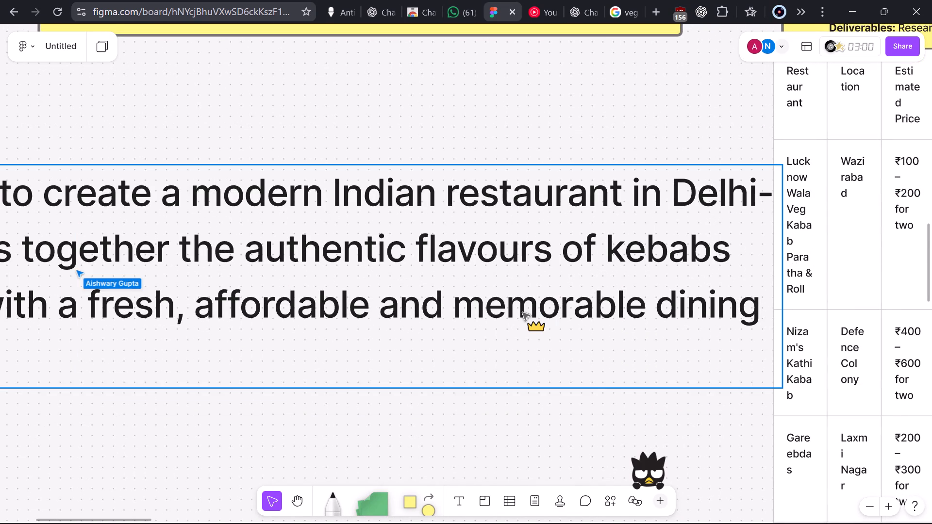
{"action": "left_click", "coordinate": [608, 246]}
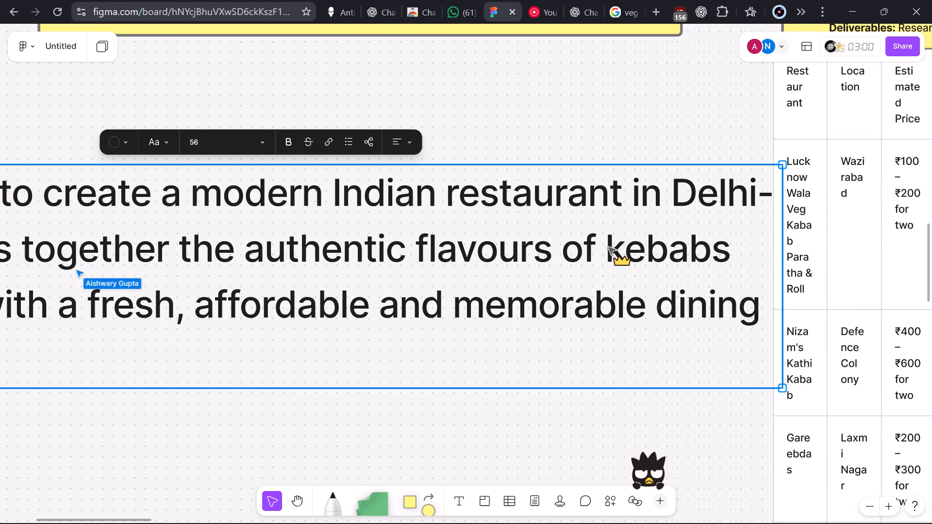
{"action": "double_click", "coordinate": [608, 246]}
{"action": "left_click", "coordinate": [608, 246]}
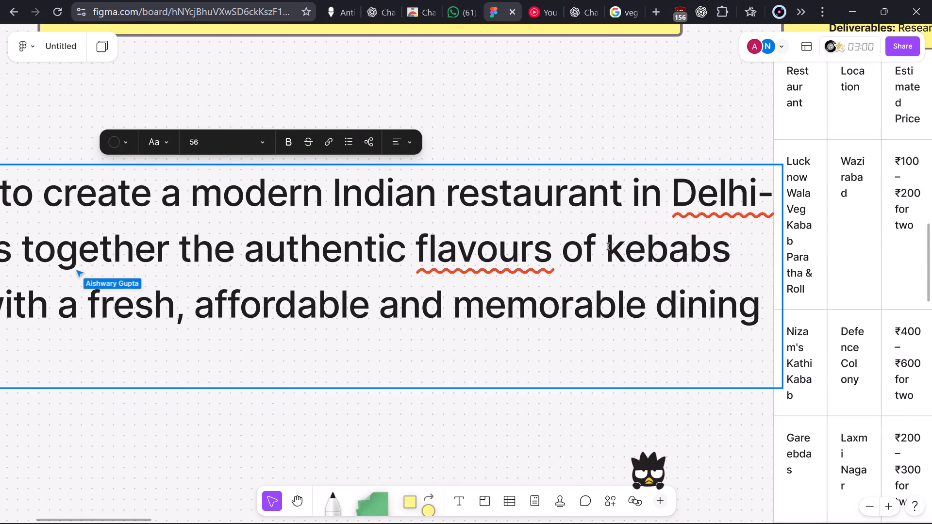
{"action": "type", "text": "veg"}
{"action": "key", "text": "space"}
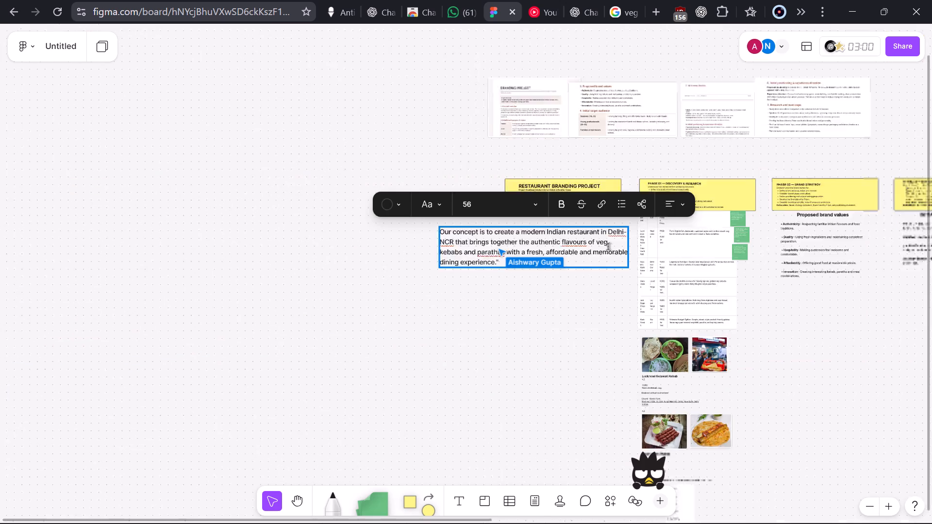
{"action": "left_click", "coordinate": [508, 321]}
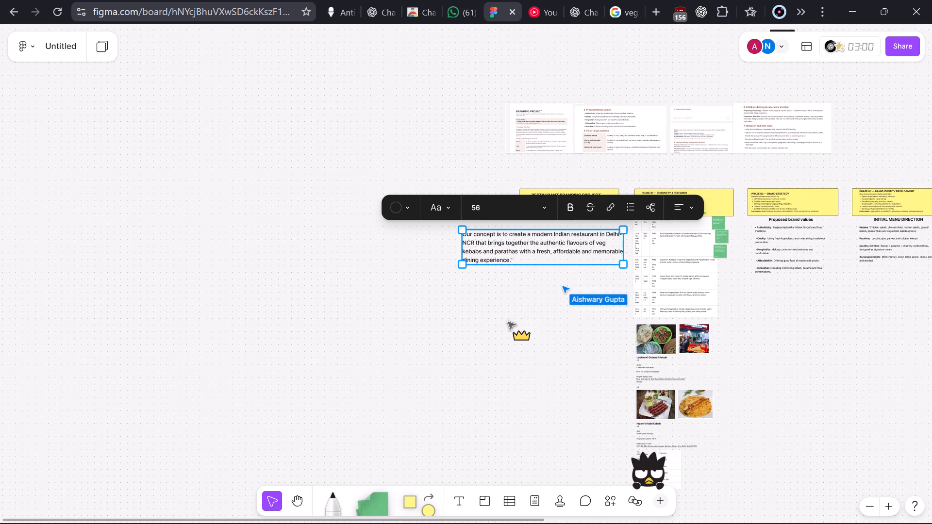
Review the board layout, the competitor table's lower rows with their prices and highlights, and the Lucknowi Gulawati Kebab reference.
{"action": "scroll", "coordinate": [508, 321], "scroll_direction": "left", "scroll_amount": 3}
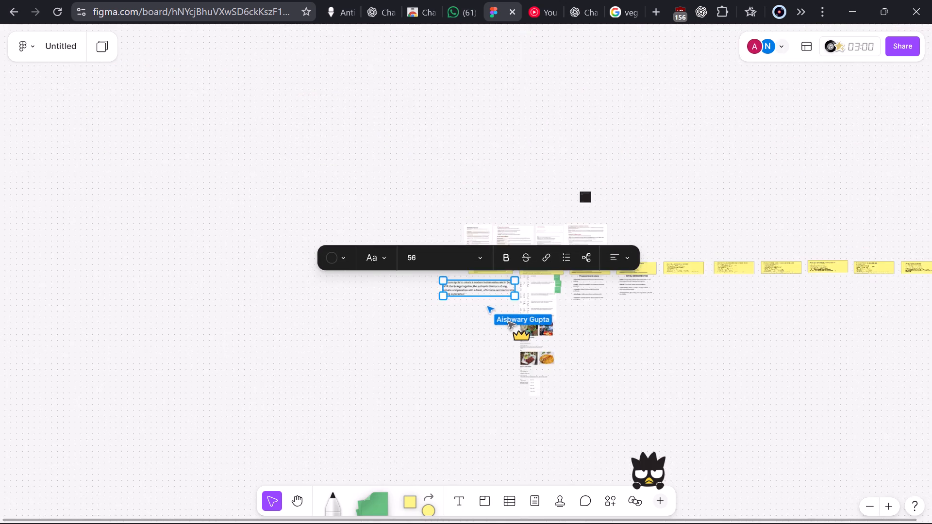
{"action": "scroll", "coordinate": [508, 321], "scroll_direction": "left", "scroll_amount": 2}
{"action": "scroll", "coordinate": [508, 321], "scroll_direction": "right", "scroll_amount": 1}
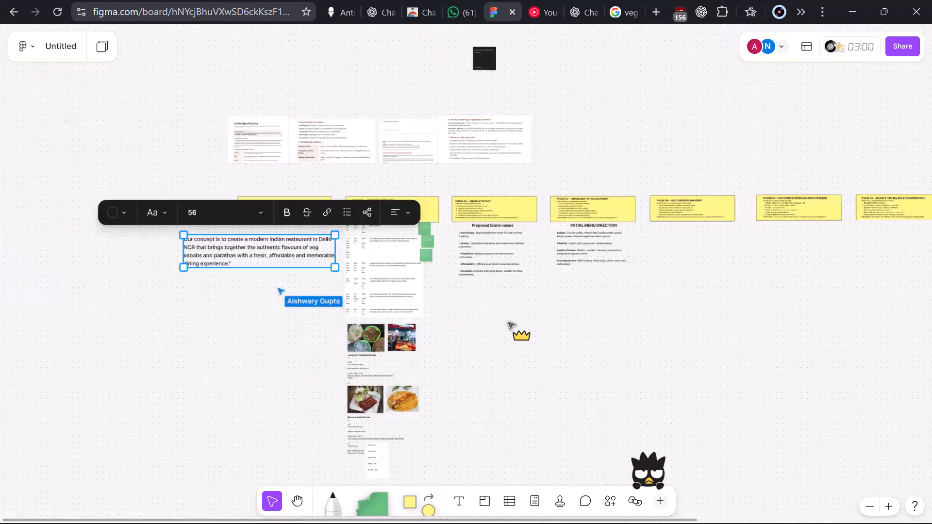
{"action": "scroll", "coordinate": [508, 321], "scroll_direction": "right", "scroll_amount": 2}
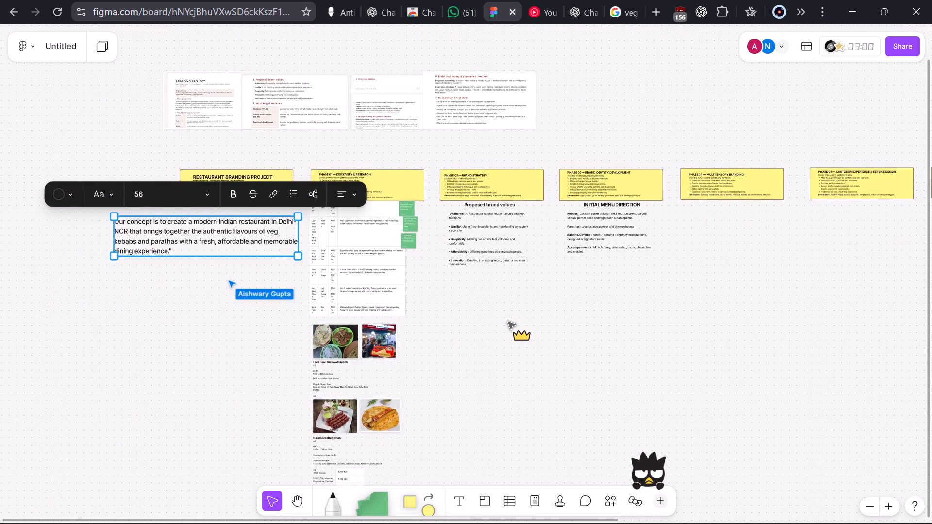
{"action": "scroll", "coordinate": [508, 321], "scroll_direction": "left", "scroll_amount": 3}
{"action": "scroll", "coordinate": [508, 321], "scroll_direction": "up", "scroll_amount": 1}
{"action": "scroll", "coordinate": [508, 321], "scroll_direction": "down", "scroll_amount": 1}
{"action": "scroll", "coordinate": [508, 321], "scroll_direction": "left", "scroll_amount": 1}
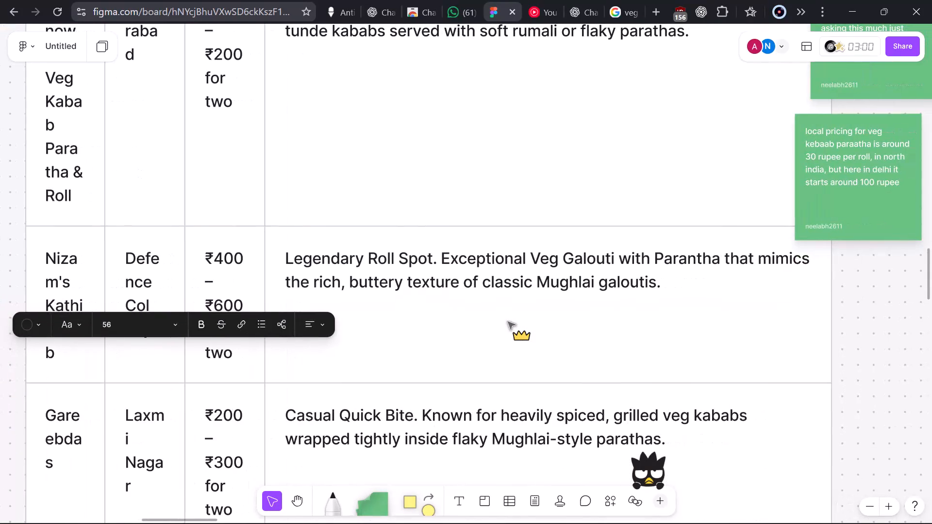
{"action": "scroll", "coordinate": [508, 321], "scroll_direction": "left", "scroll_amount": 1}
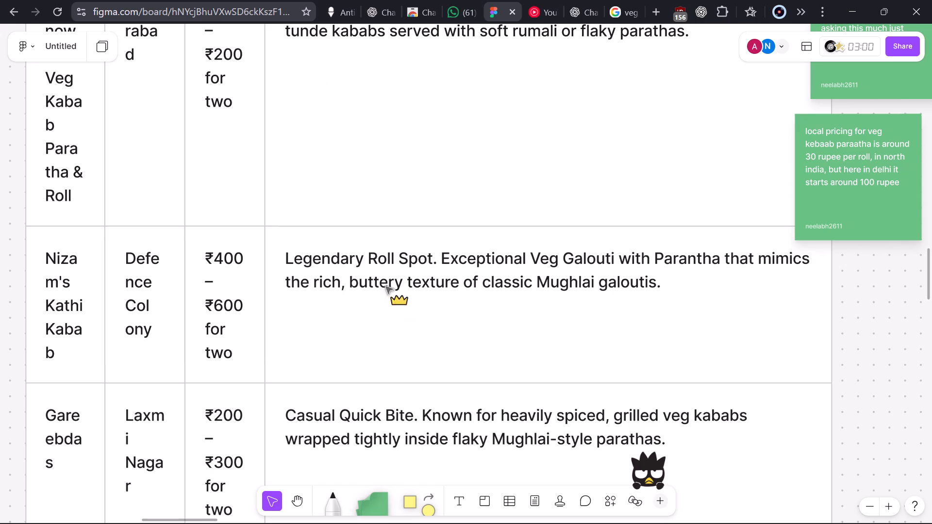
{"action": "scroll", "coordinate": [375, 214], "scroll_direction": "down", "scroll_amount": 1}
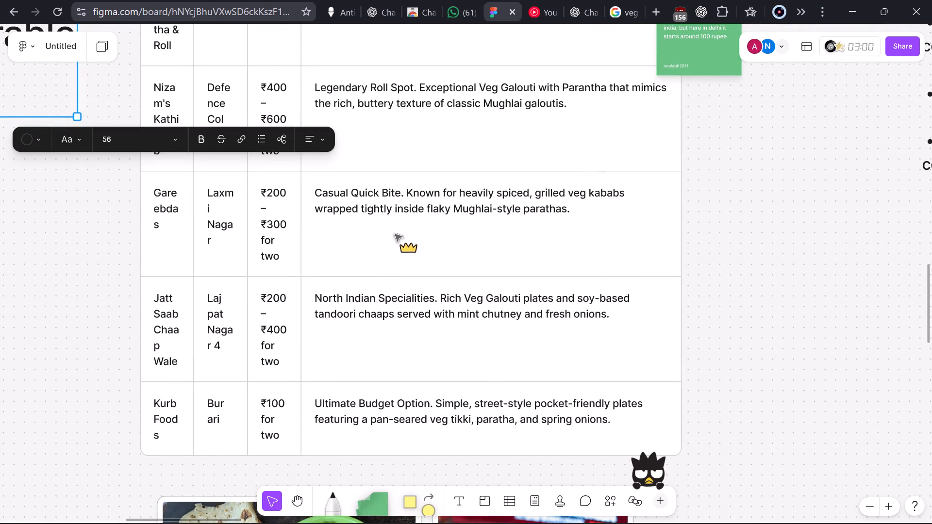
{"action": "left_click", "coordinate": [889, 179]}
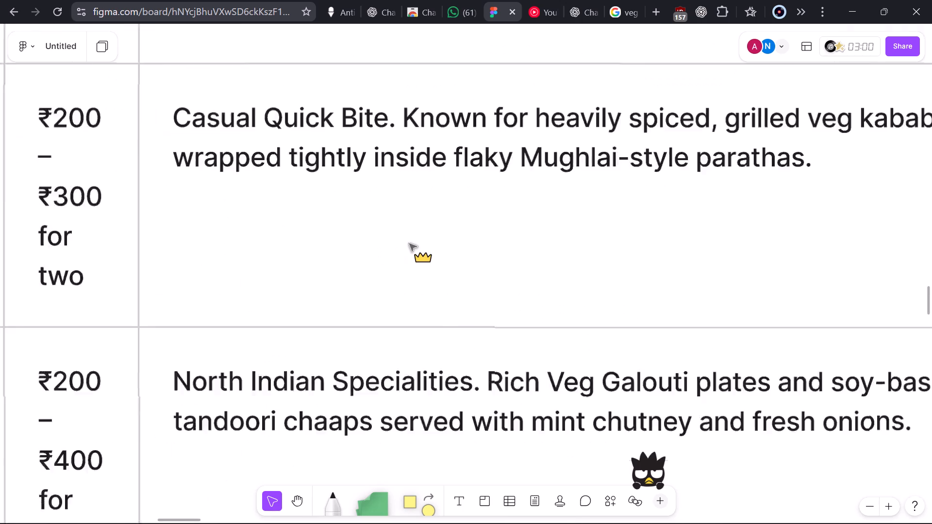
{"action": "scroll", "coordinate": [377, 347], "scroll_direction": "down", "scroll_amount": 1}
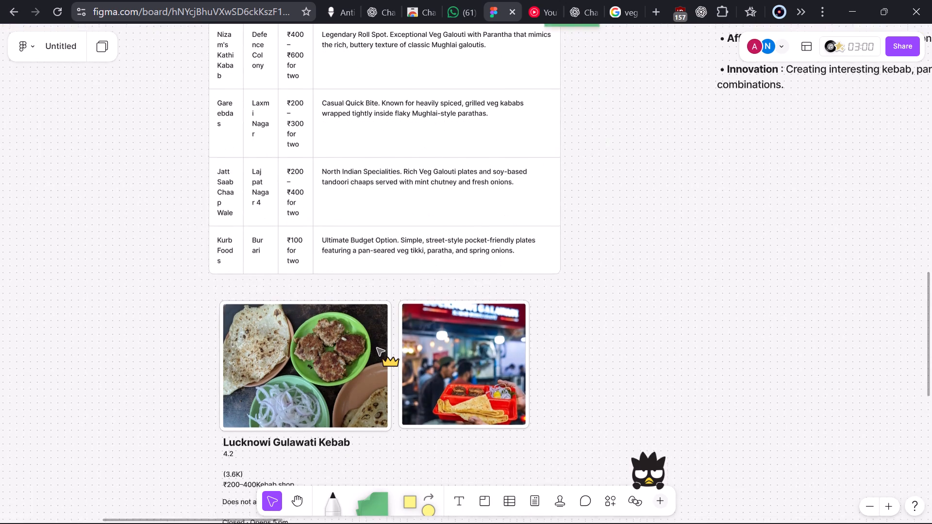
{"action": "scroll", "coordinate": [377, 347], "scroll_direction": "down", "scroll_amount": 1}
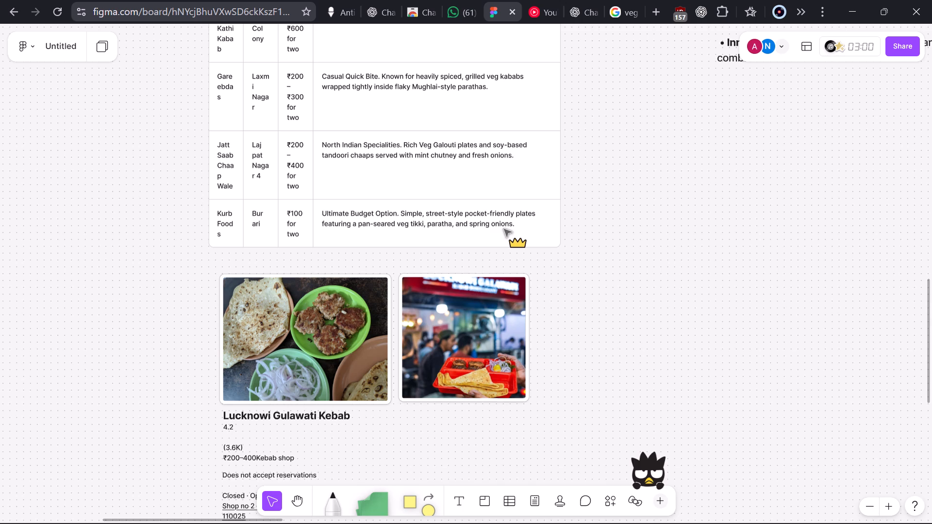
Select the restaurant reference photos and their details below the competitor table, move them well down to open a gap, and deselect them.
{"action": "scroll", "coordinate": [504, 229], "scroll_direction": "right", "scroll_amount": 1}
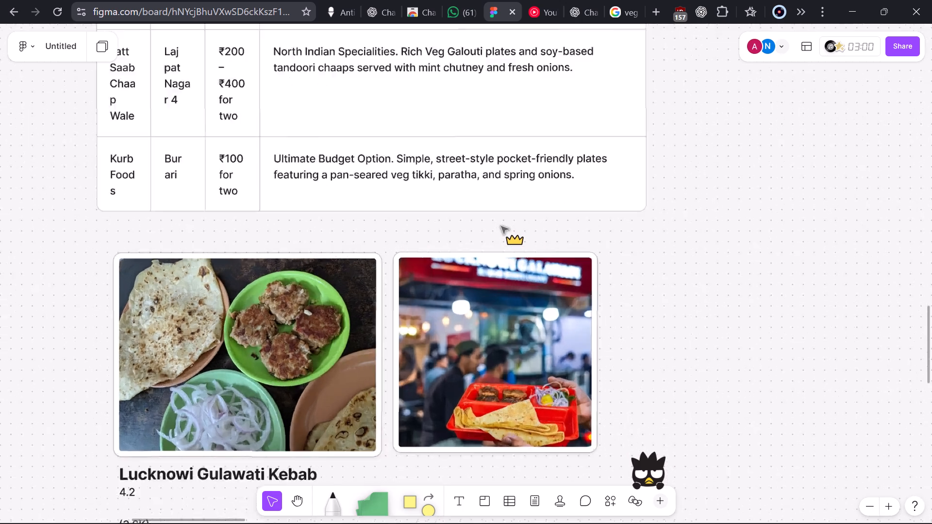
{"action": "scroll", "coordinate": [501, 226], "scroll_direction": "right", "scroll_amount": 1}
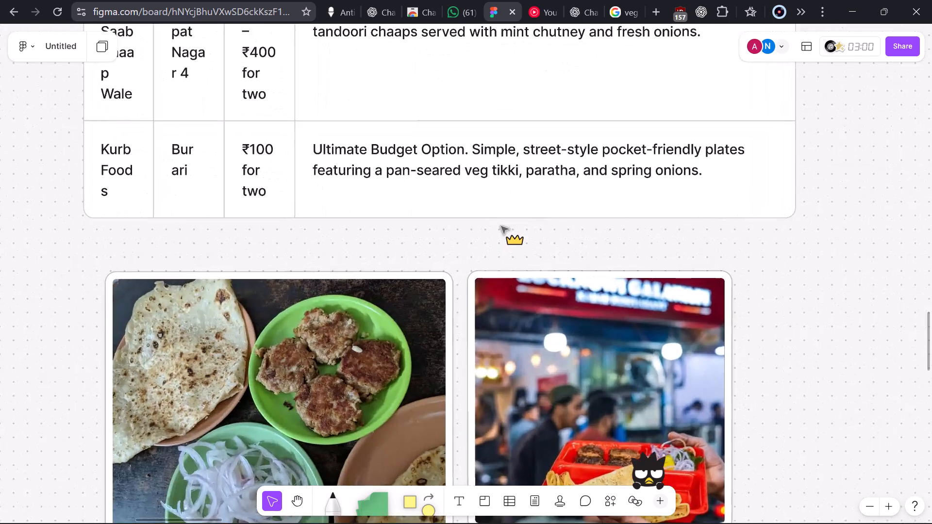
{"action": "scroll", "coordinate": [501, 226], "scroll_direction": "up", "scroll_amount": 3}
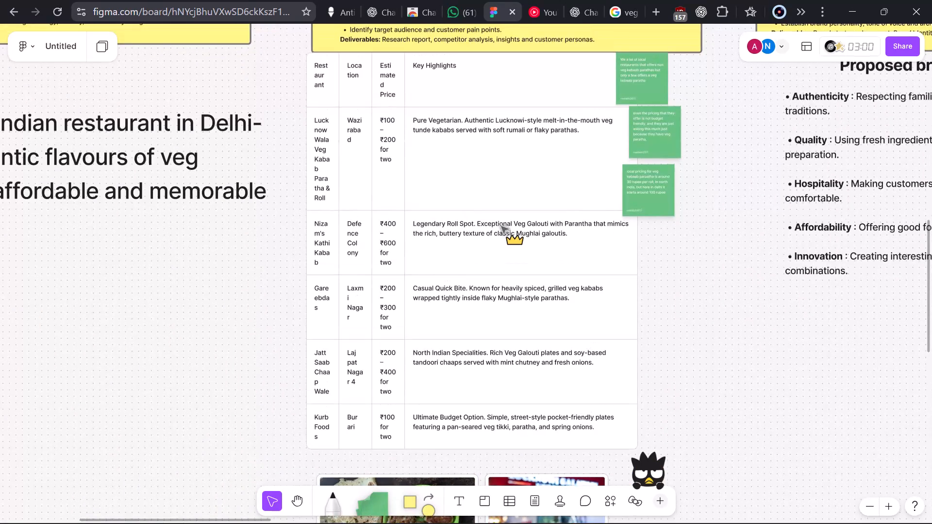
{"action": "scroll", "coordinate": [501, 226], "scroll_direction": "up", "scroll_amount": 2}
{"action": "scroll", "coordinate": [501, 226], "scroll_direction": "down", "scroll_amount": 1}
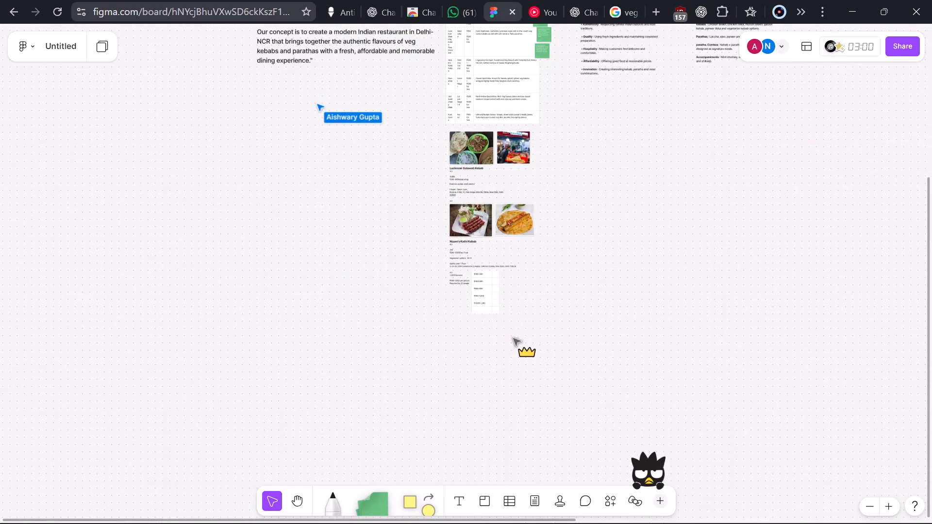
{"action": "left_click_drag", "start_coordinate": [529, 319], "coordinate": [454, 133]}
{"action": "key", "text": "Down"}
{"action": "key", "text": "Down"}
{"action": "key", "text": "Down"}
{"action": "key", "text": "Down"}
{"action": "key", "text": "Down"}
{"action": "key", "text": "Down"}
{"action": "key", "text": "Down"}
{"action": "key", "text": "Down"}
{"action": "key", "text": "Down"}
{"action": "key", "text": "Down"}
{"action": "key", "text": "Down"}
{"action": "key", "text": "Down"}
{"action": "key", "text": "Down"}
{"action": "key", "text": "Down"}
{"action": "key", "text": "Down"}
{"action": "key", "text": "Down"}
{"action": "key", "text": "Down"}
{"action": "key", "text": "Down"}
{"action": "key", "text": "Down"}
{"action": "key", "text": "Down"}
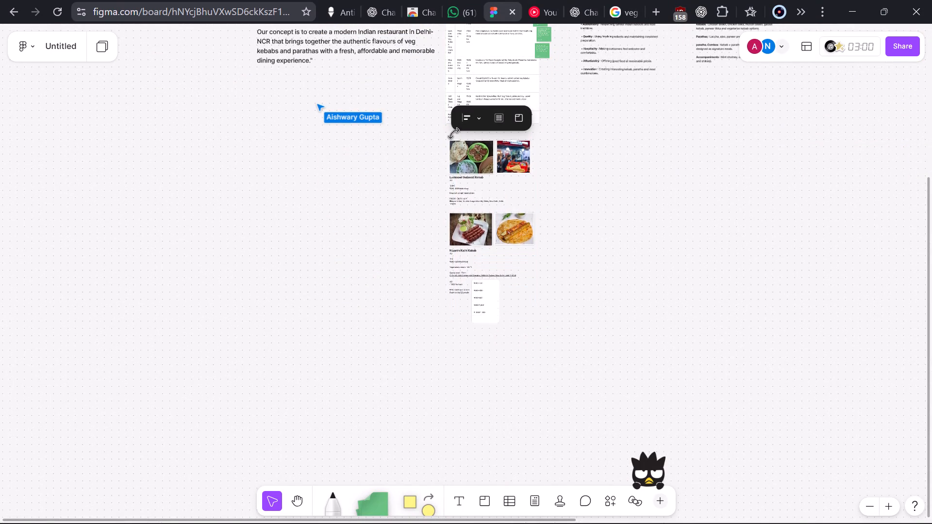
{"action": "key", "text": "Return"}
{"action": "key", "text": "Return"}
{"action": "key", "text": "Return"}
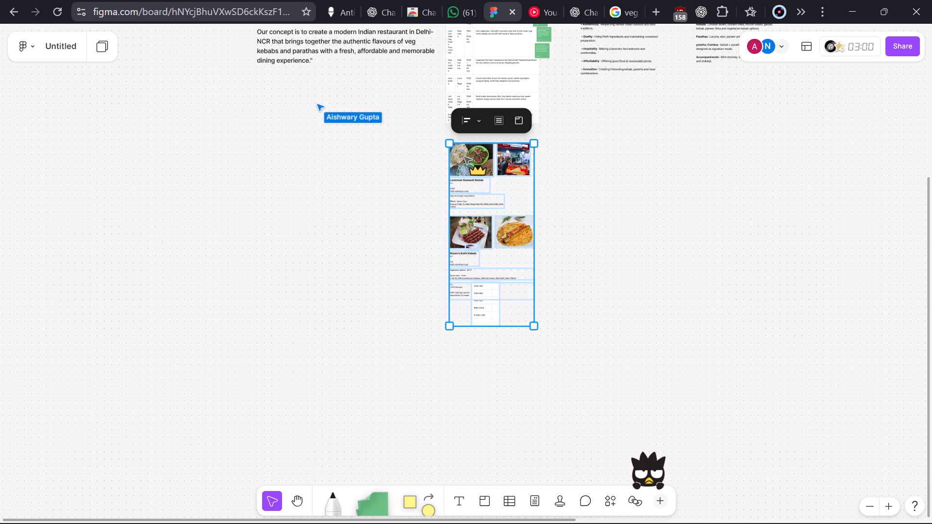
{"action": "left_click_drag", "start_coordinate": [473, 156], "coordinate": [472, 202]}
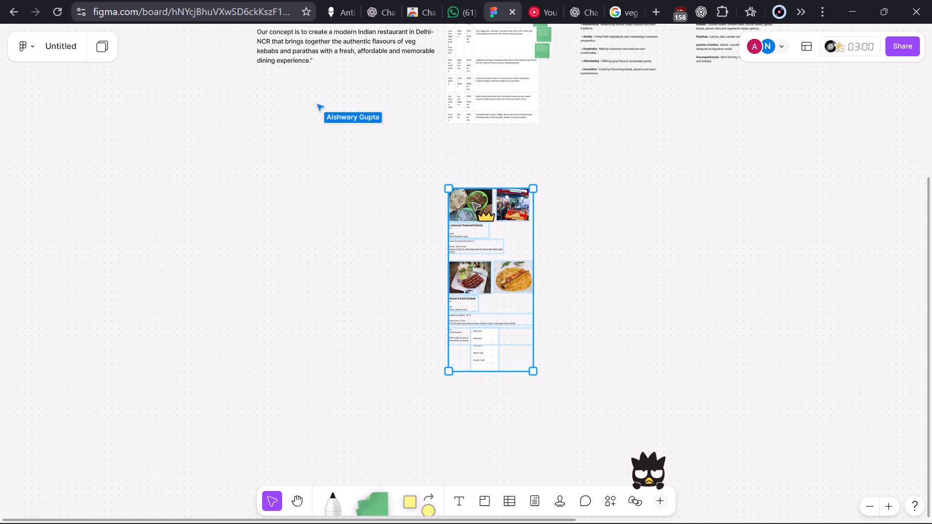
{"action": "left_click_drag", "start_coordinate": [472, 202], "coordinate": [470, 252]}
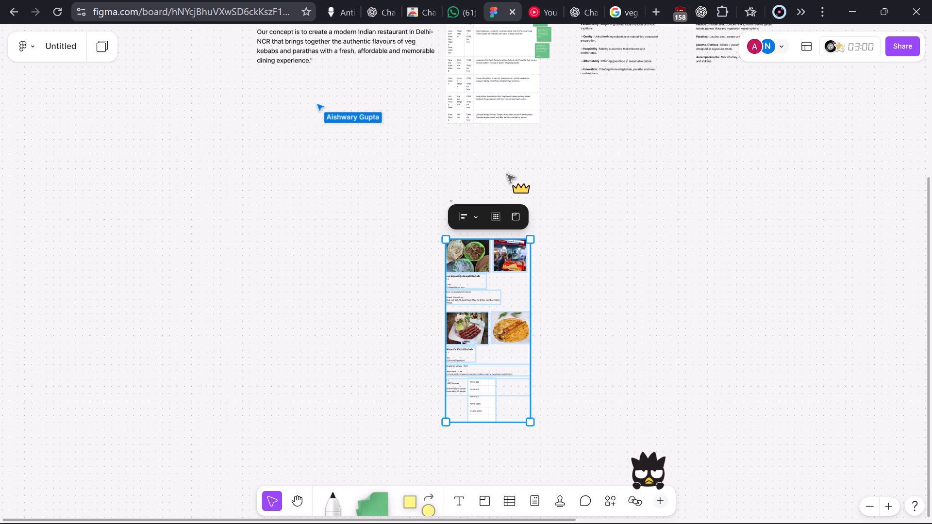
{"action": "left_click", "coordinate": [507, 174]}
Check the competitor table's first restaurant, and search Google in a new browser tab for "luckn ow wale veg kebaab paratha".
{"action": "scroll", "coordinate": [507, 174], "scroll_direction": "up", "scroll_amount": 2}
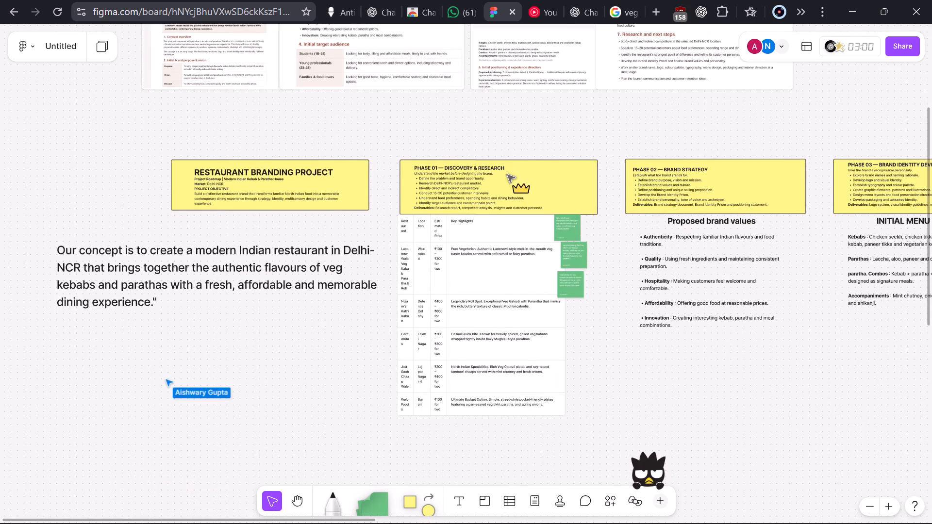
{"action": "scroll", "coordinate": [507, 174], "scroll_direction": "down", "scroll_amount": 1}
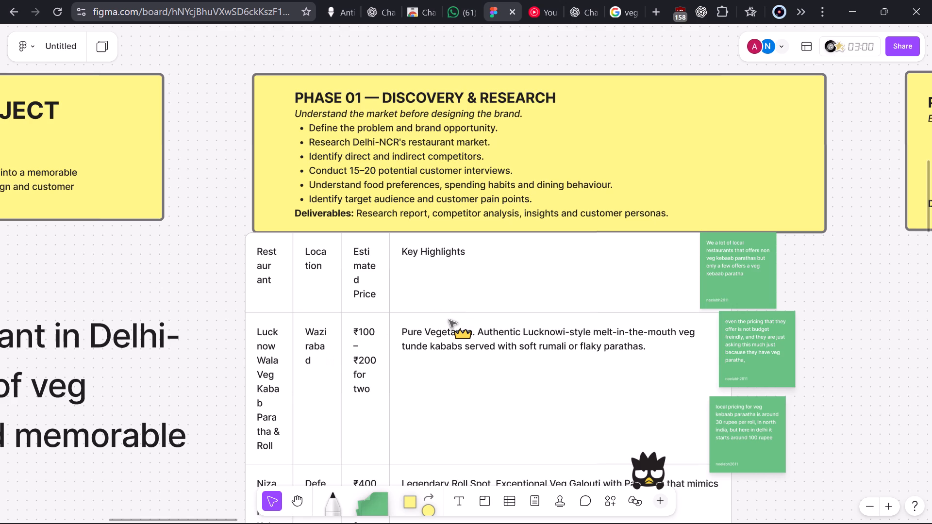
{"action": "scroll", "coordinate": [304, 365], "scroll_direction": "down", "scroll_amount": 1}
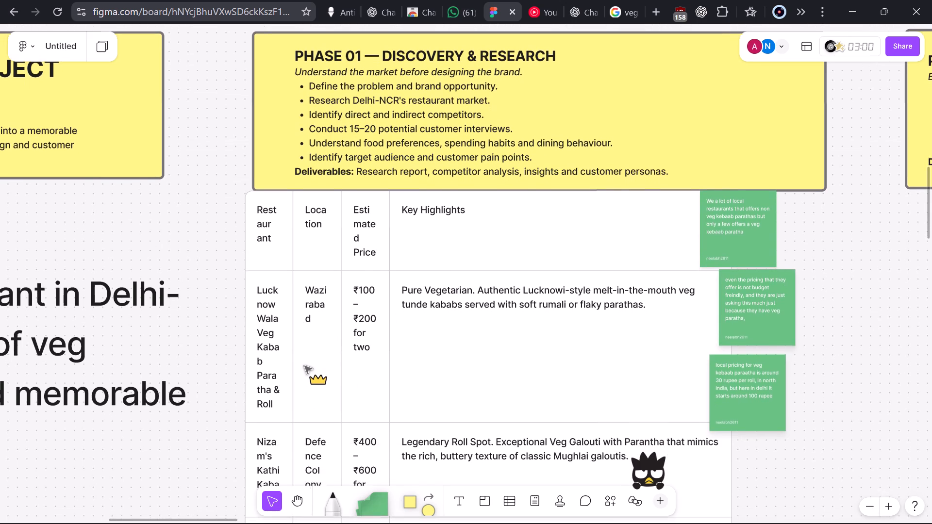
{"action": "scroll", "coordinate": [304, 365], "scroll_direction": "down", "scroll_amount": 1}
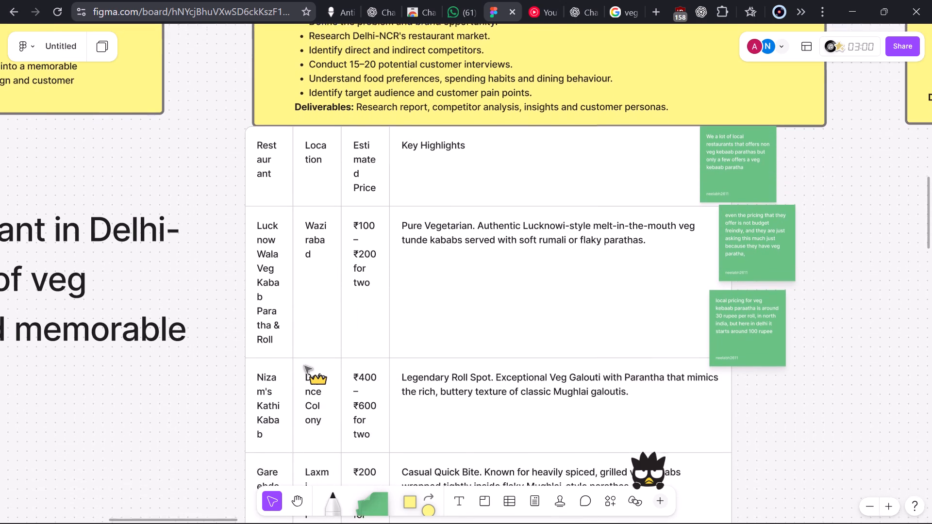
{"action": "scroll", "coordinate": [304, 365], "scroll_direction": "down", "scroll_amount": 1}
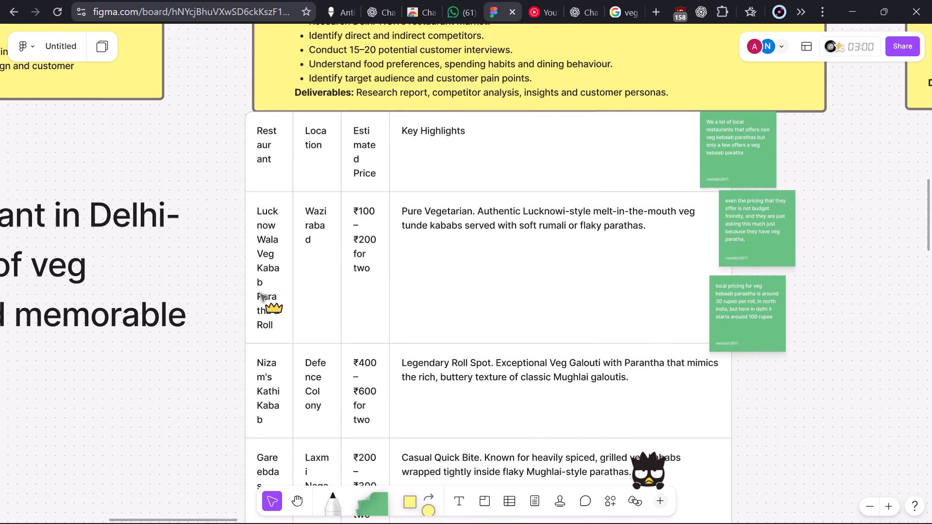
{"action": "left_click", "coordinate": [622, 6]}
{"action": "left_click", "coordinate": [659, 12]}
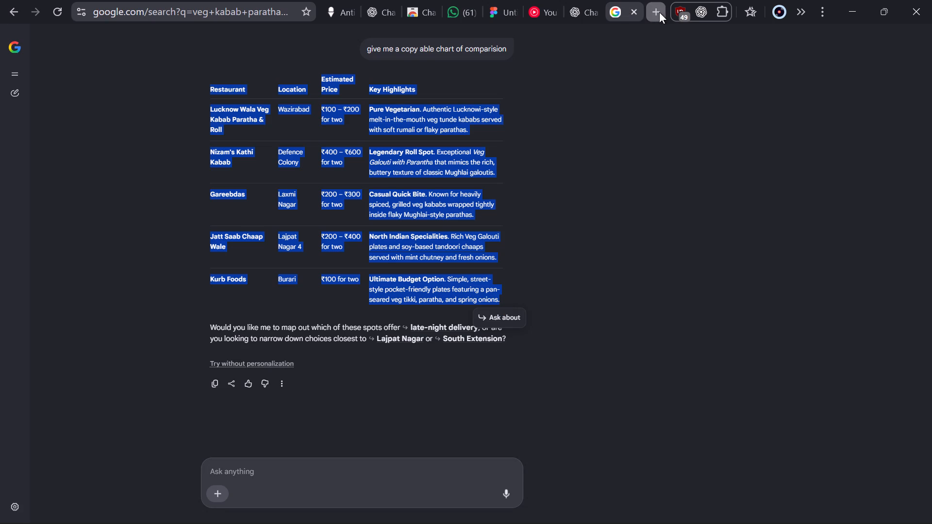
{"action": "left_click", "coordinate": [659, 12]}
{"action": "scroll", "coordinate": [624, 95], "scroll_direction": "up", "scroll_amount": 7}
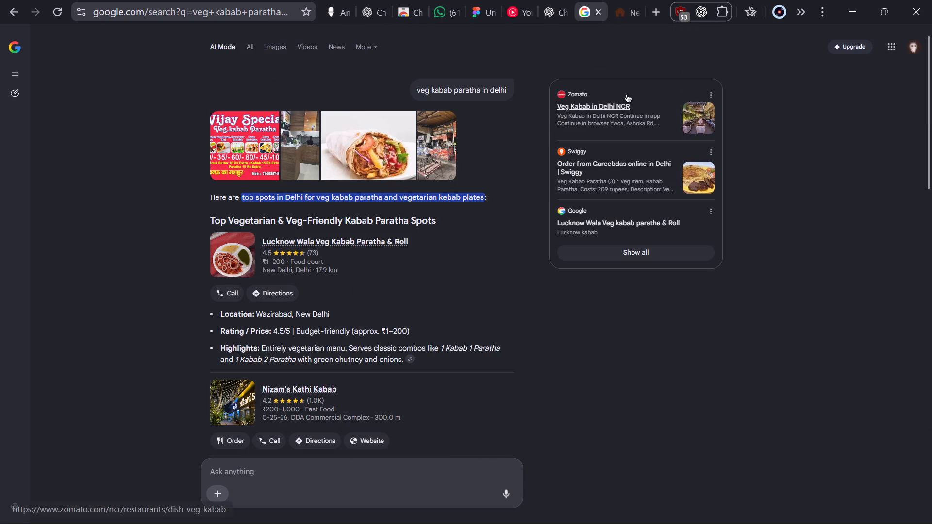
{"action": "left_click", "coordinate": [629, 13]}
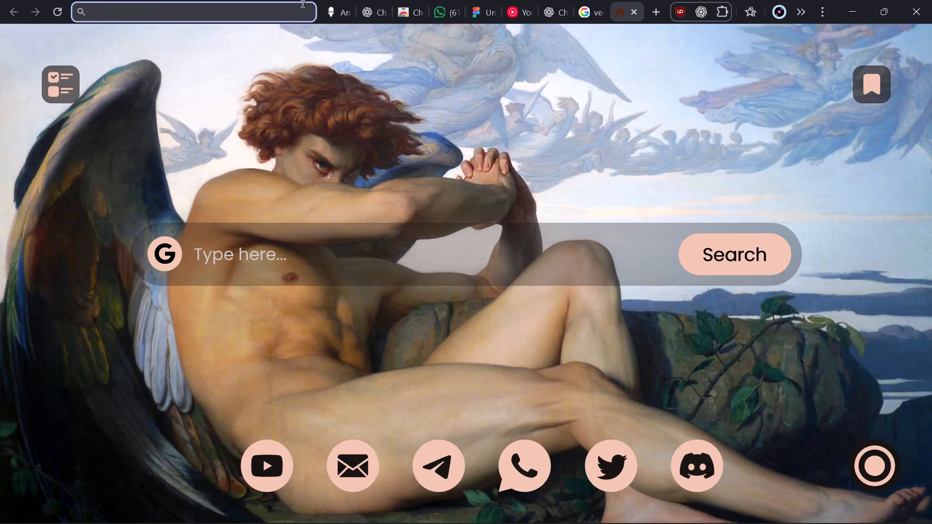
{"action": "key", "text": "k"}
{"action": "key", "text": "BackSpace"}
{"action": "type", "text": "luckn ow wale g"}
{"action": "key", "text": "BackSpace"}
{"action": "type", "text": "veg kebq"}
{"action": "key", "text": "BackSpace"}
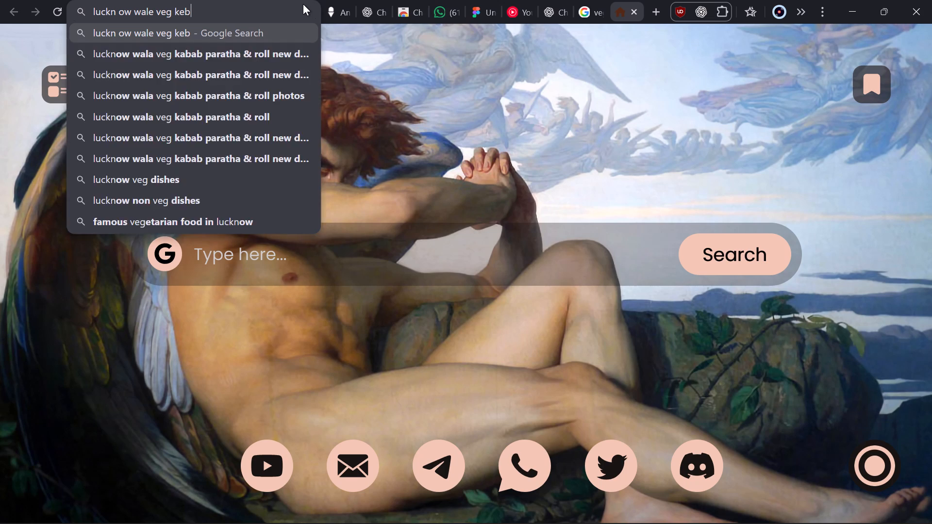
{"action": "type", "text": "aab"}
{"action": "key", "text": "space"}
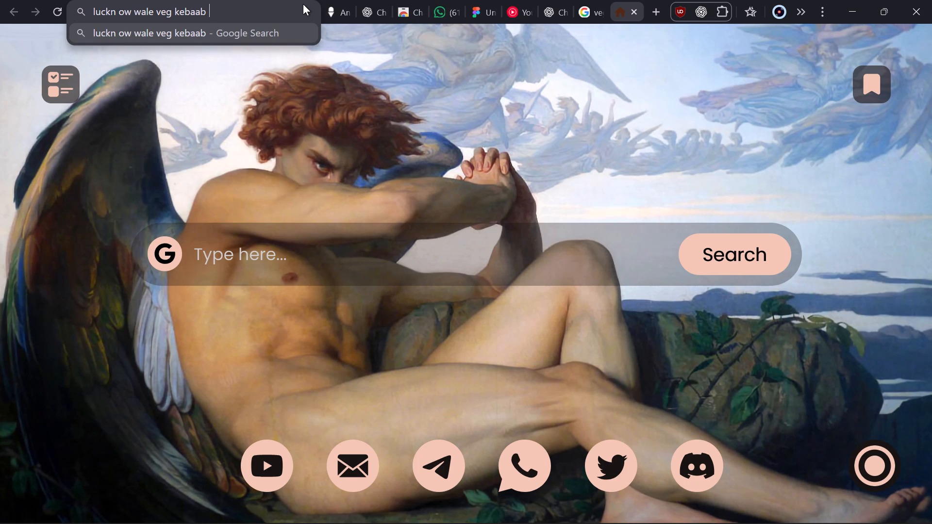
{"action": "type", "text": "paratha"}
{"action": "key", "text": "space"}
{"action": "key", "text": "Return"}
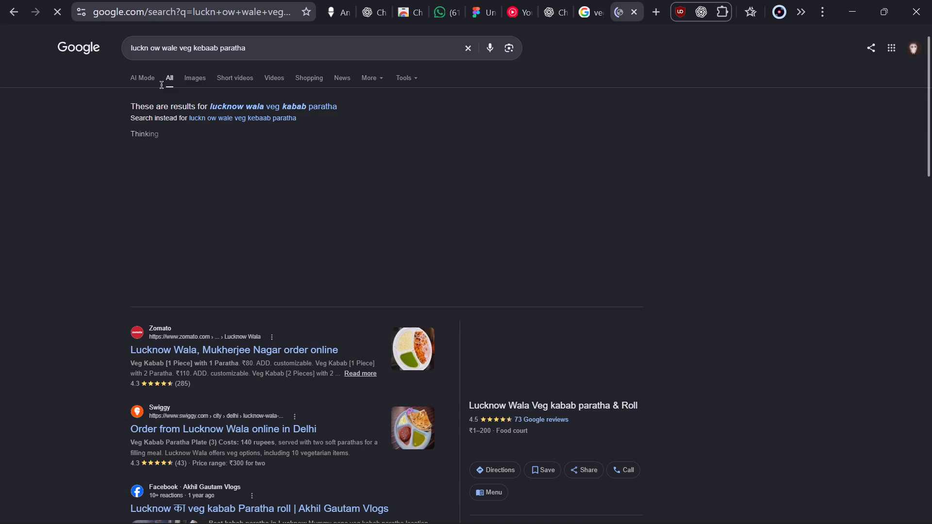
Look through the image results, and return to all results to examine the listings and Lucknow Wala Veg kabab paratha & Roll details.
{"action": "left_click", "coordinate": [184, 79]}
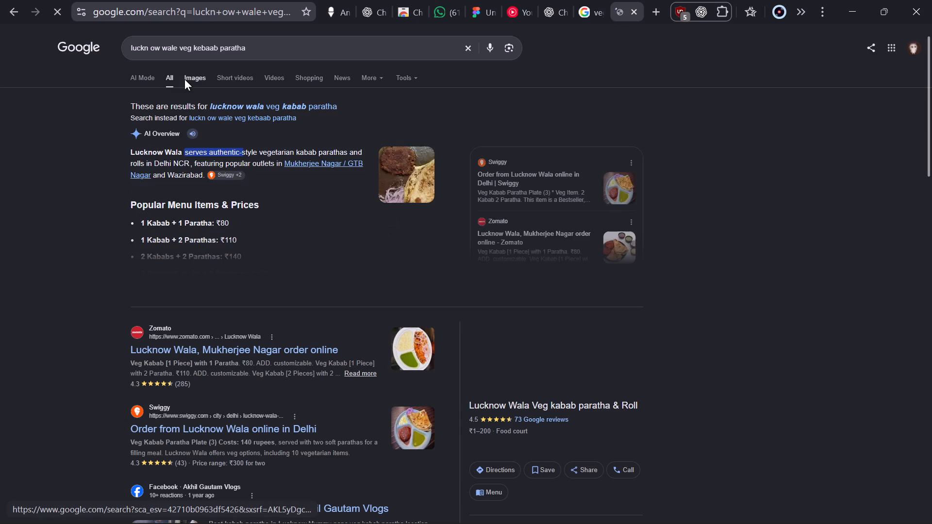
{"action": "scroll", "coordinate": [244, 229], "scroll_direction": "up", "scroll_amount": 1}
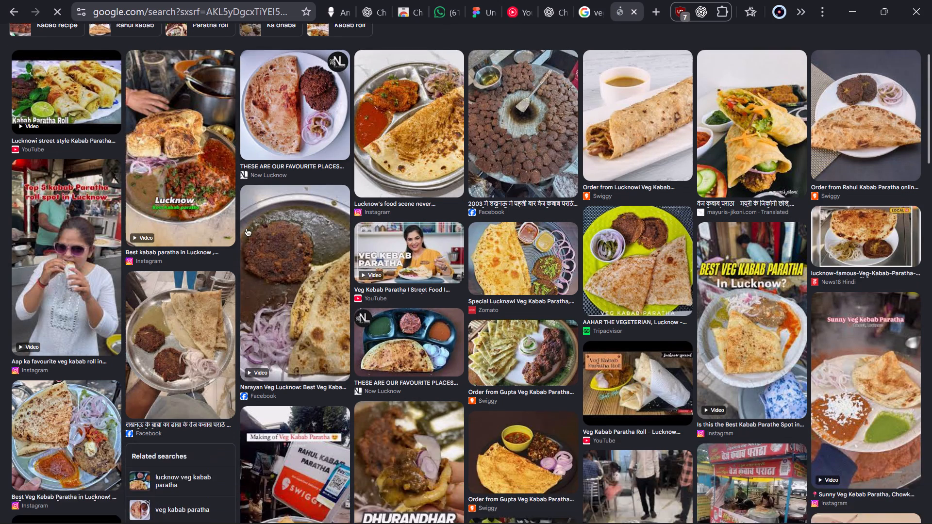
{"action": "scroll", "coordinate": [244, 229], "scroll_direction": "up", "scroll_amount": 1}
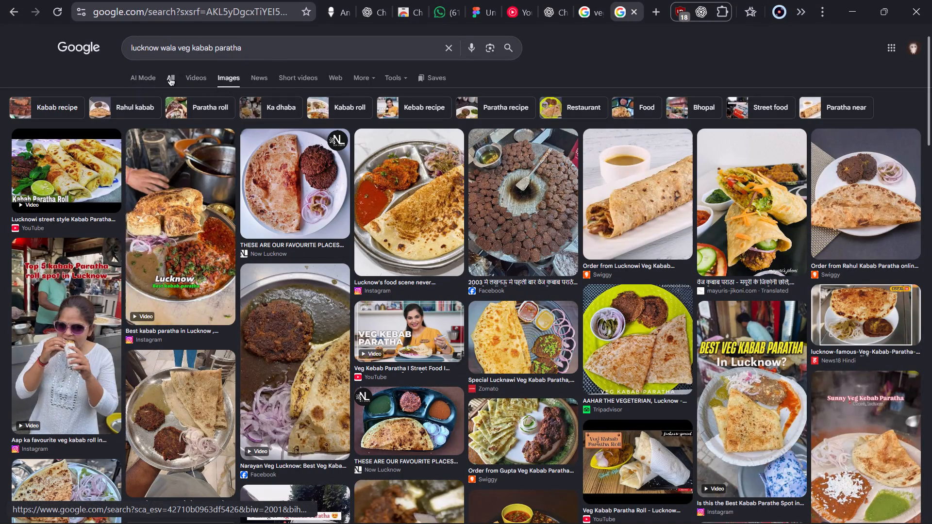
{"action": "left_click", "coordinate": [167, 78]}
{"action": "scroll", "coordinate": [181, 267], "scroll_direction": "down", "scroll_amount": 1}
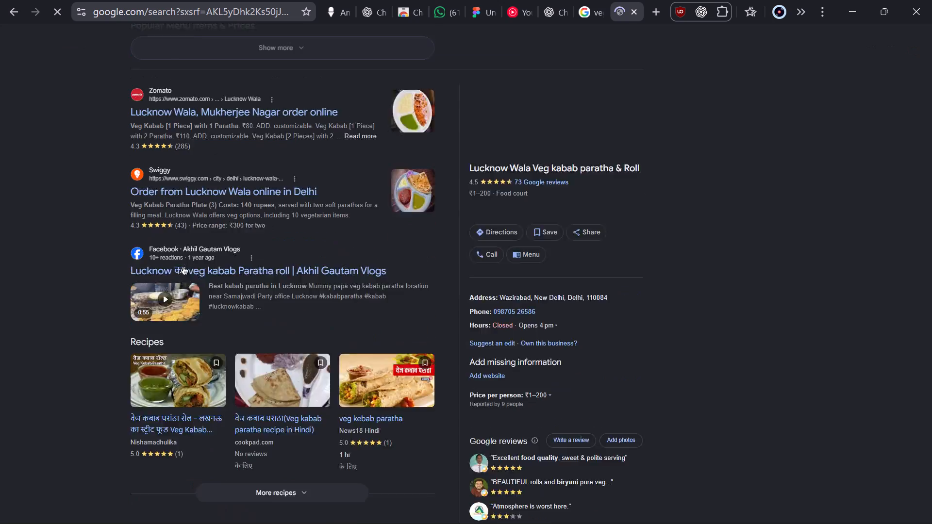
{"action": "scroll", "coordinate": [181, 267], "scroll_direction": "down", "scroll_amount": 1}
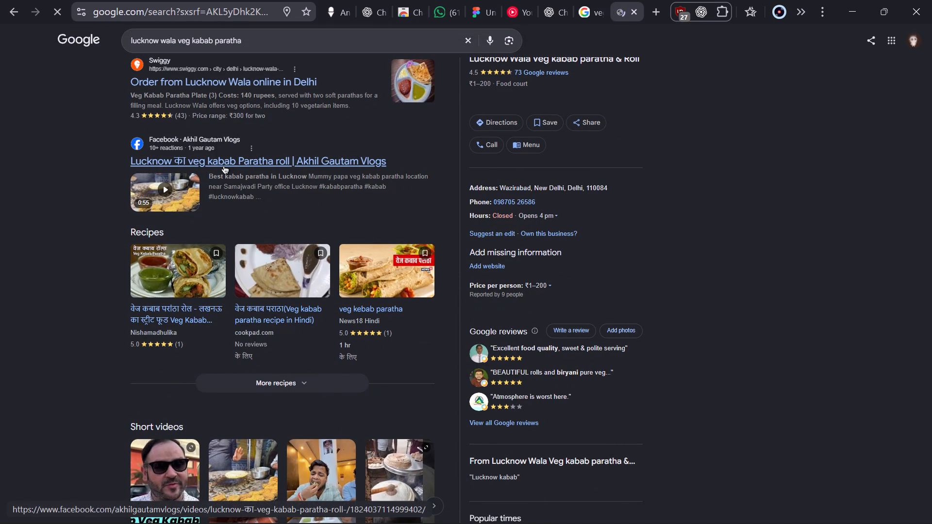
{"action": "scroll", "coordinate": [221, 166], "scroll_direction": "up", "scroll_amount": 1}
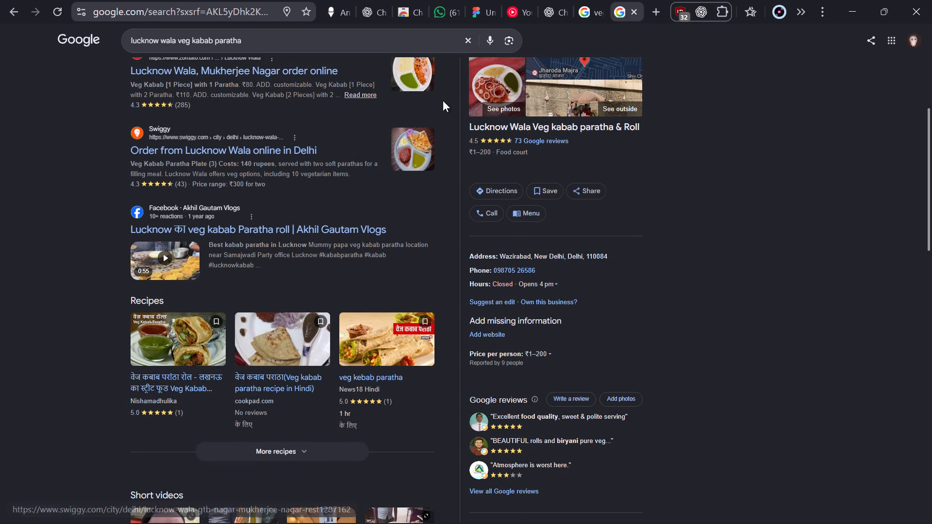
Open the outside street view of Lucknow Wala Veg kabab paratha & Roll and look around at the surrounding shopfronts.
{"action": "left_click", "coordinate": [541, 128]}
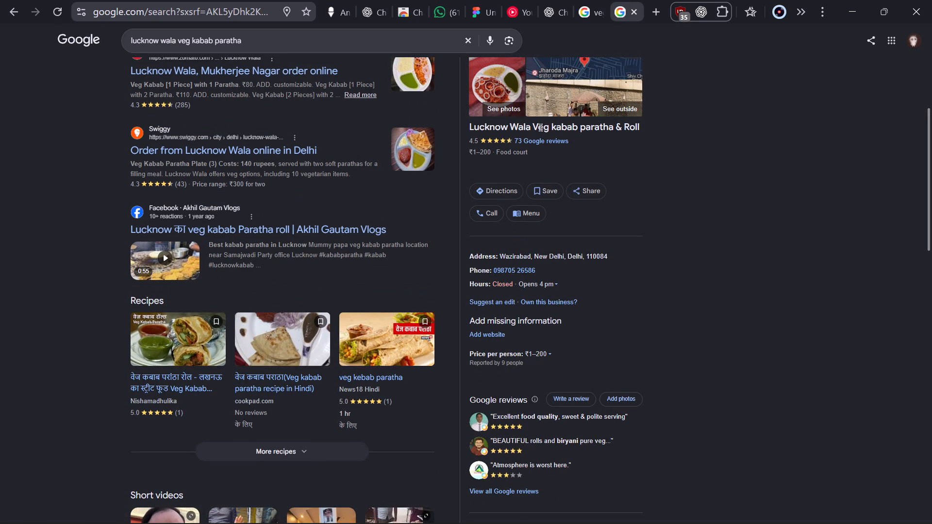
{"action": "scroll", "coordinate": [549, 131], "scroll_direction": "up", "scroll_amount": 1}
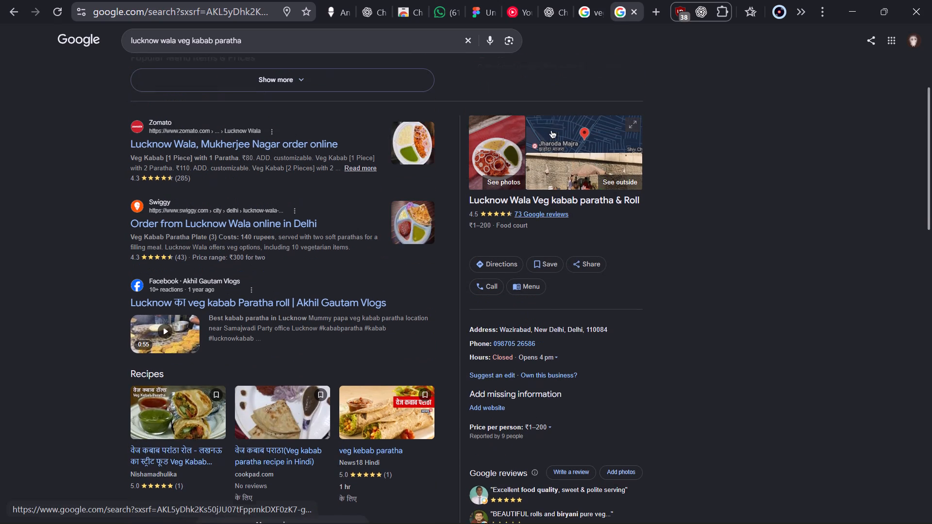
{"action": "scroll", "coordinate": [549, 131], "scroll_direction": "up", "scroll_amount": 1}
{"action": "double_click", "coordinate": [545, 182]}
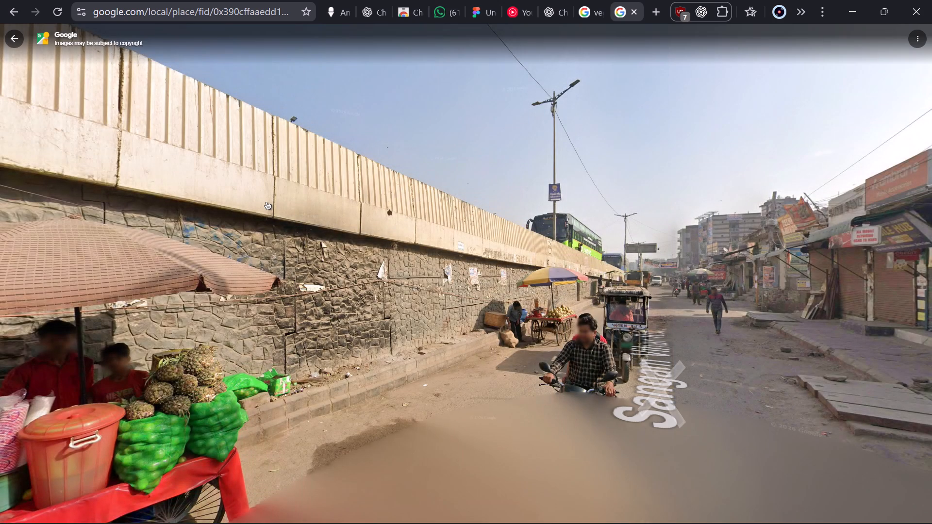
{"action": "scroll", "coordinate": [264, 202], "scroll_direction": "right", "scroll_amount": 4}
{"action": "scroll", "coordinate": [264, 202], "scroll_direction": "left", "scroll_amount": 2}
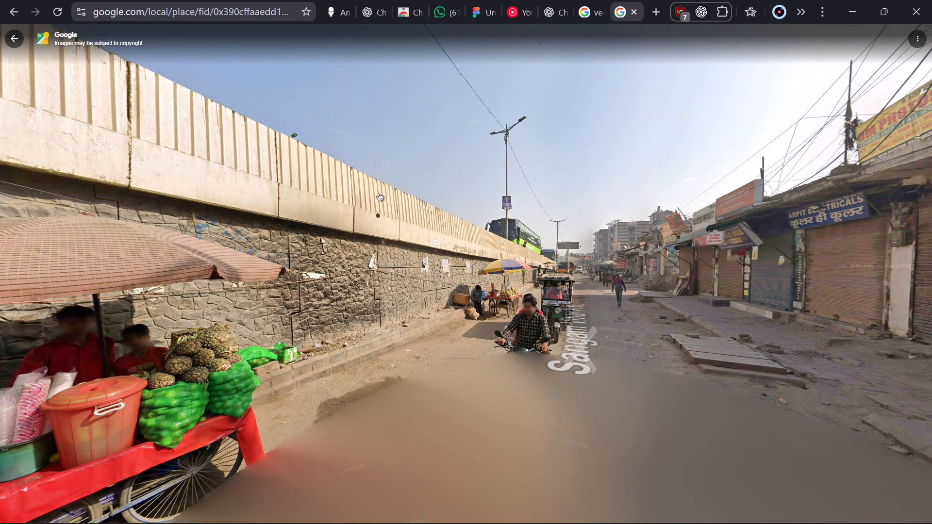
{"action": "left_click_drag", "start_coordinate": [376, 196], "coordinate": [931, 46]}
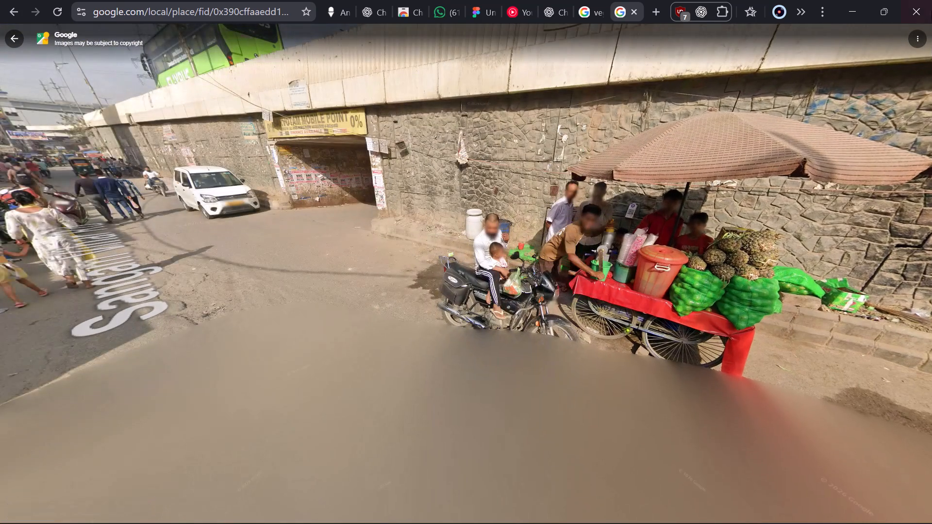
{"action": "left_click_drag", "start_coordinate": [553, 136], "coordinate": [931, 9]}
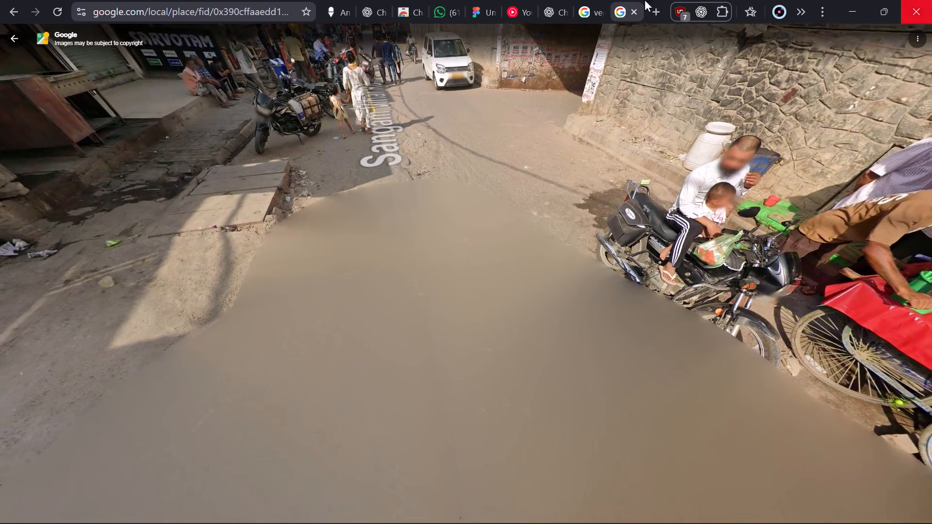
{"action": "left_click_drag", "start_coordinate": [470, 111], "coordinate": [771, 288]}
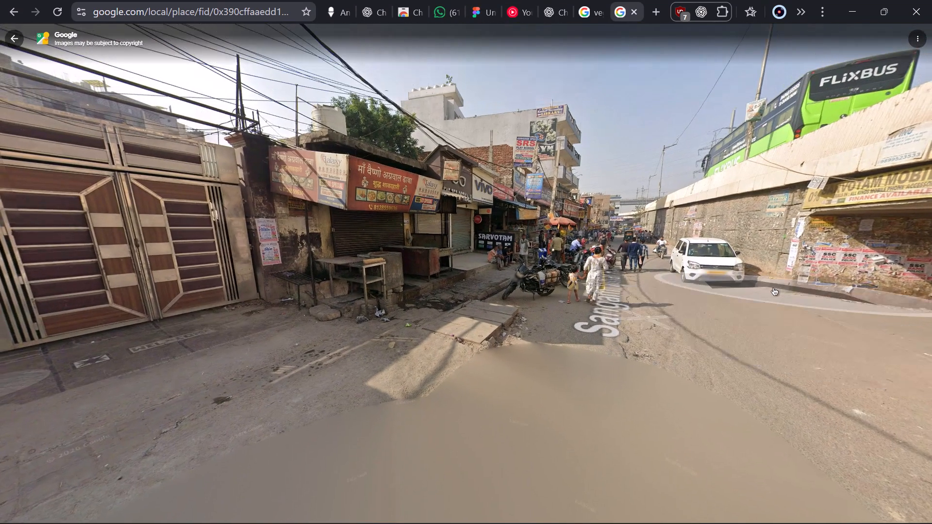
{"action": "left_click_drag", "start_coordinate": [485, 283], "coordinate": [931, 332]}
{"action": "left_click_drag", "start_coordinate": [483, 337], "coordinate": [847, 332]}
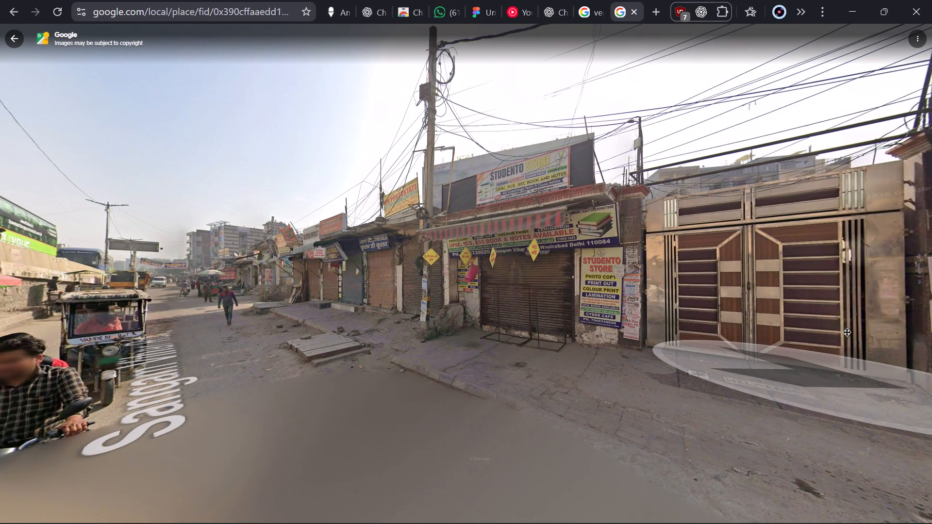
{"action": "left_click_drag", "start_coordinate": [847, 332], "coordinate": [150, 279]}
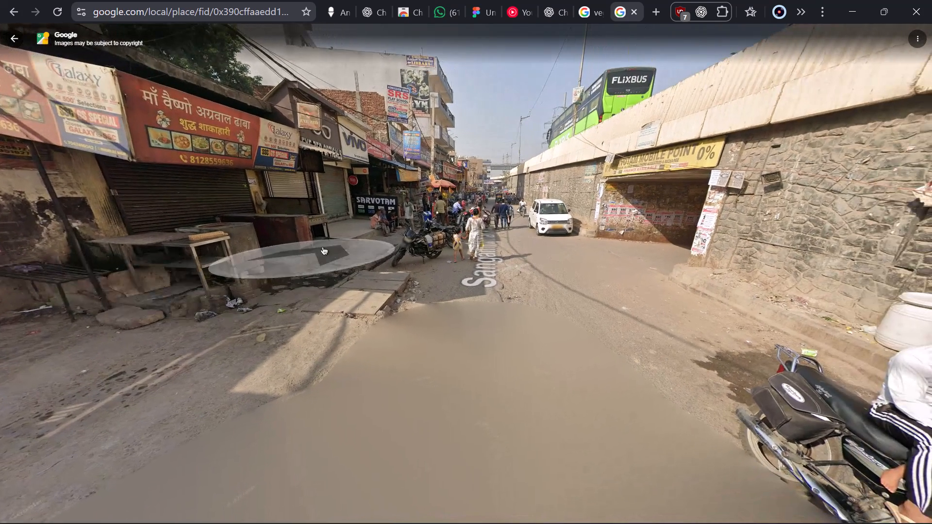
Move along the Sangam Vihar street view to examine the shops and food stalls up to Nagar Dhaba, and return to the search results.
{"action": "left_click", "coordinate": [661, 214]}
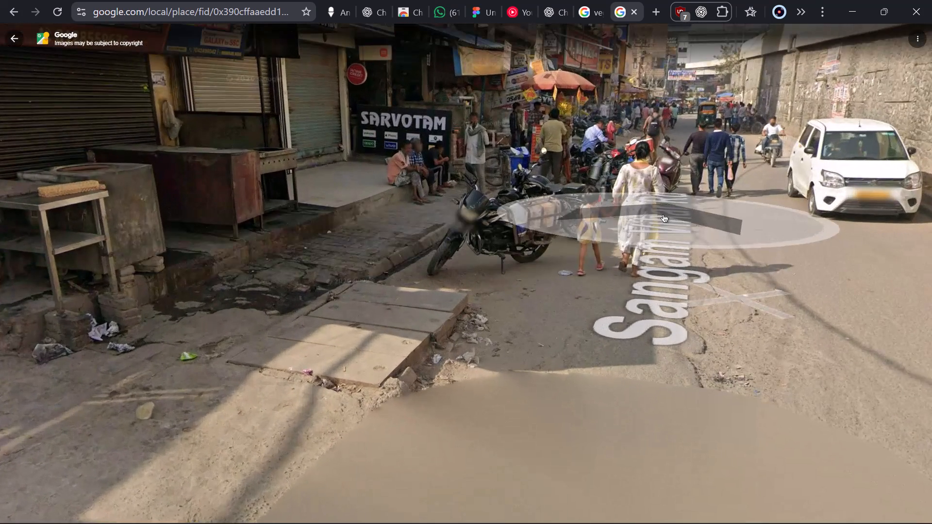
{"action": "scroll", "coordinate": [661, 214], "scroll_direction": "left", "scroll_amount": 3}
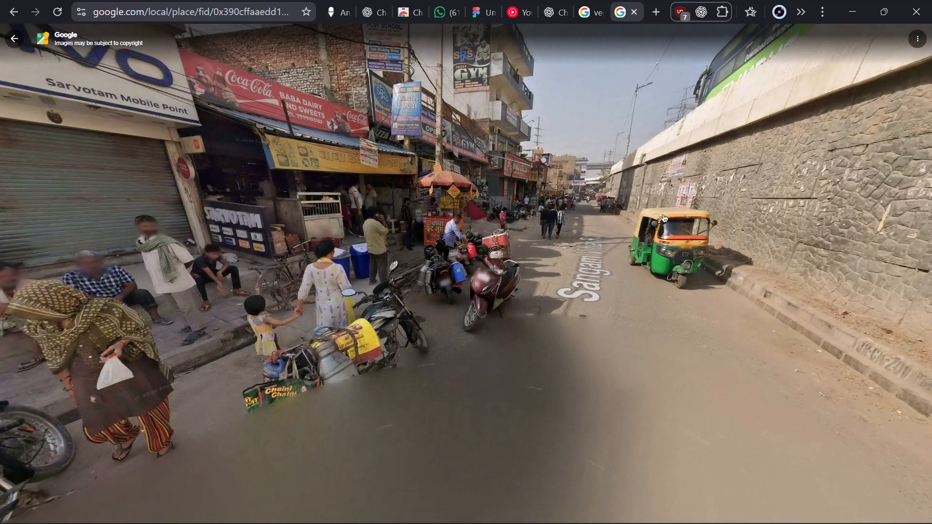
{"action": "left_click", "coordinate": [585, 259]}
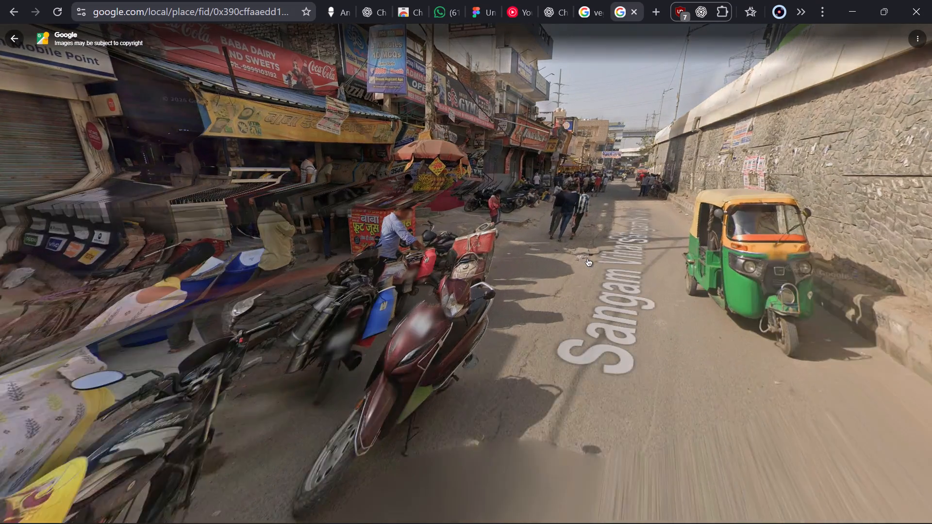
{"action": "left_click_drag", "start_coordinate": [335, 258], "coordinate": [682, 388]}
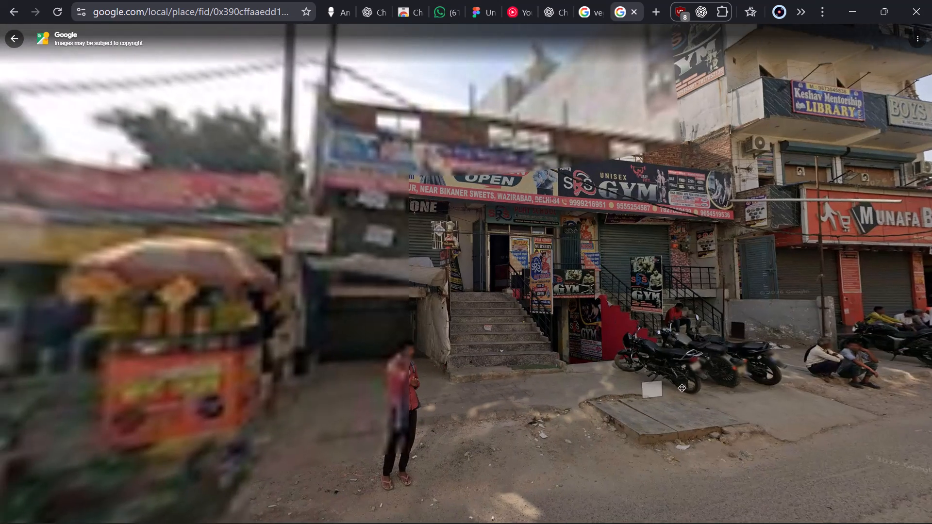
{"action": "left_click_drag", "start_coordinate": [682, 388], "coordinate": [133, 262]}
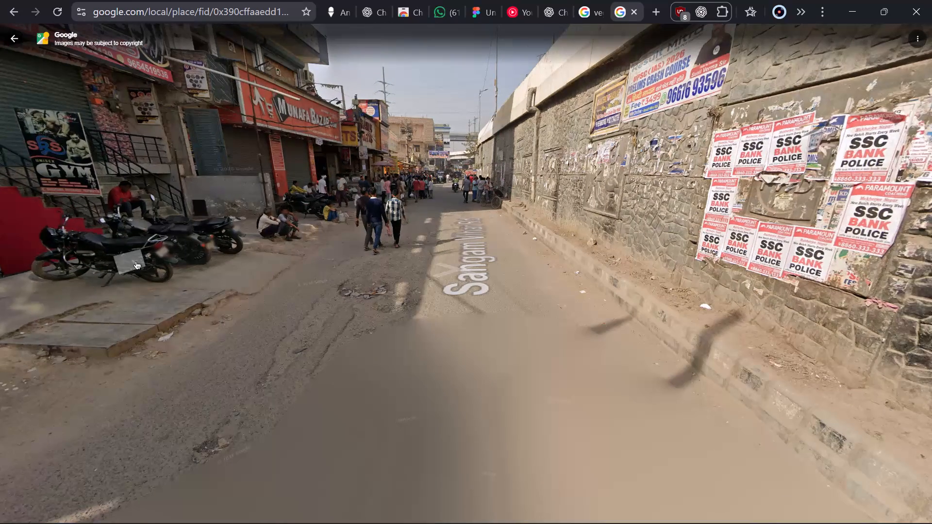
{"action": "left_click", "coordinate": [133, 262]}
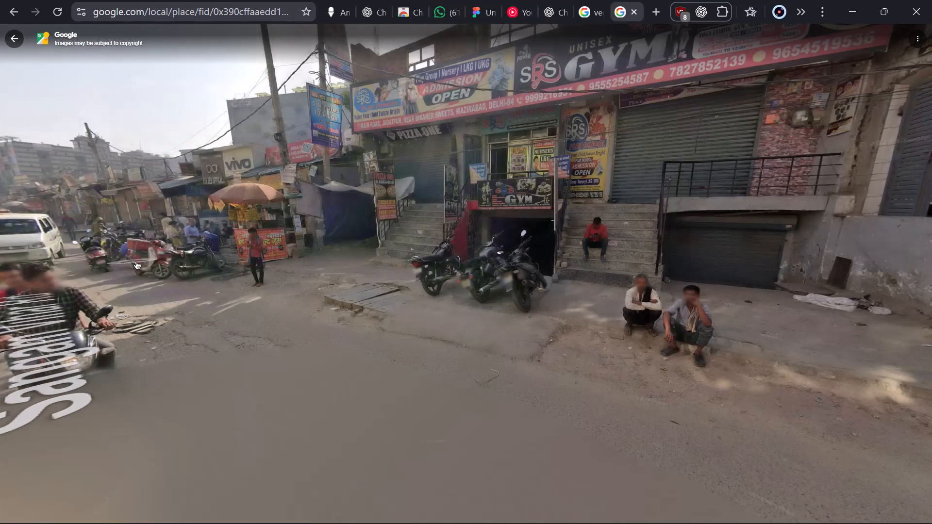
{"action": "scroll", "coordinate": [566, 288], "scroll_direction": "left", "scroll_amount": 5}
{"action": "left_click_drag", "start_coordinate": [846, 315], "coordinate": [49, 343]}
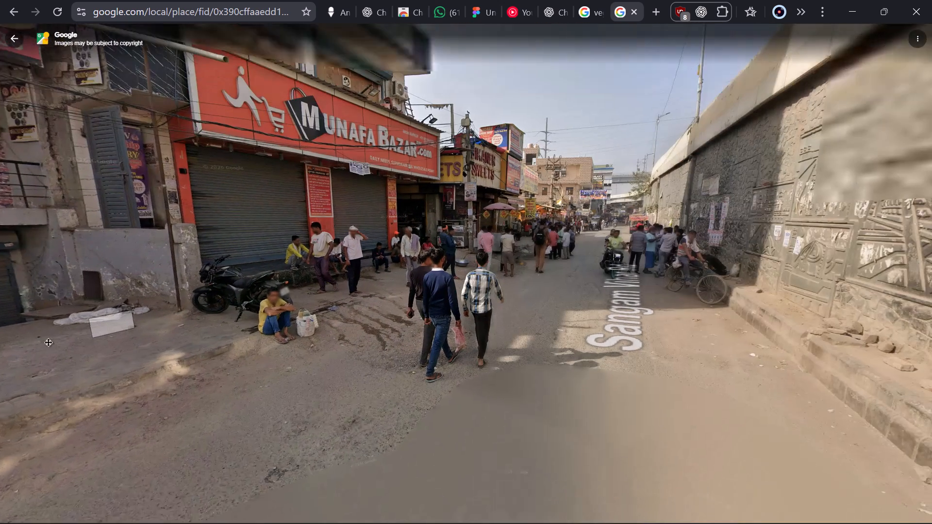
{"action": "left_click_drag", "start_coordinate": [49, 343], "coordinate": [43, 347]}
{"action": "left_click", "coordinate": [613, 326]}
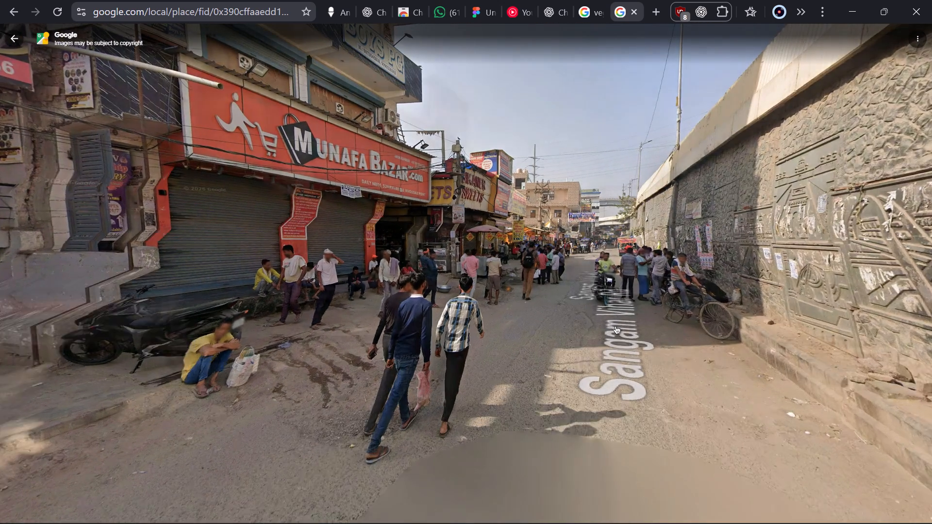
{"action": "left_click", "coordinate": [613, 326]}
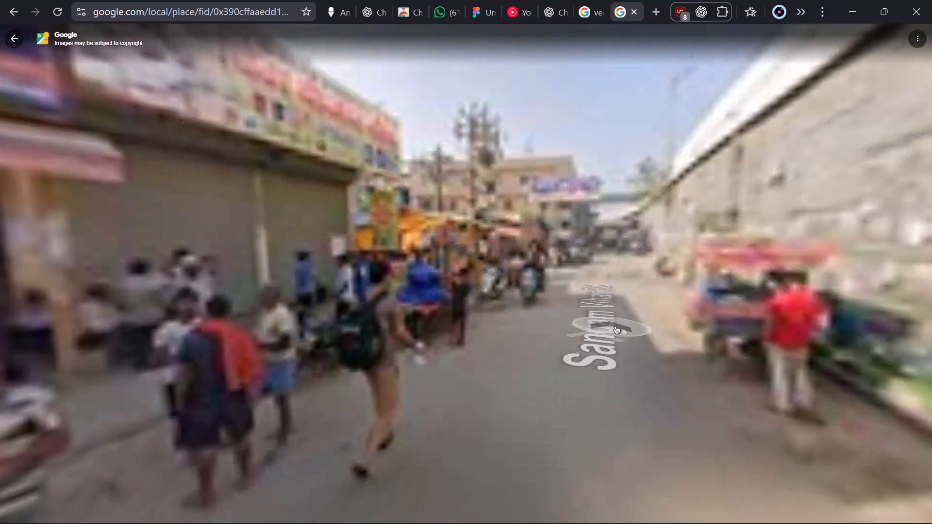
{"action": "left_click", "coordinate": [613, 326]}
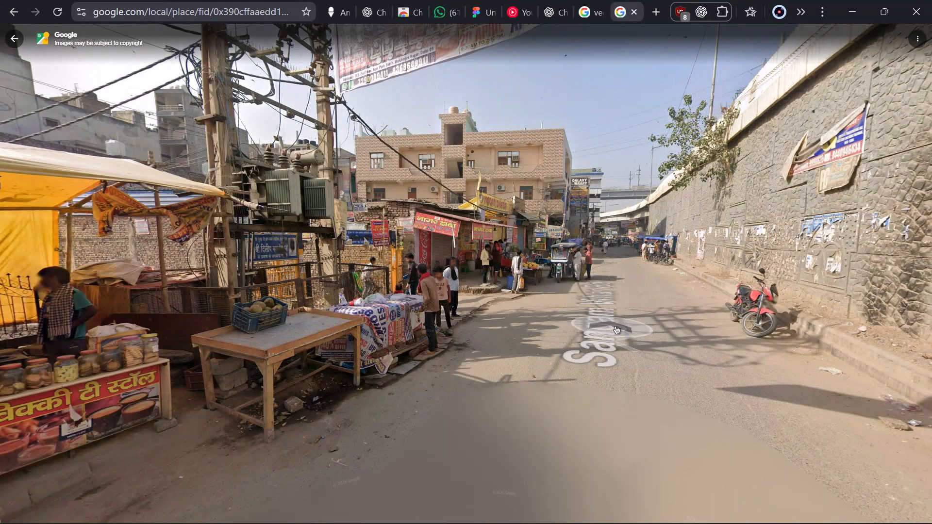
{"action": "left_click", "coordinate": [613, 326]}
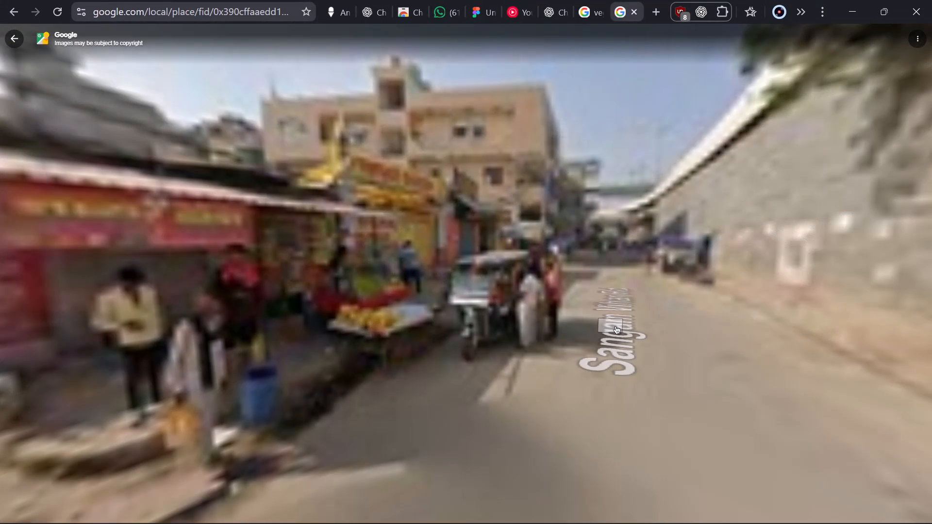
{"action": "left_click_drag", "start_coordinate": [613, 326], "coordinate": [822, 324]}
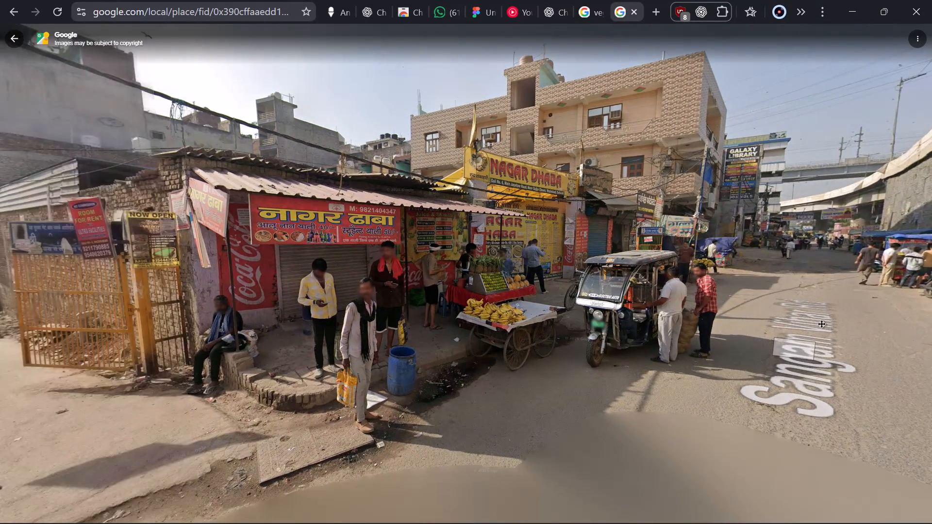
{"action": "left_click_drag", "start_coordinate": [822, 324], "coordinate": [931, 427]}
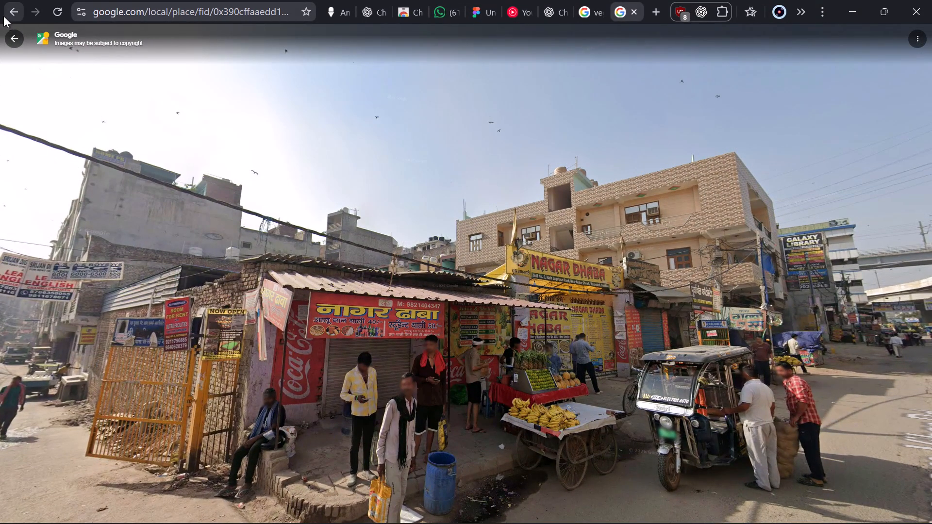
{"action": "left_click", "coordinate": [4, 16]}
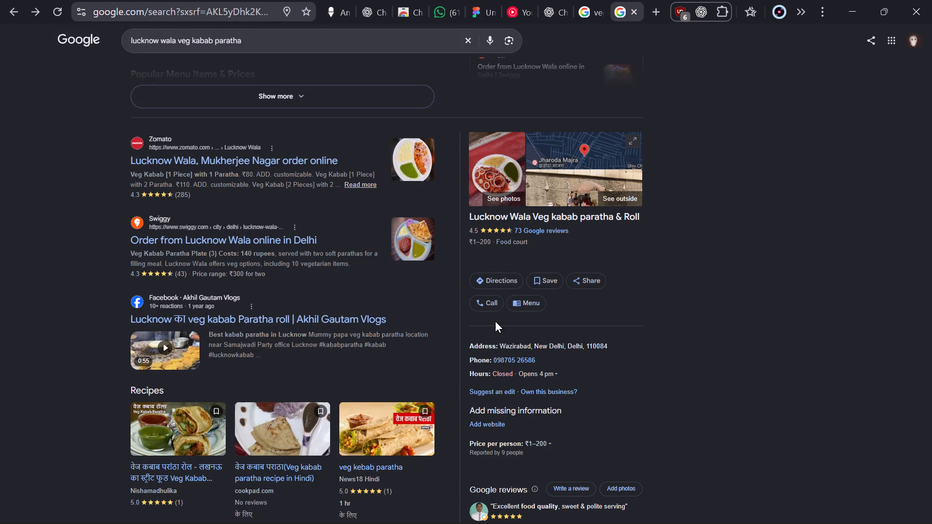
Browse the photos of Lucknow Wala Veg kabab paratha & Roll and copy the image of the vendor serving from a large kebab griddle.
{"action": "scroll", "coordinate": [566, 368], "scroll_direction": "up", "scroll_amount": 1}
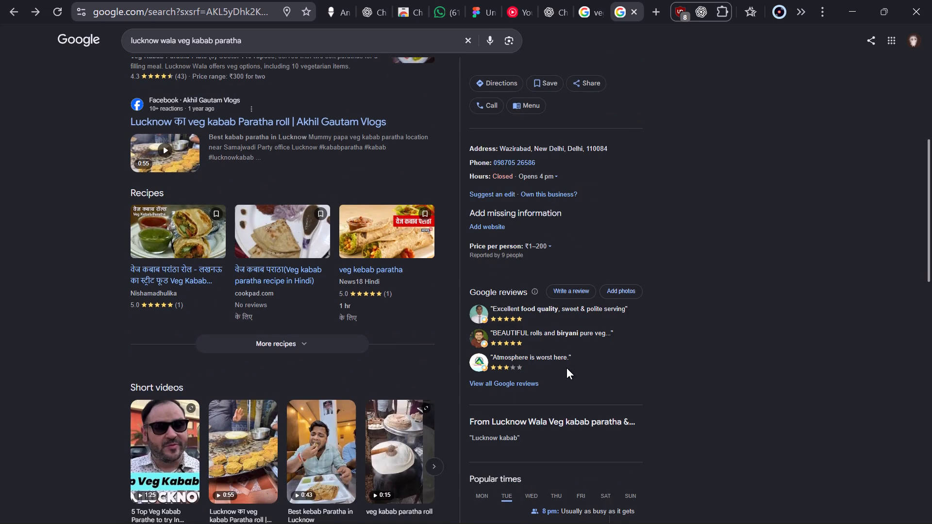
{"action": "scroll", "coordinate": [566, 368], "scroll_direction": "up", "scroll_amount": 1}
{"action": "left_click", "coordinate": [497, 333]}
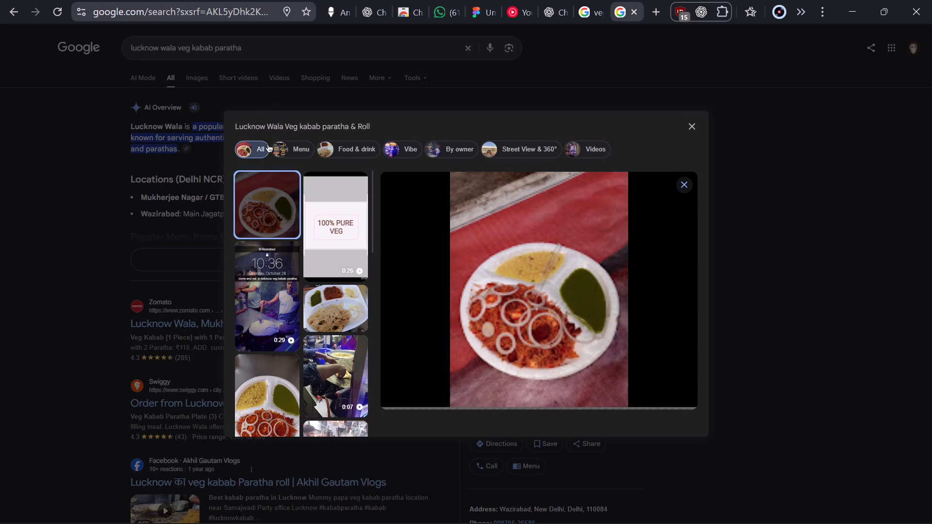
{"action": "scroll", "coordinate": [291, 286], "scroll_direction": "down", "scroll_amount": 1}
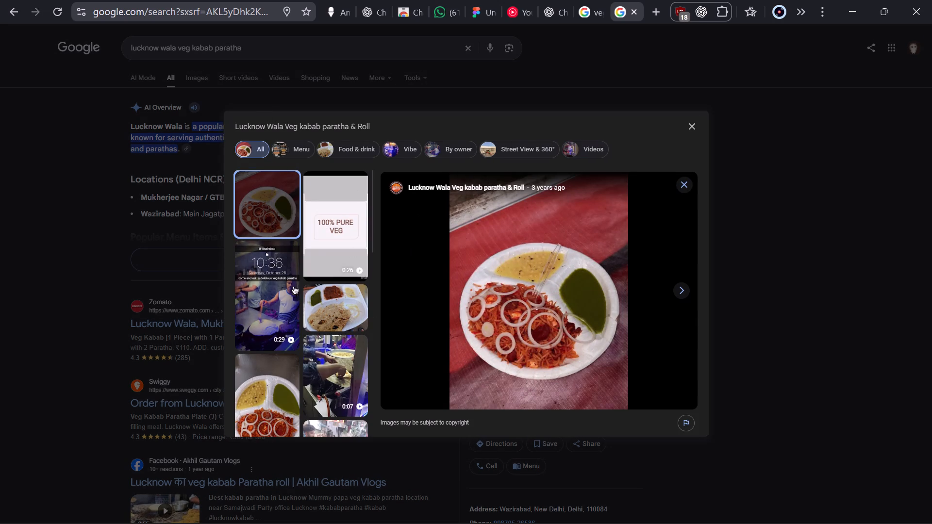
{"action": "scroll", "coordinate": [291, 286], "scroll_direction": "down", "scroll_amount": 1}
{"action": "scroll", "coordinate": [256, 305], "scroll_direction": "down", "scroll_amount": 3}
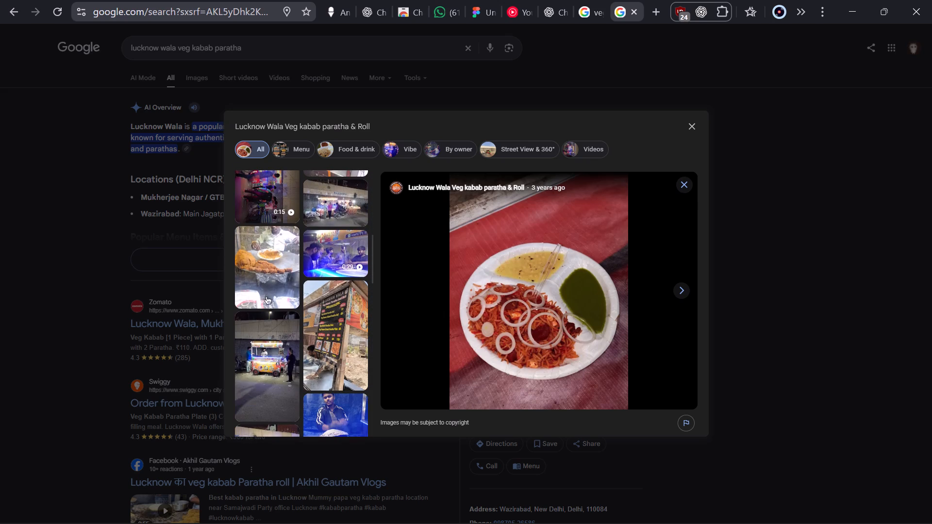
{"action": "left_click", "coordinate": [282, 235]}
{"action": "right_click", "coordinate": [499, 271]}
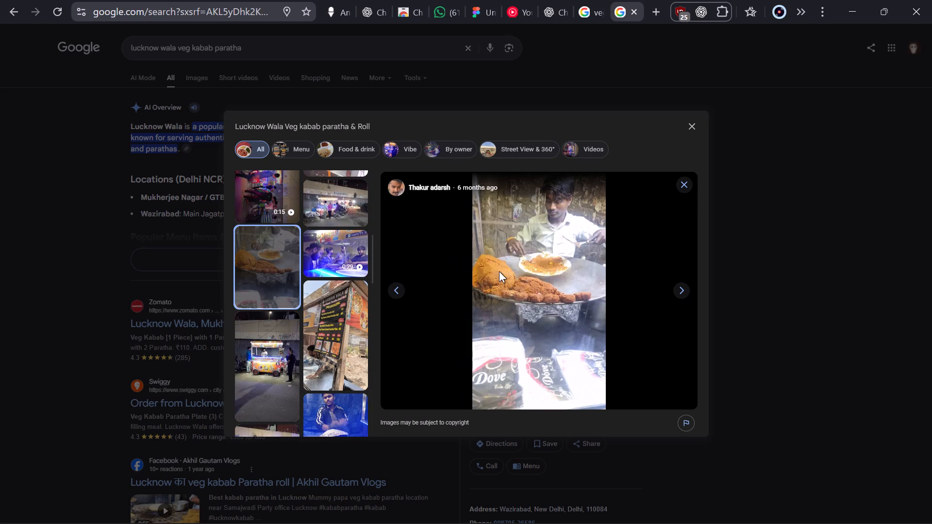
{"action": "left_click", "coordinate": [553, 327]}
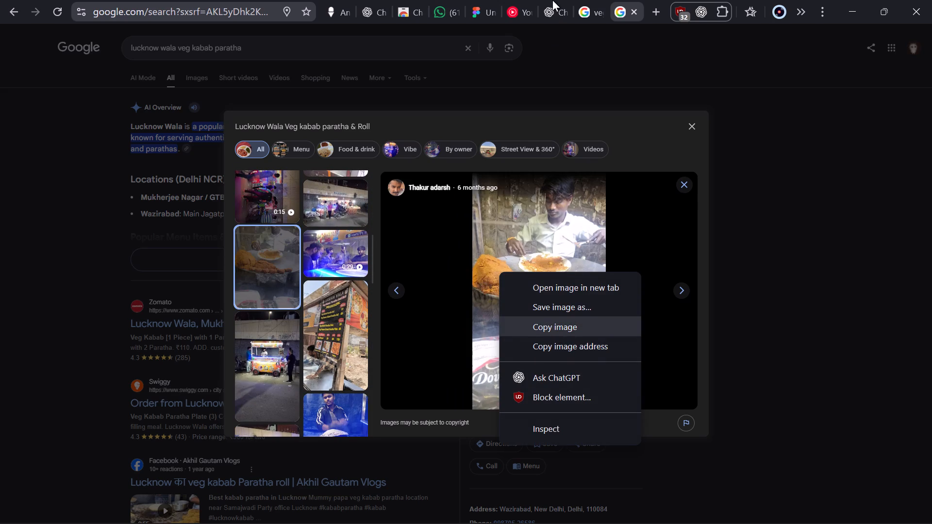
Paste the vendor photo into the FigJam board and place it directly below the competitor table, near its left edge.
{"action": "left_click", "coordinate": [473, 4]}
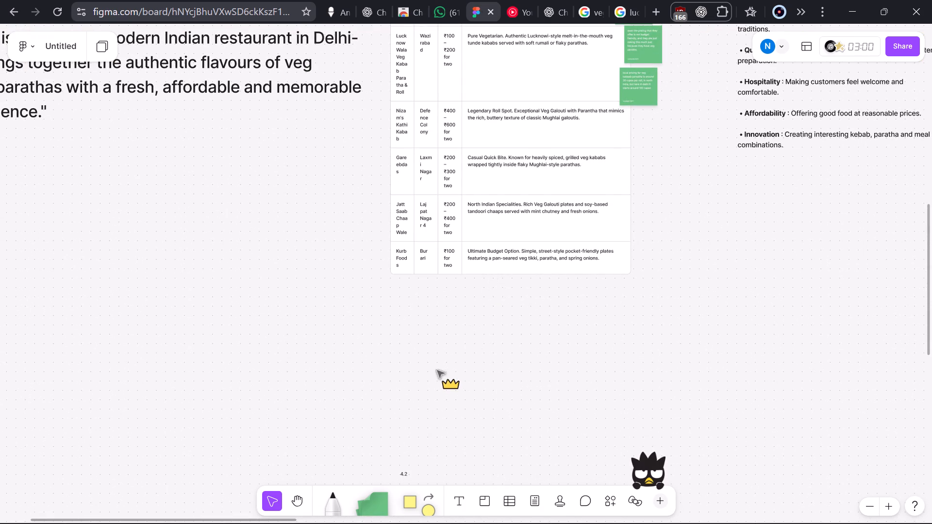
{"action": "key", "text": "ctrl+v"}
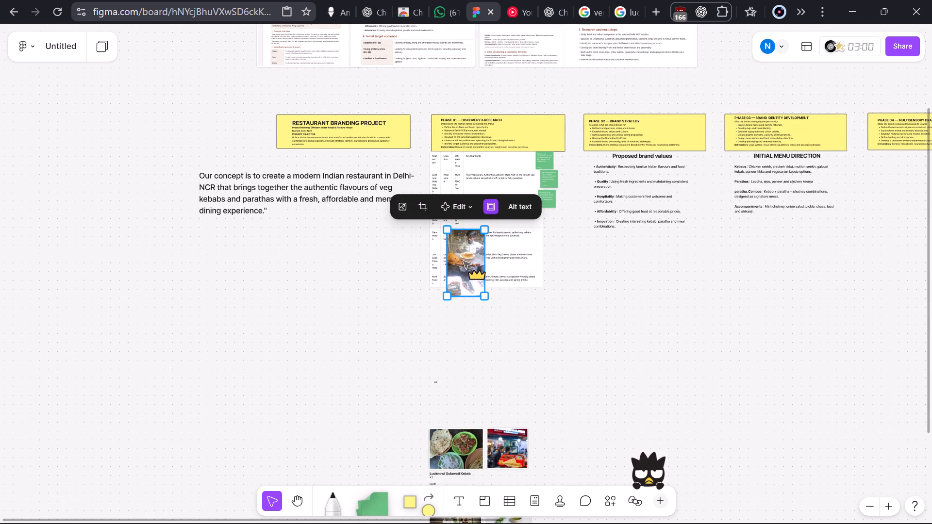
{"action": "left_click_drag", "start_coordinate": [463, 261], "coordinate": [449, 326]}
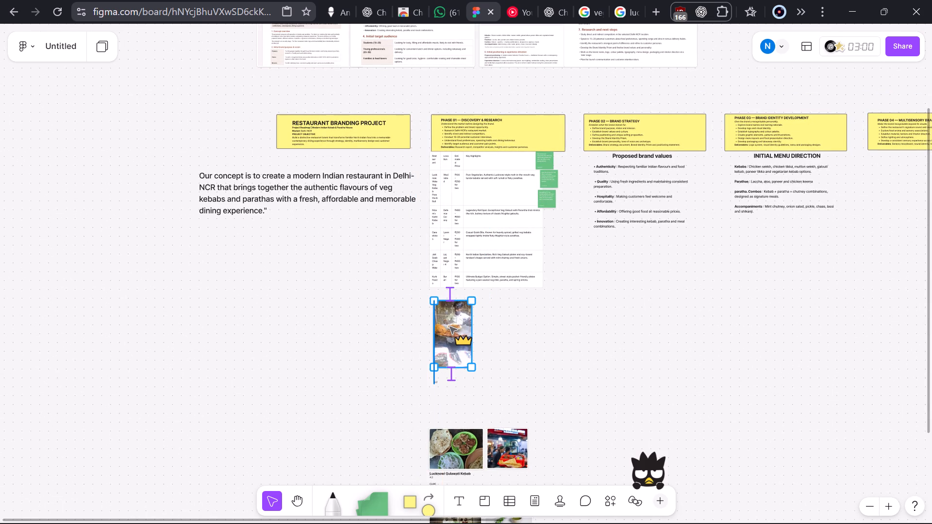
{"action": "left_click_drag", "start_coordinate": [449, 326], "coordinate": [449, 323]}
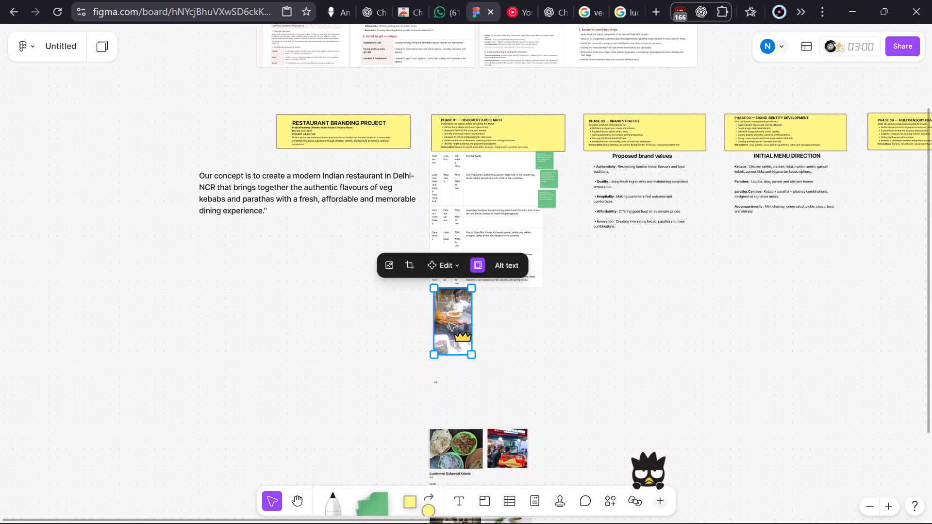
Browse the Lucknow Wala photos in the search results and copy the image of the stall's slanted menu board.
{"action": "left_click", "coordinate": [620, 5]}
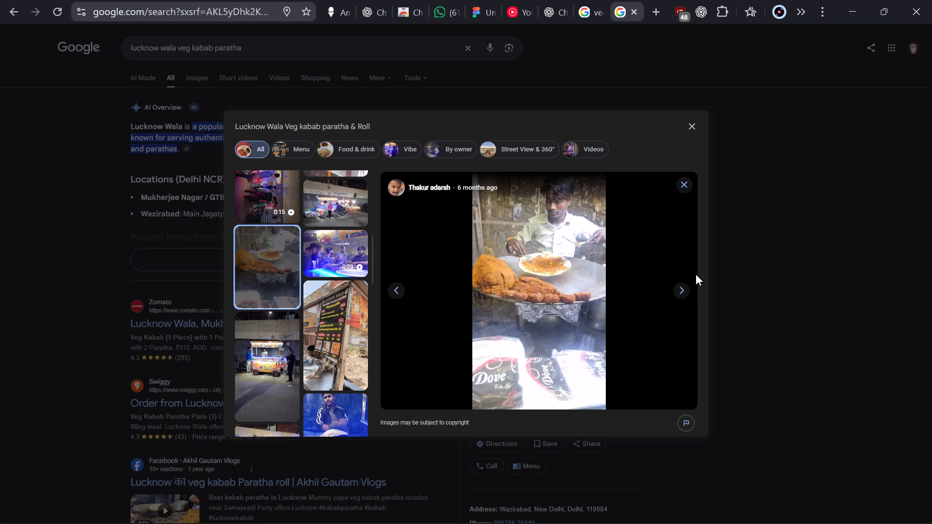
{"action": "left_click", "coordinate": [677, 297]}
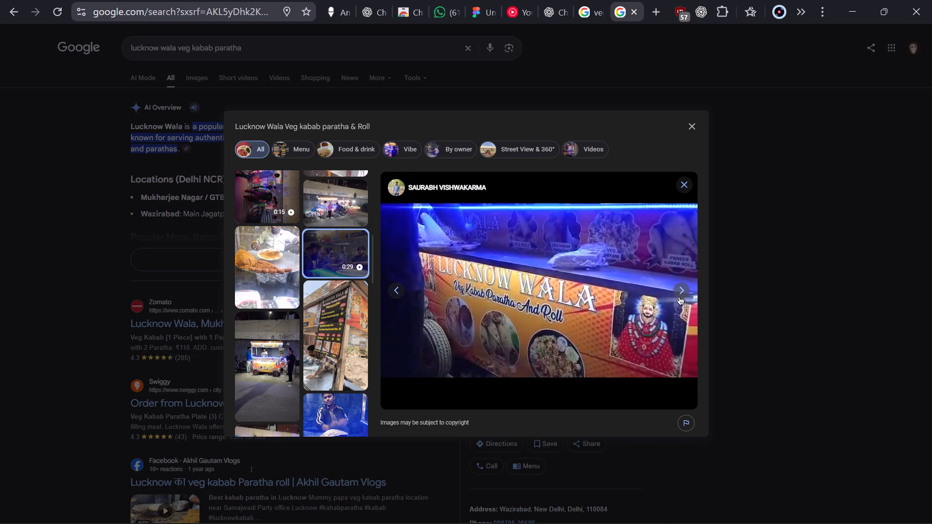
{"action": "left_click", "coordinate": [677, 297]}
{"action": "left_click", "coordinate": [677, 297]}
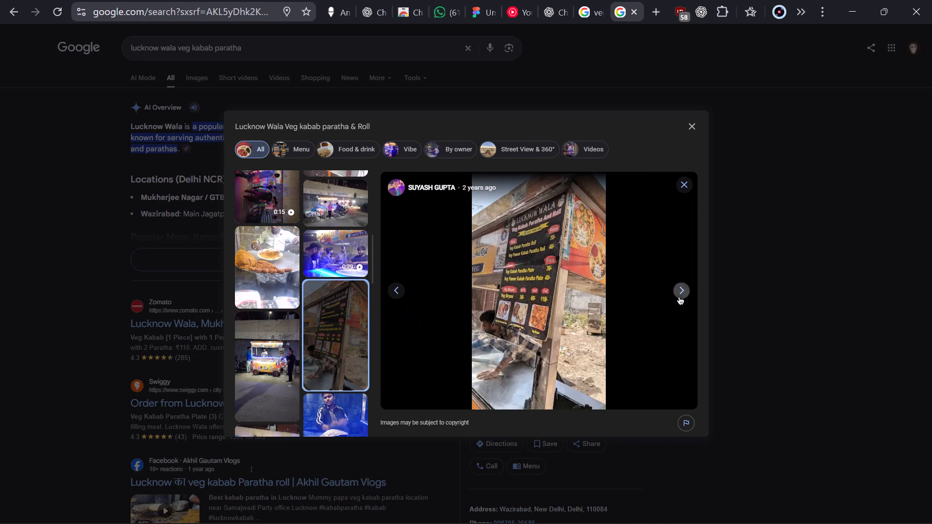
{"action": "left_click", "coordinate": [399, 292]}
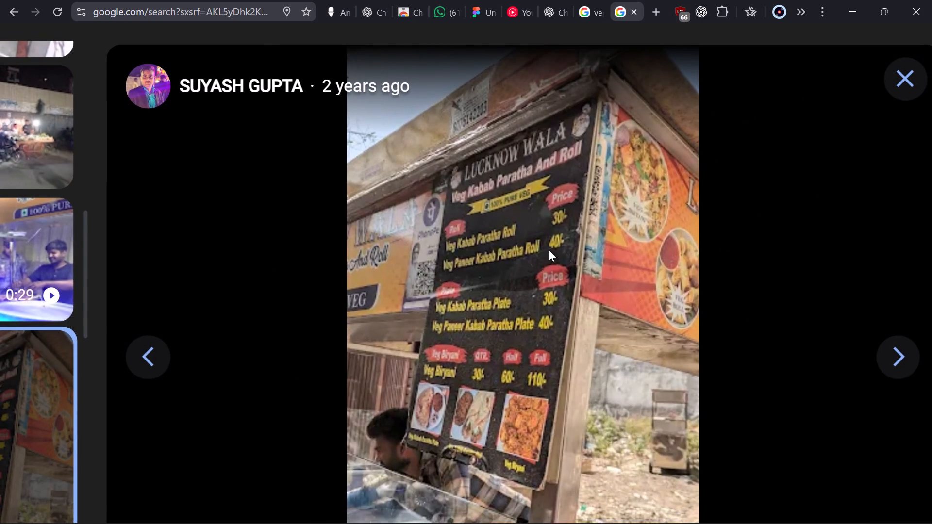
{"action": "right_click", "coordinate": [549, 250]}
{"action": "left_click", "coordinate": [617, 307]}
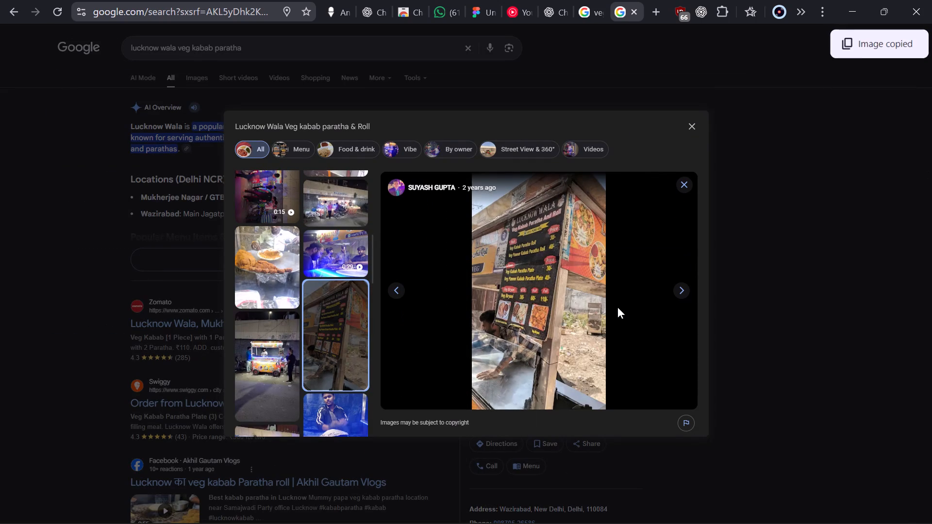
Move the FigJam board's browser tab after the search tabs, and paste the menu board photo directly right of the vendor photo.
{"action": "left_click_drag", "start_coordinate": [478, 2], "coordinate": [603, 2]}
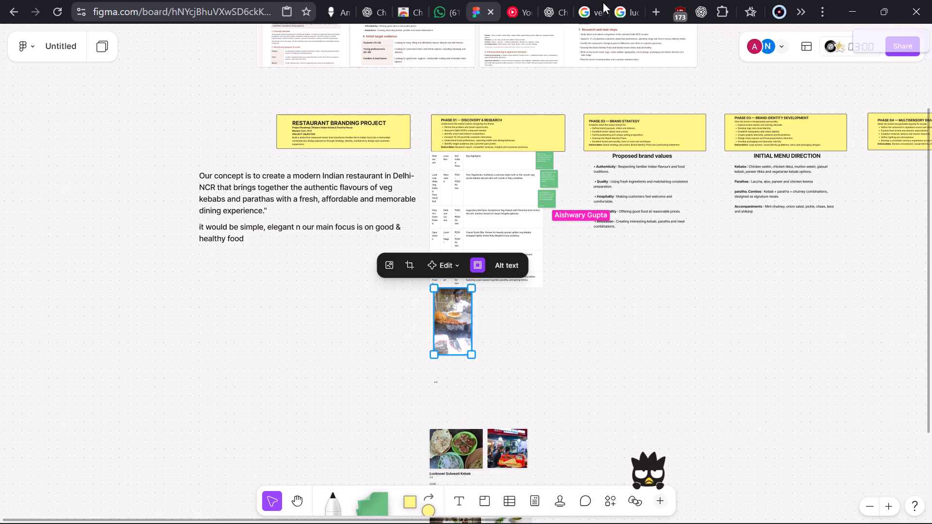
{"action": "left_click_drag", "start_coordinate": [603, 2], "coordinate": [606, 3]}
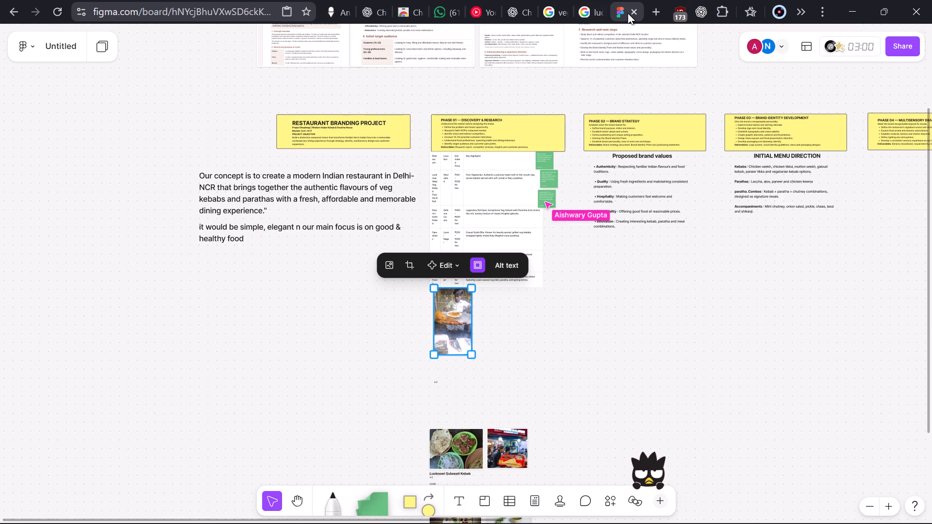
{"action": "left_click", "coordinate": [499, 343]}
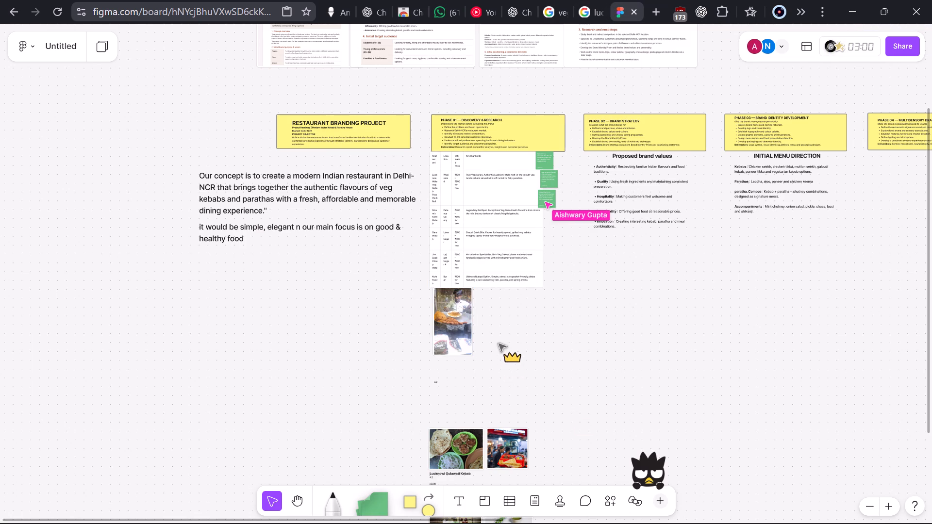
{"action": "key", "text": "ctrl+v"}
{"action": "left_click_drag", "start_coordinate": [474, 234], "coordinate": [506, 312]}
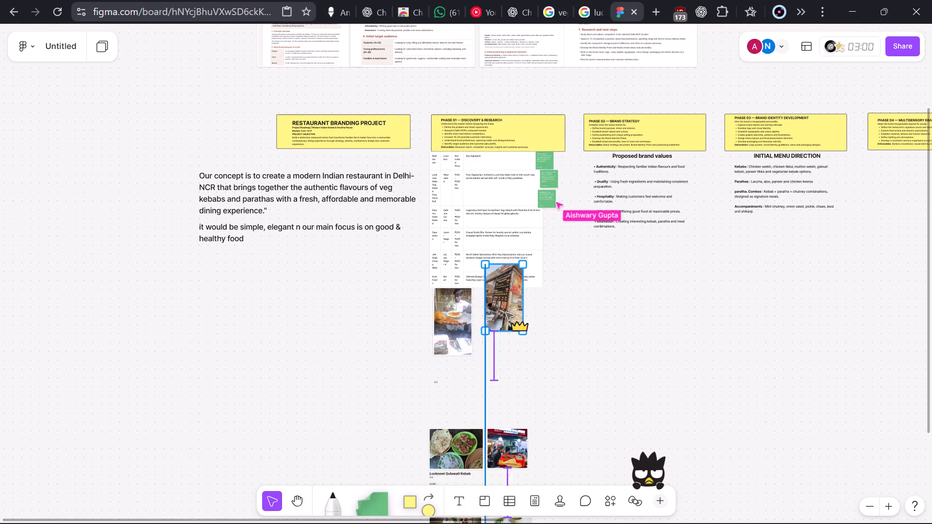
{"action": "left_click_drag", "start_coordinate": [506, 312], "coordinate": [499, 336]}
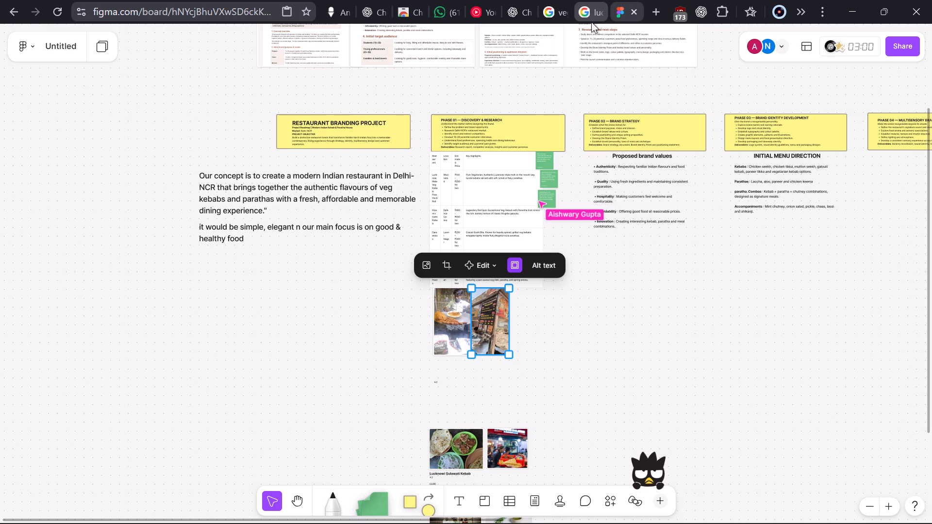
Return to the Lucknow Wala photos and copy the night image of the illuminated food cart by the wall.
{"action": "left_click", "coordinate": [576, 15]}
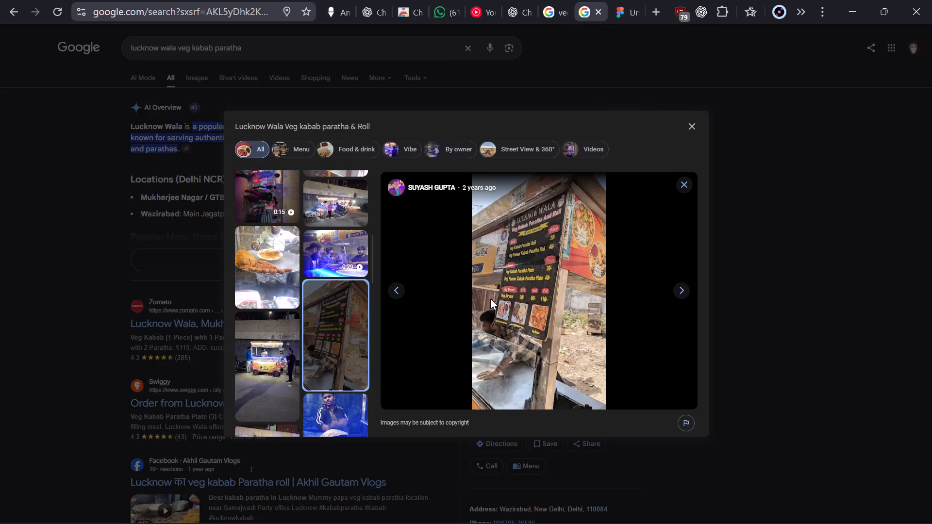
{"action": "key", "text": "Right"}
{"action": "right_click", "coordinate": [565, 276]}
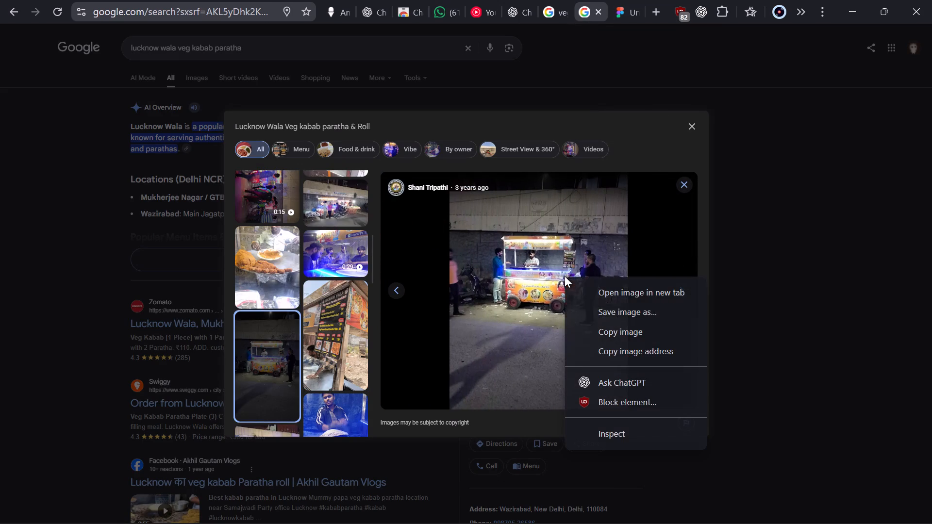
{"action": "left_click", "coordinate": [606, 328]}
Paste the night cart photo into the FigJam board and place it directly right of the menu board photo.
{"action": "left_click", "coordinate": [618, 6]}
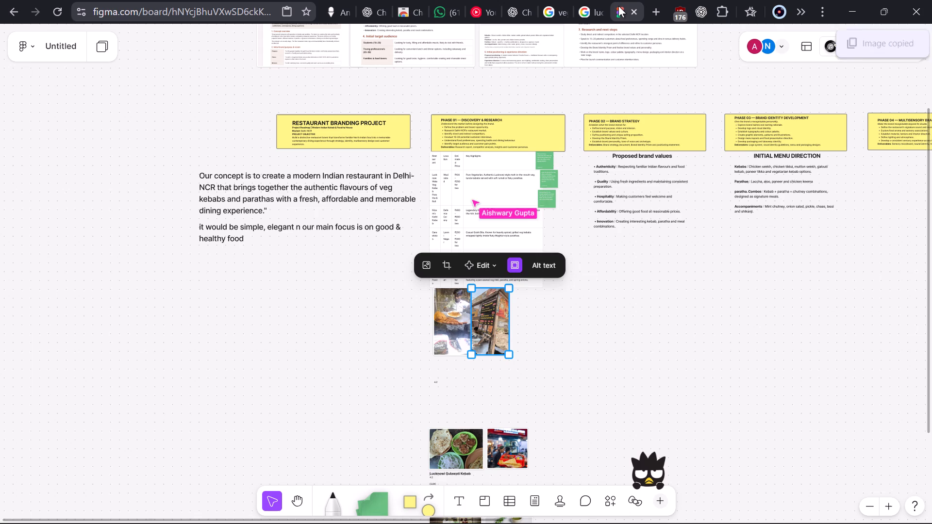
{"action": "left_click", "coordinate": [535, 323], "text": "ctrl"}
{"action": "key", "text": "ctrl+v"}
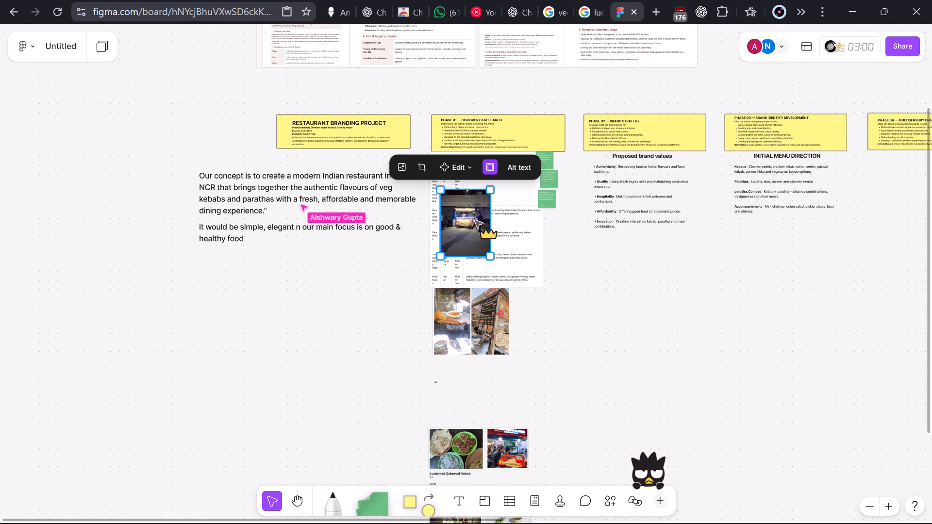
{"action": "left_click_drag", "start_coordinate": [472, 229], "coordinate": [542, 327]}
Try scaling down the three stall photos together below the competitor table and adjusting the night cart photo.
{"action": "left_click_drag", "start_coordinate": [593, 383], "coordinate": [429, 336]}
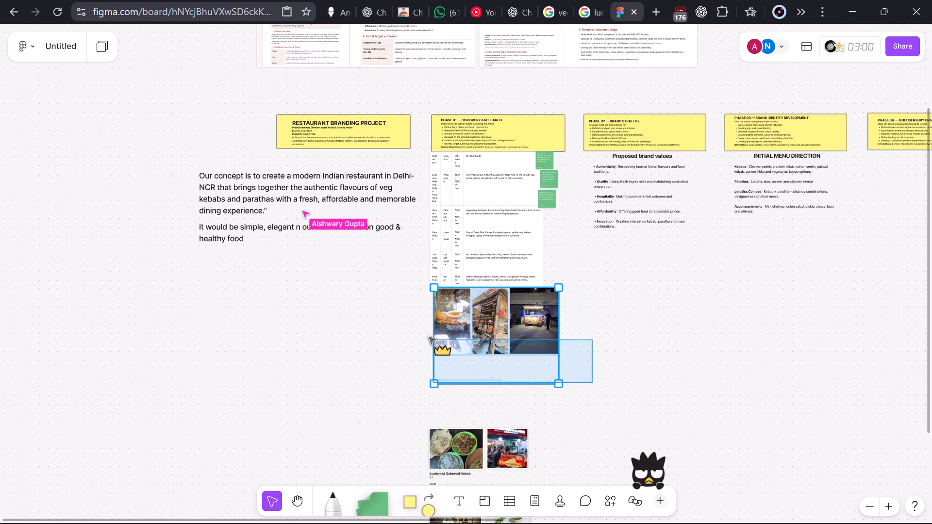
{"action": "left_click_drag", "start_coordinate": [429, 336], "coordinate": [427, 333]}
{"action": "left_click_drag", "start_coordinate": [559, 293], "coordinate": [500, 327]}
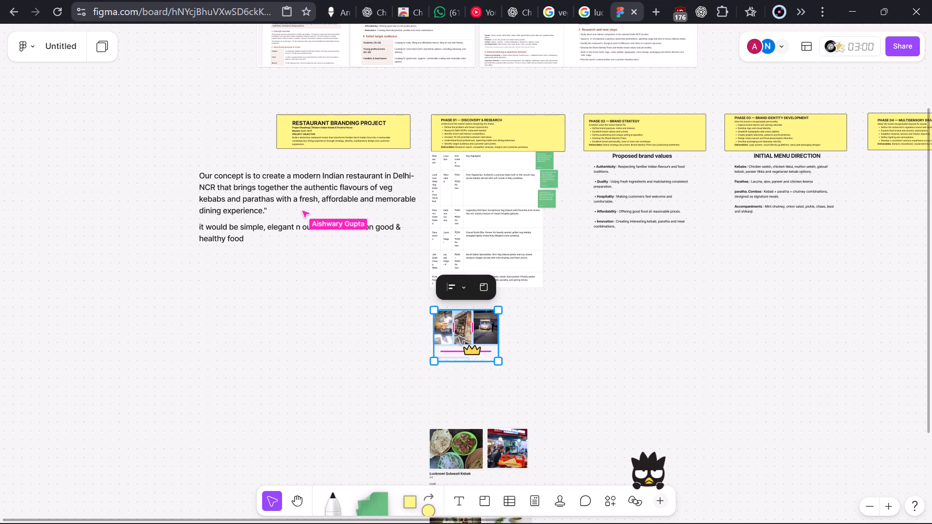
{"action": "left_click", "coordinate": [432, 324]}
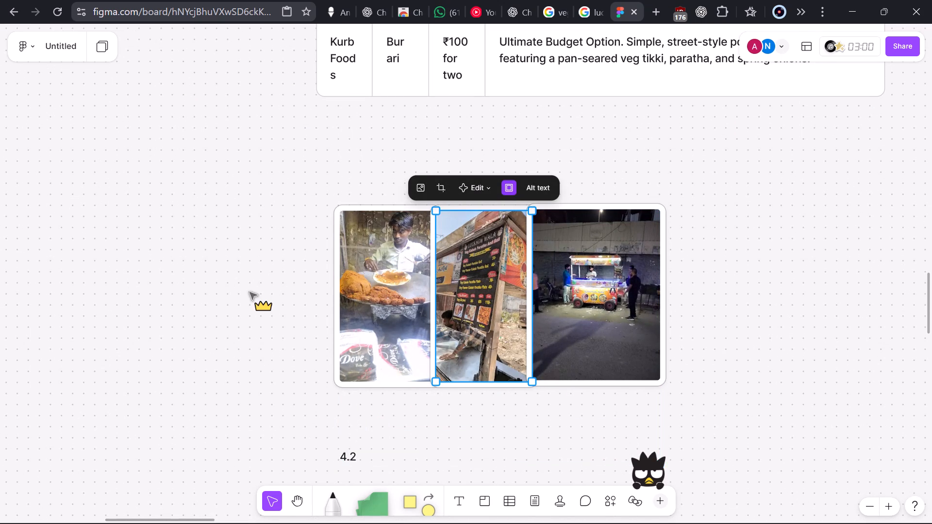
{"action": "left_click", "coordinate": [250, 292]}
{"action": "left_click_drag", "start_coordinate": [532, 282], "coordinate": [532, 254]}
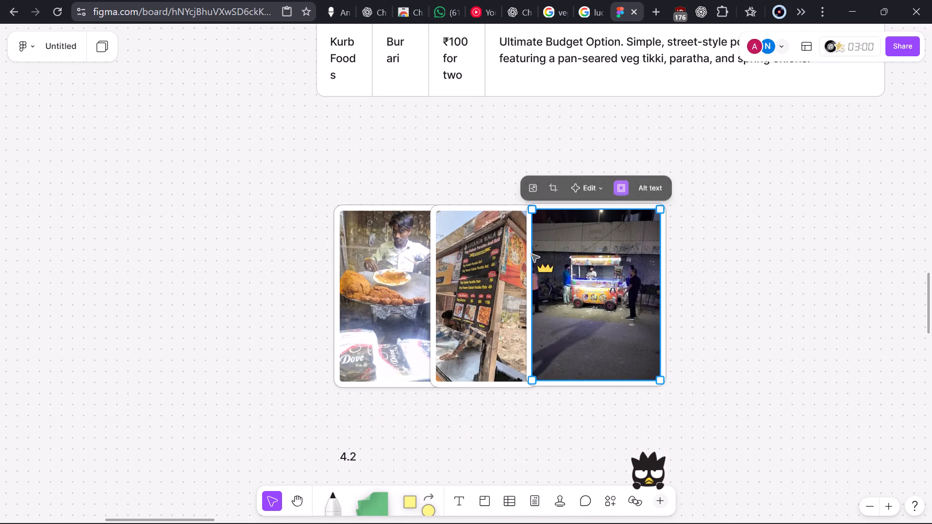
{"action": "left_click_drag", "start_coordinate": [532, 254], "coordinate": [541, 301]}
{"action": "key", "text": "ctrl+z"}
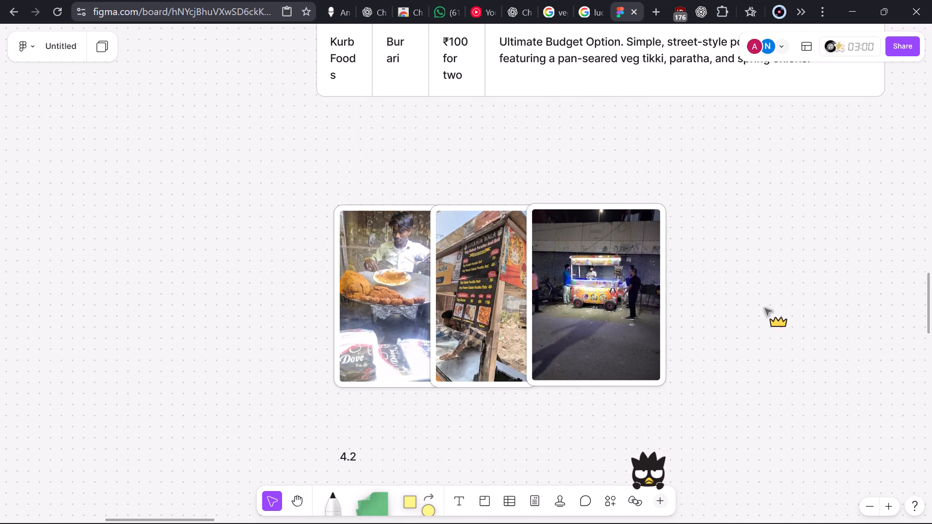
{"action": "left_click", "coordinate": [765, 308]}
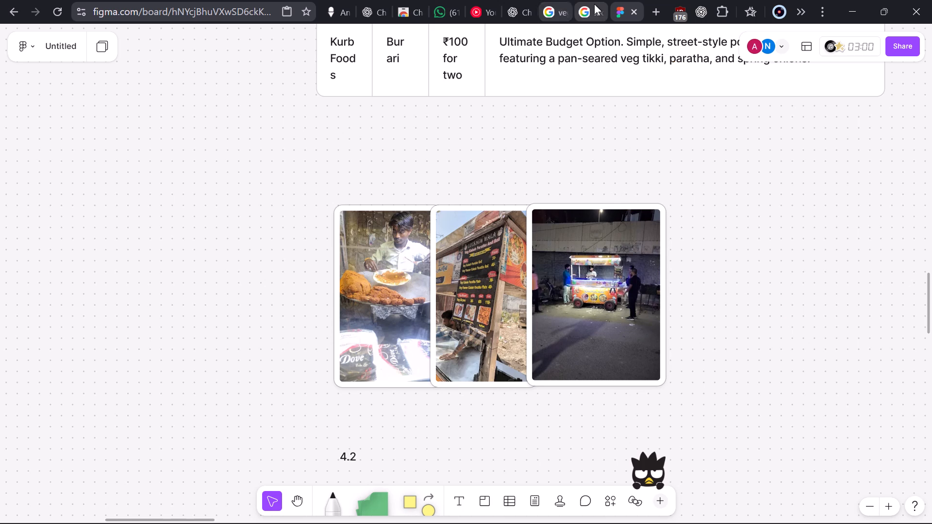
Browse on through the Lucknow Wala photos and copy the night image of customers crowding around the cart.
{"action": "left_click", "coordinate": [597, 4]}
{"action": "key", "text": "Right"}
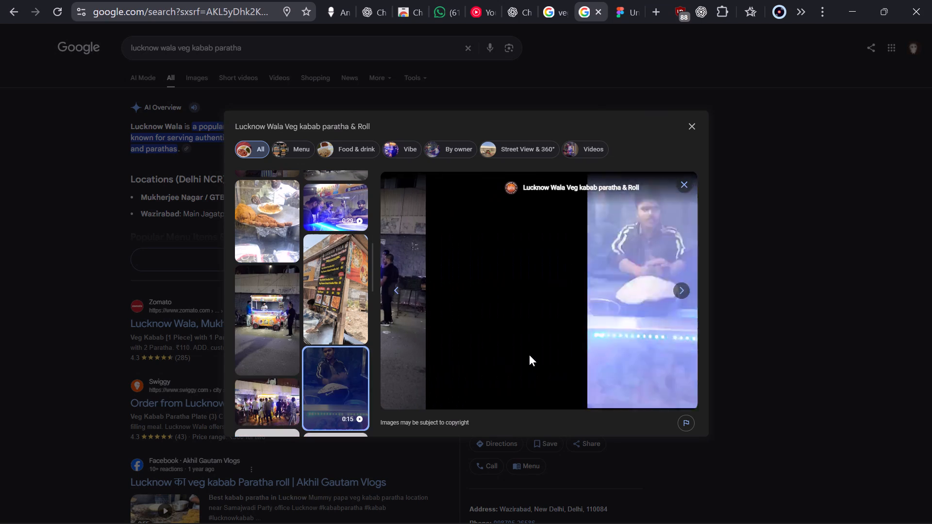
{"action": "key", "text": "Right"}
{"action": "key", "text": "Right"}
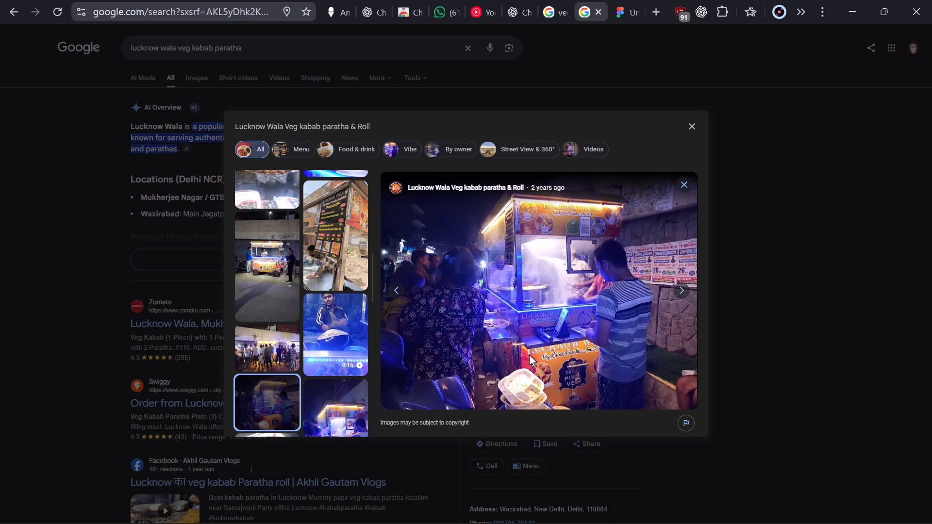
{"action": "key", "text": "Left"}
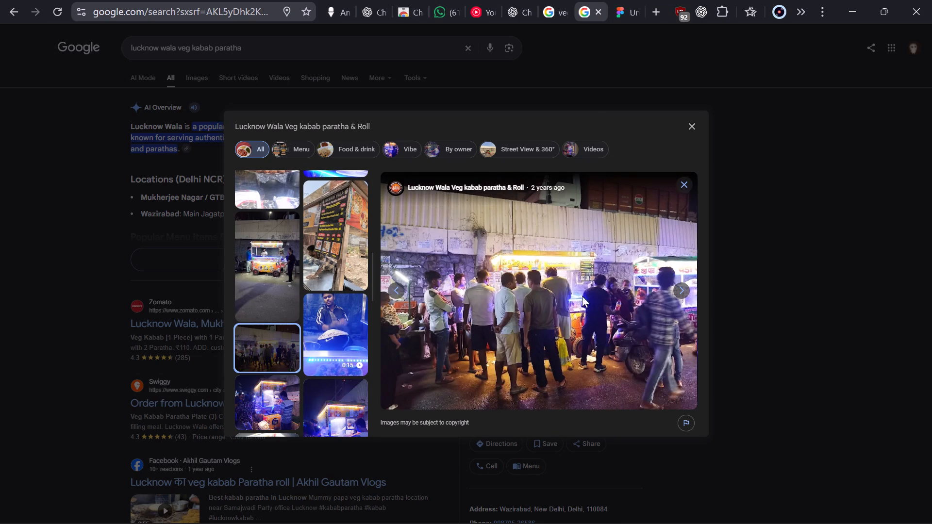
{"action": "right_click", "coordinate": [600, 287]}
{"action": "left_click", "coordinate": [666, 346]}
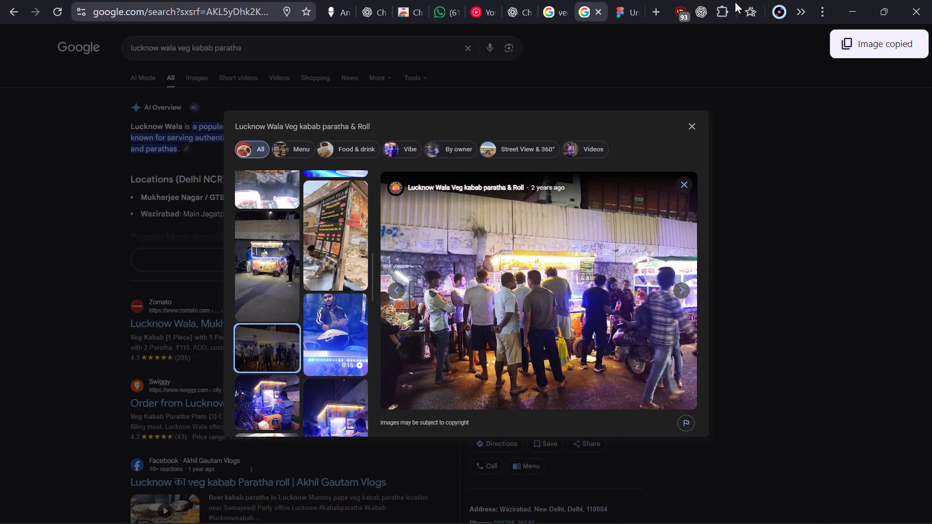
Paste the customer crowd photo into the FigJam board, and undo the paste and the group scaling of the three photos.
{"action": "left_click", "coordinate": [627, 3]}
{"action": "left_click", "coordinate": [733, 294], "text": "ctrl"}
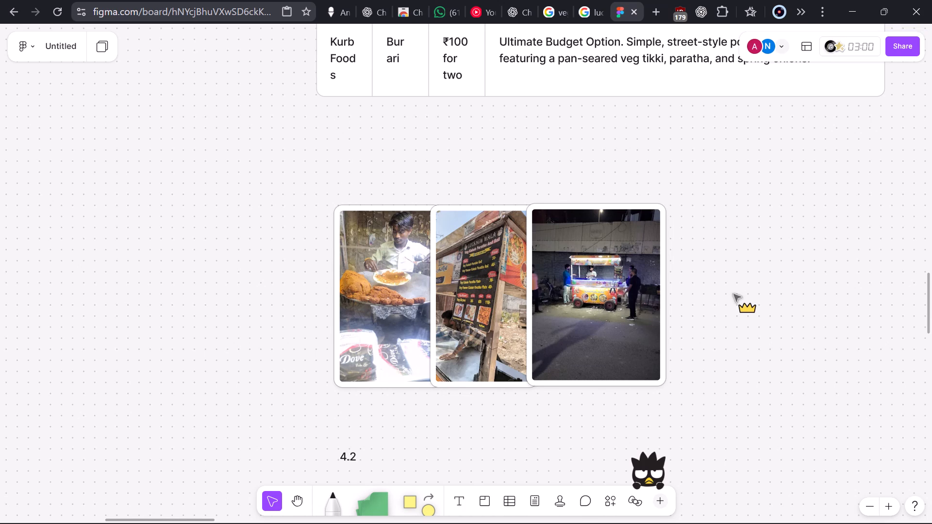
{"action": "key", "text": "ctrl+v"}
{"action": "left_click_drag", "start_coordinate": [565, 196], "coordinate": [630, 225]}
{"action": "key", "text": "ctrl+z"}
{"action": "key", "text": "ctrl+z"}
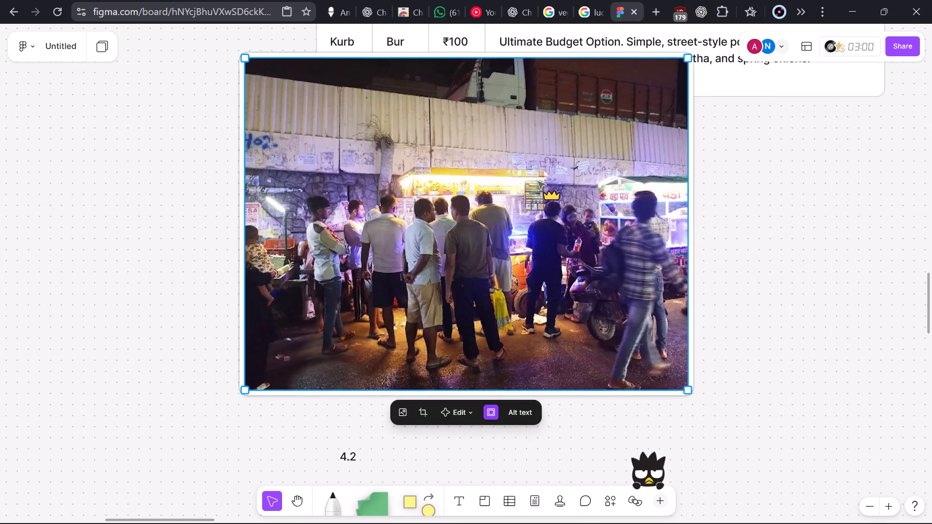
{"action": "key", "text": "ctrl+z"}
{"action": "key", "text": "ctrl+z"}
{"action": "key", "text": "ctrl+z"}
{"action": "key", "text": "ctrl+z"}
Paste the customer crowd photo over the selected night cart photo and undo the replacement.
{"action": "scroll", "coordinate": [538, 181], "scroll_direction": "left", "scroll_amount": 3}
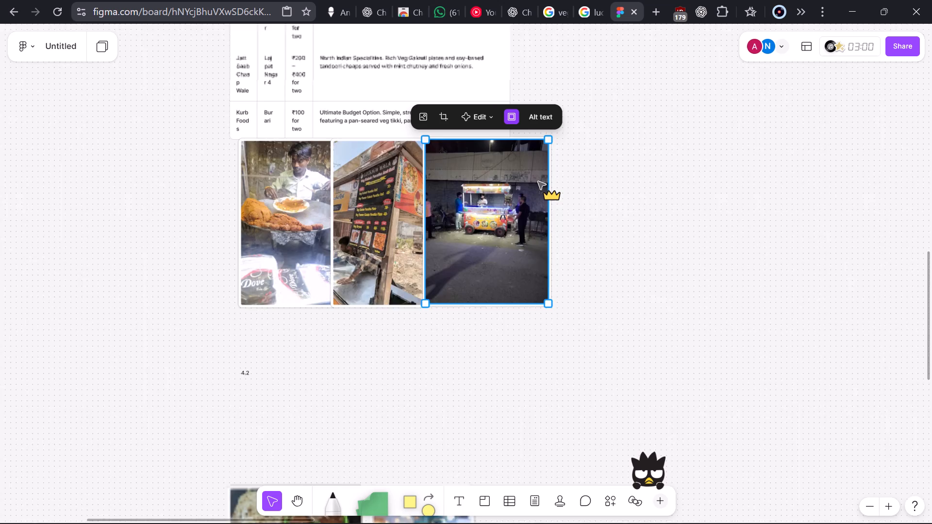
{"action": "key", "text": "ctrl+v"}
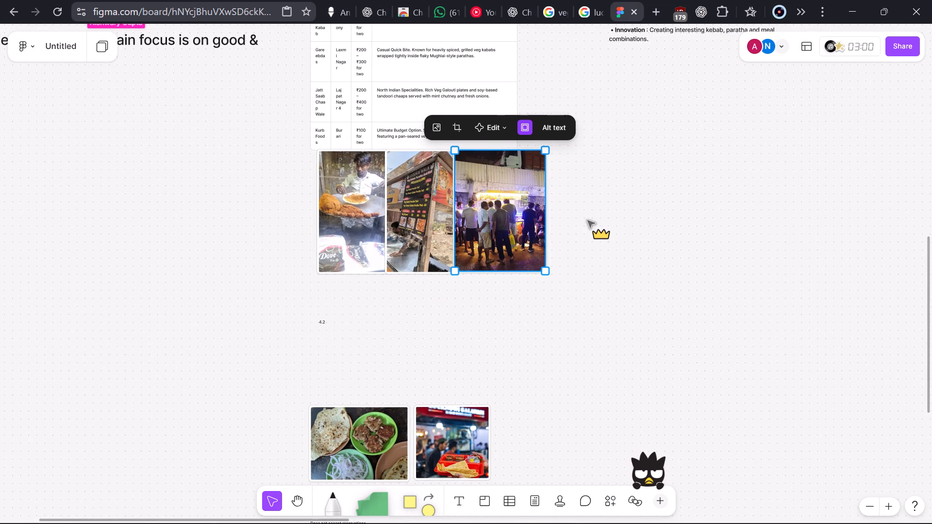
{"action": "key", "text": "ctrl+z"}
Paste the customer crowd photo as a separate image and place it directly right of the night cart photo.
{"action": "left_click", "coordinate": [587, 220]}
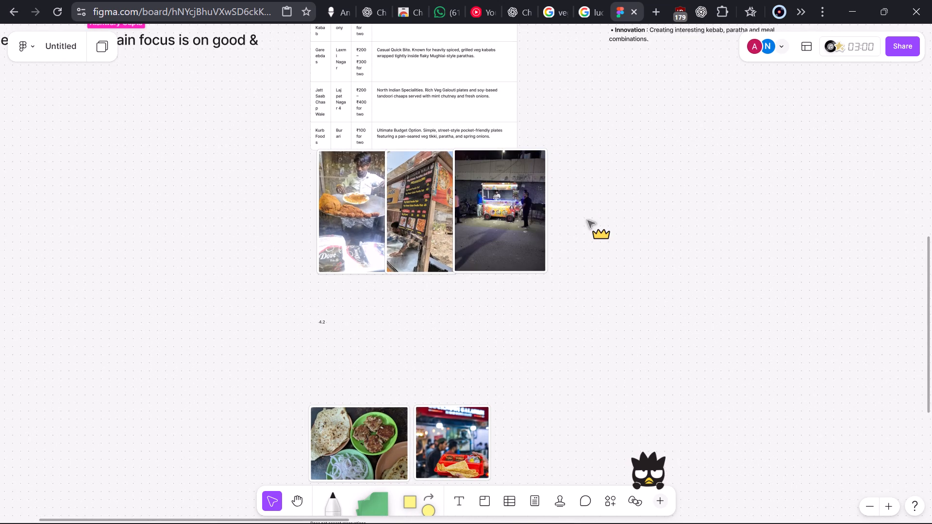
{"action": "key", "text": "ctrl+v"}
{"action": "left_click_drag", "start_coordinate": [470, 191], "coordinate": [634, 184]}
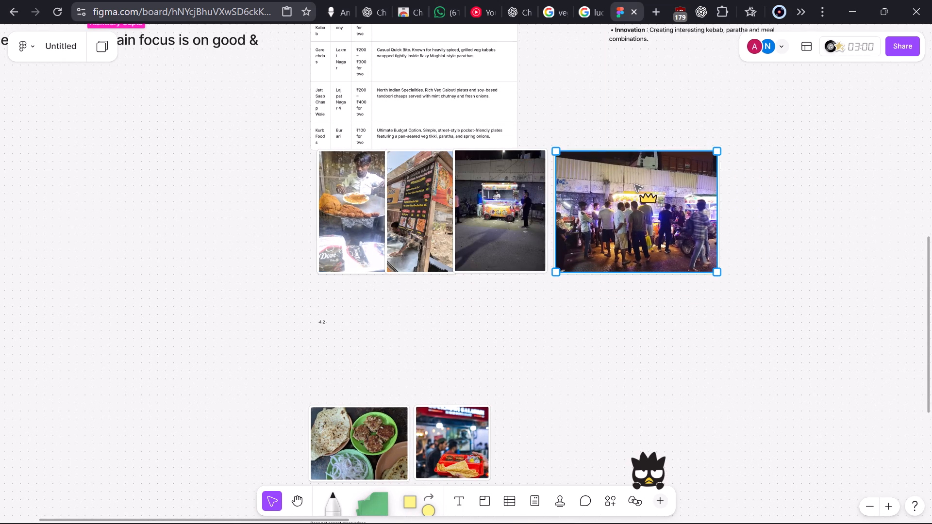
{"action": "left_click_drag", "start_coordinate": [634, 184], "coordinate": [632, 184]}
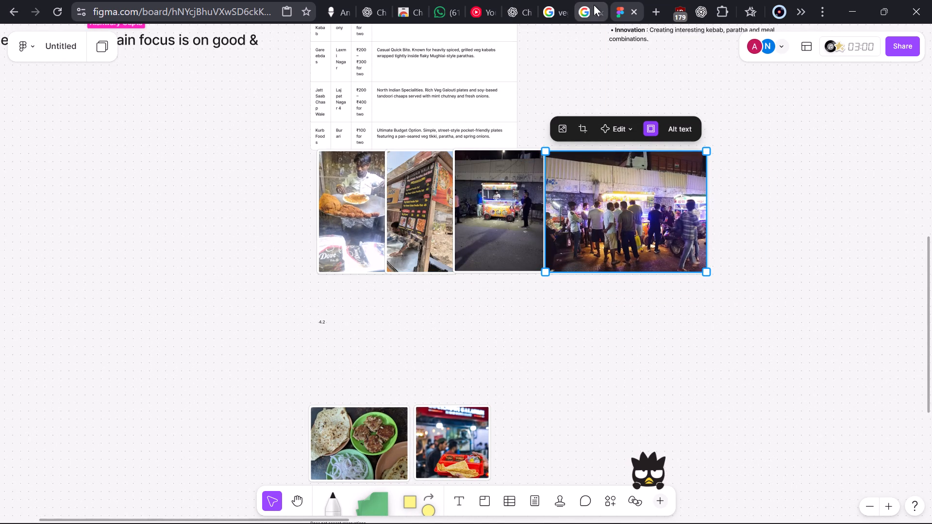
Browse further through the Lucknow Wala photos and copy the daytime image of customers standing around the food cart.
{"action": "left_click", "coordinate": [594, 5]}
{"action": "key", "text": "Right"}
{"action": "key", "text": "Right"}
{"action": "key", "text": "Right"}
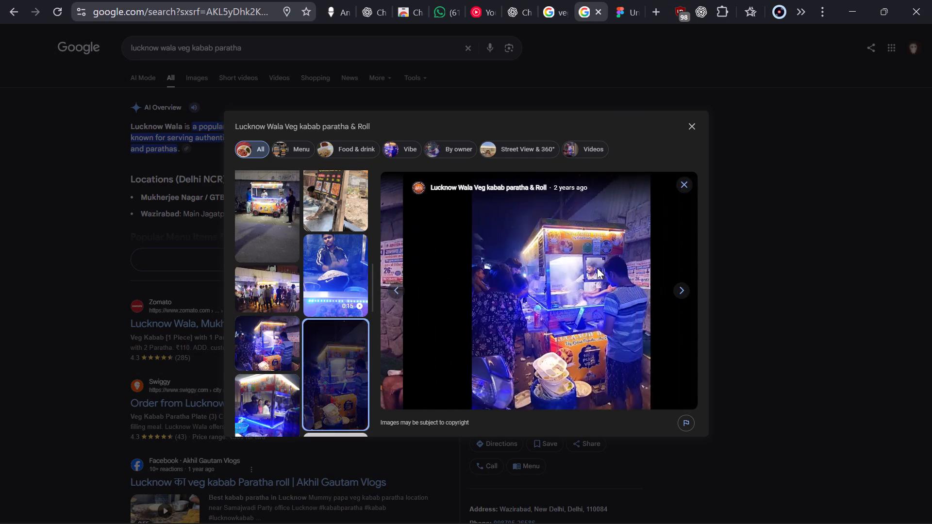
{"action": "key", "text": "Right"}
{"action": "key", "text": "Right"}
{"action": "key", "text": "Right"}
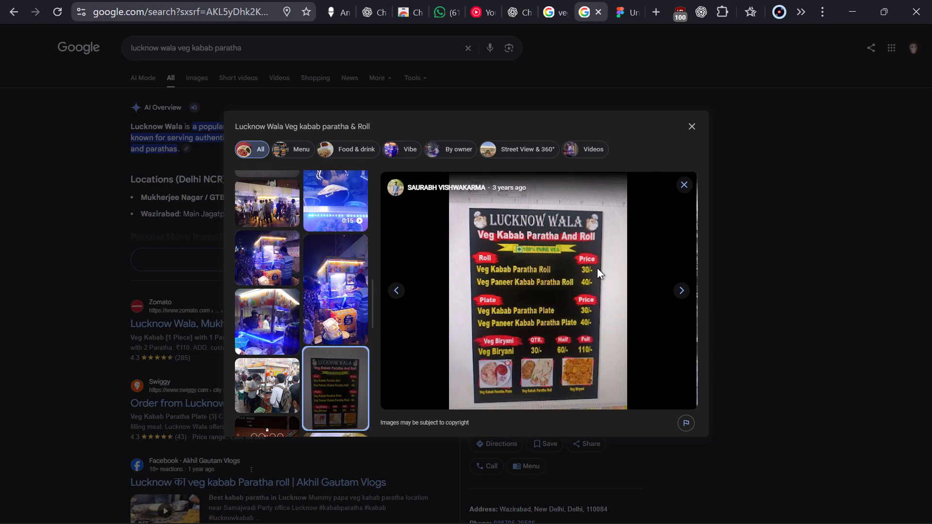
{"action": "key", "text": "Right"}
{"action": "key", "text": "Right"}
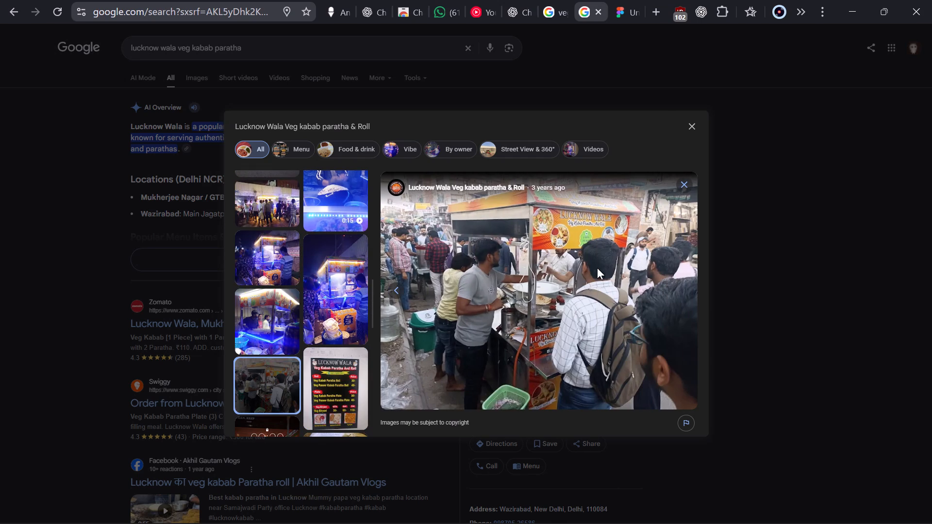
{"action": "key", "text": "ctrl+c"}
{"action": "right_click", "coordinate": [542, 247]}
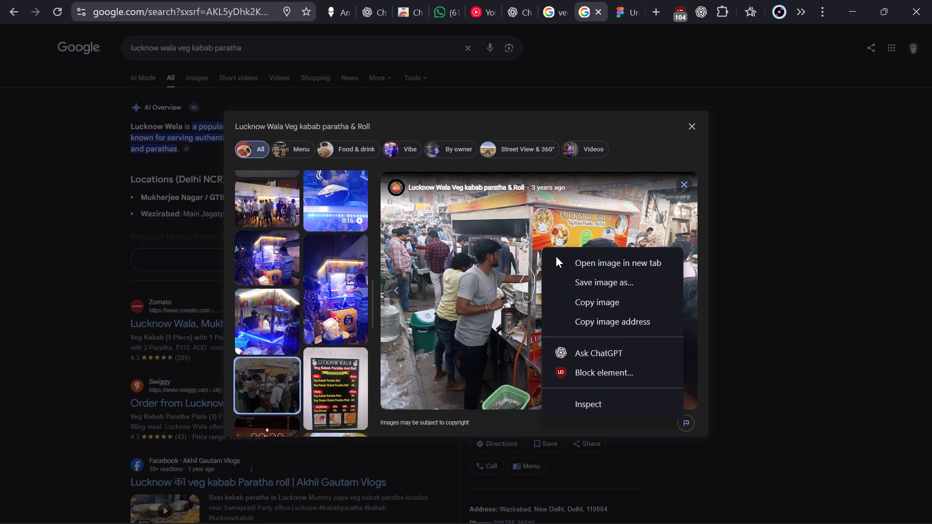
{"action": "left_click", "coordinate": [630, 308]}
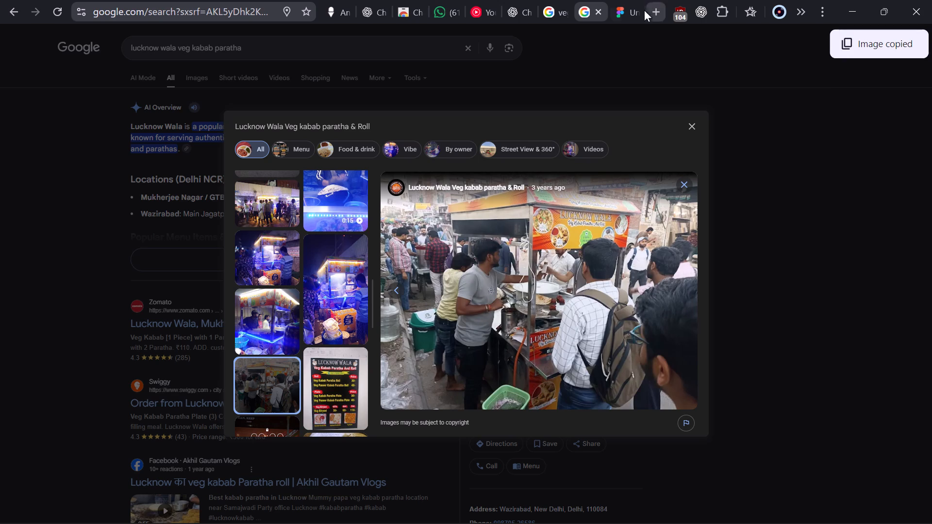
Paste the daytime cart photo into the FigJam board and place it directly right of the night customer crowd photo.
{"action": "left_click", "coordinate": [636, 5]}
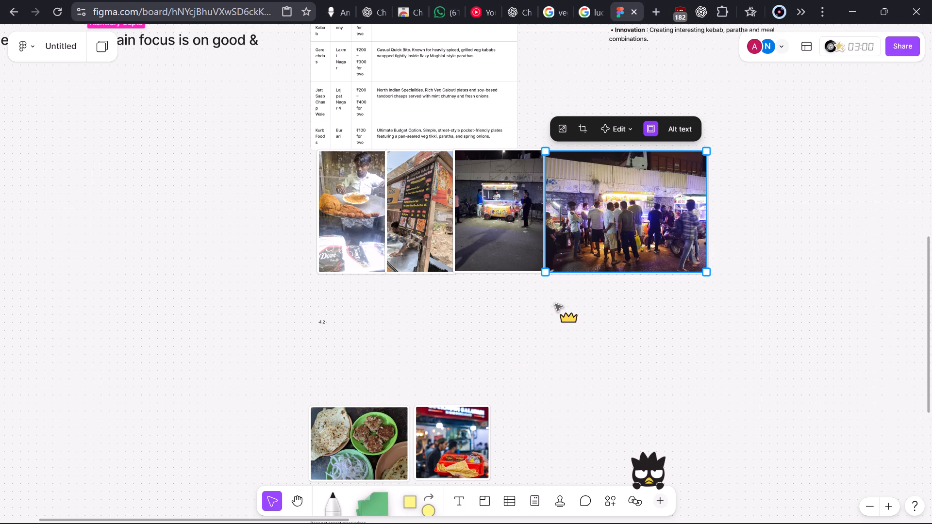
{"action": "left_click", "coordinate": [555, 303]}
{"action": "key", "text": "ctrl+v"}
{"action": "left_click_drag", "start_coordinate": [432, 213], "coordinate": [884, 203]}
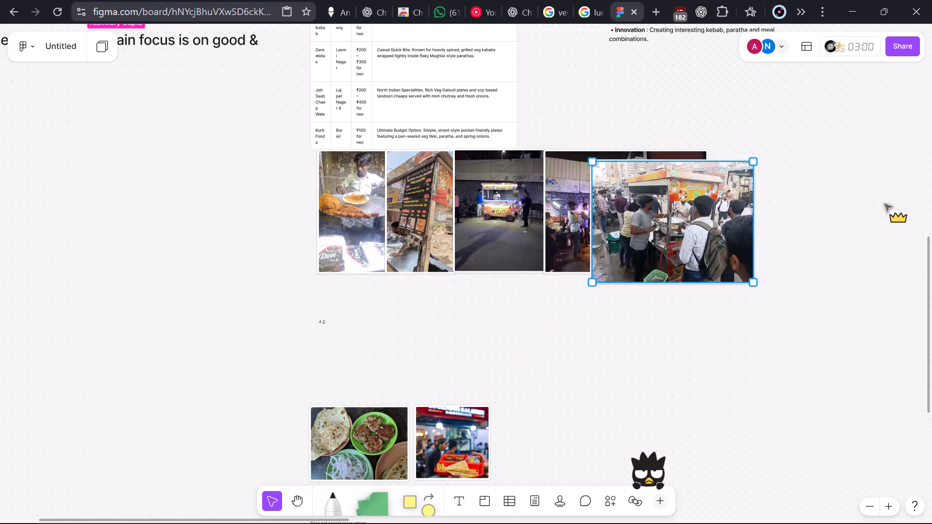
{"action": "left_click_drag", "start_coordinate": [884, 203], "coordinate": [747, 198]}
{"action": "left_click", "coordinate": [906, 152]}
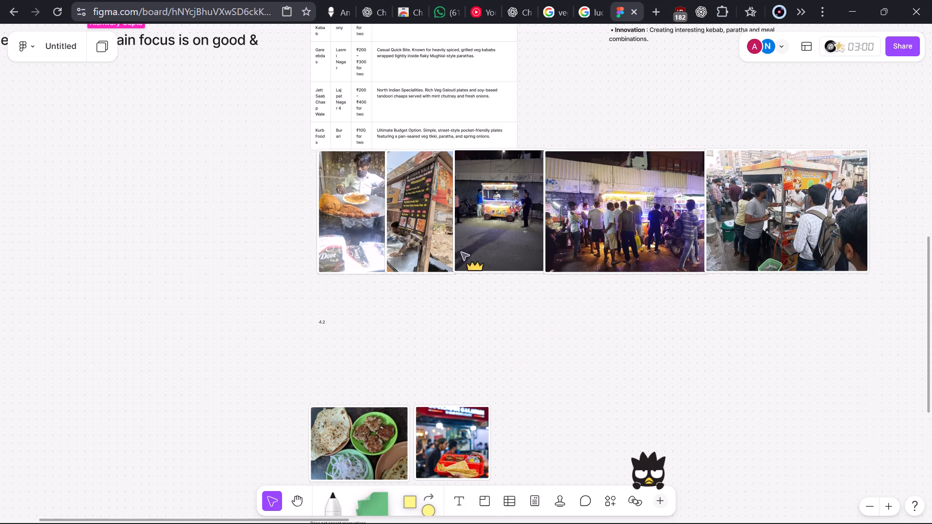
Scale down all five Lucknow Wala photos together and position the row just below the competitor table with a small gap.
{"action": "left_click_drag", "start_coordinate": [263, 274], "coordinate": [783, 189]}
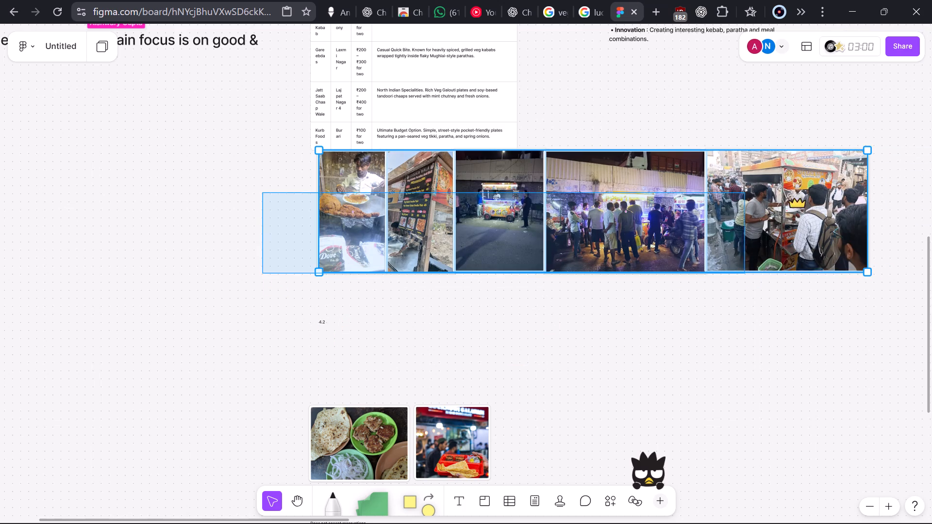
{"action": "left_click_drag", "start_coordinate": [783, 189], "coordinate": [845, 181]}
{"action": "left_click_drag", "start_coordinate": [866, 150], "coordinate": [777, 202]}
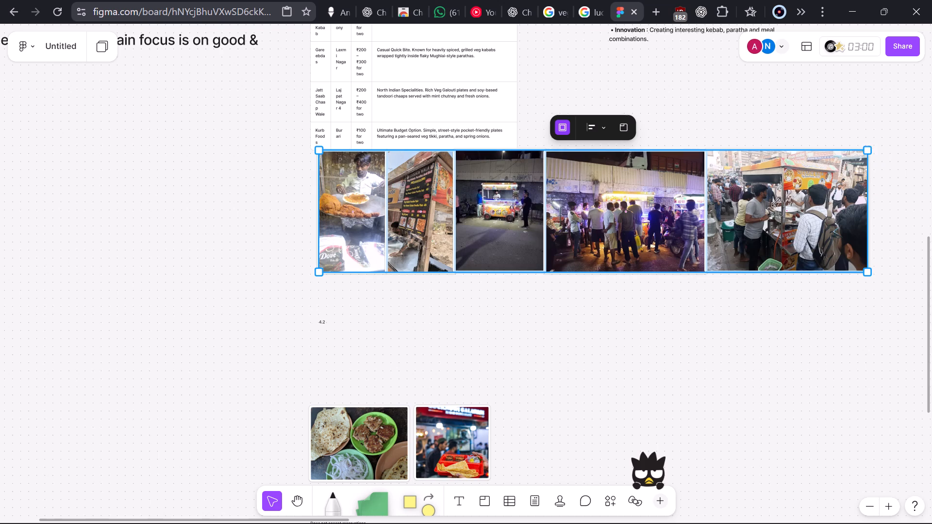
{"action": "left_click_drag", "start_coordinate": [777, 202], "coordinate": [663, 211]}
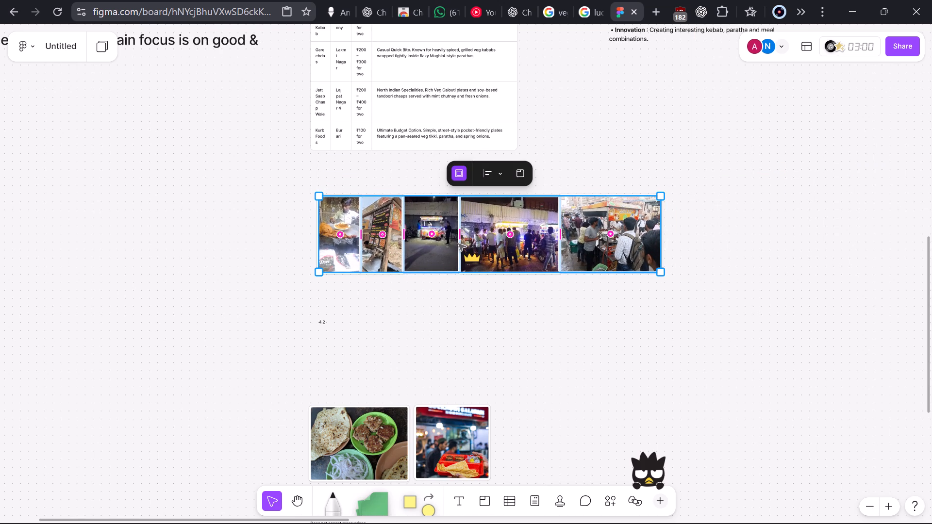
{"action": "left_click_drag", "start_coordinate": [458, 243], "coordinate": [432, 228]}
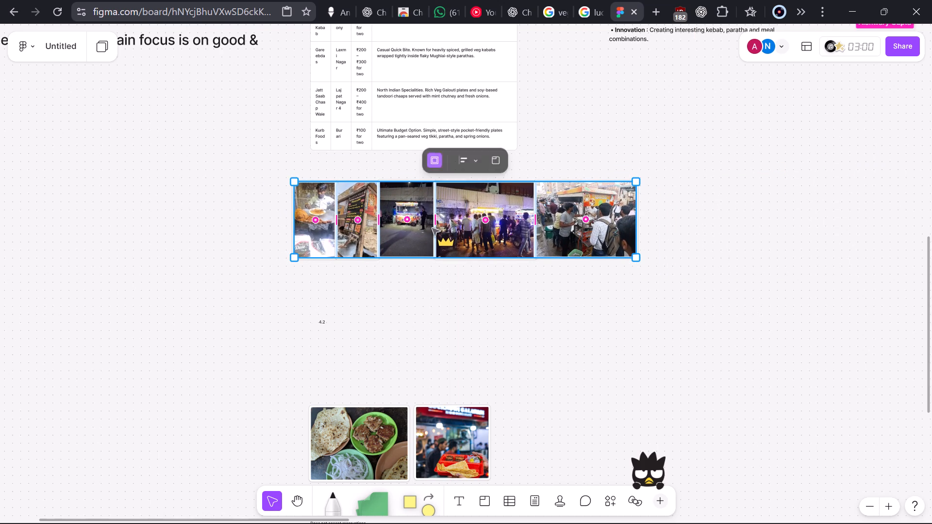
{"action": "left_click", "coordinate": [515, 348]}
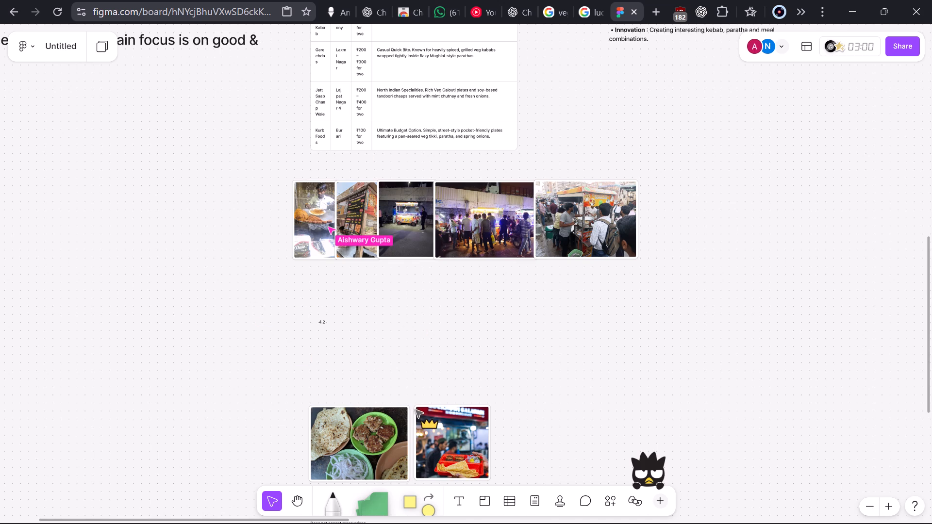
Delete the stray "4.2" text below the Lucknow Wala photo row.
{"action": "left_click_drag", "start_coordinate": [337, 377], "coordinate": [289, 304]}
{"action": "type", "text": "]\\\\"}
{"action": "key", "text": "BackSpace"}
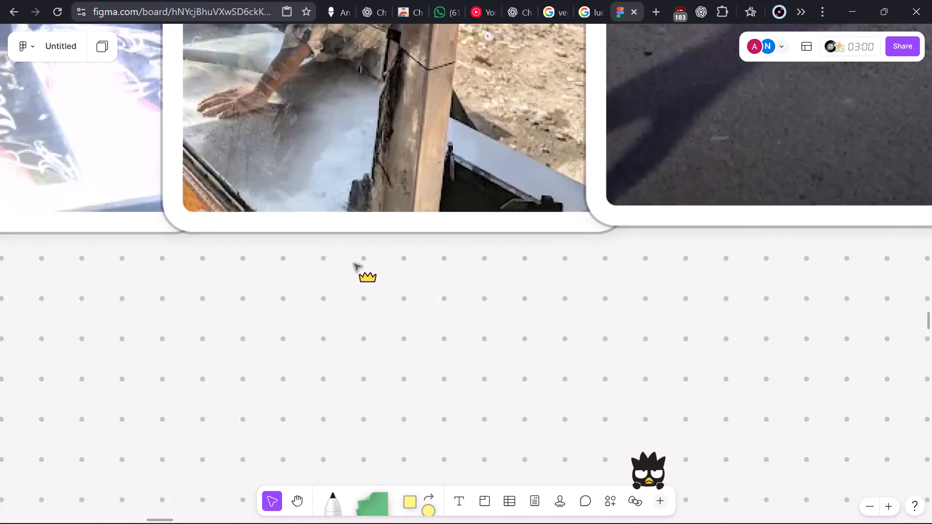
Examine the Lucknow Wala photo row up close and its placement between the competitor table and the restaurant references.
{"action": "scroll", "coordinate": [354, 263], "scroll_direction": "up", "scroll_amount": 3}
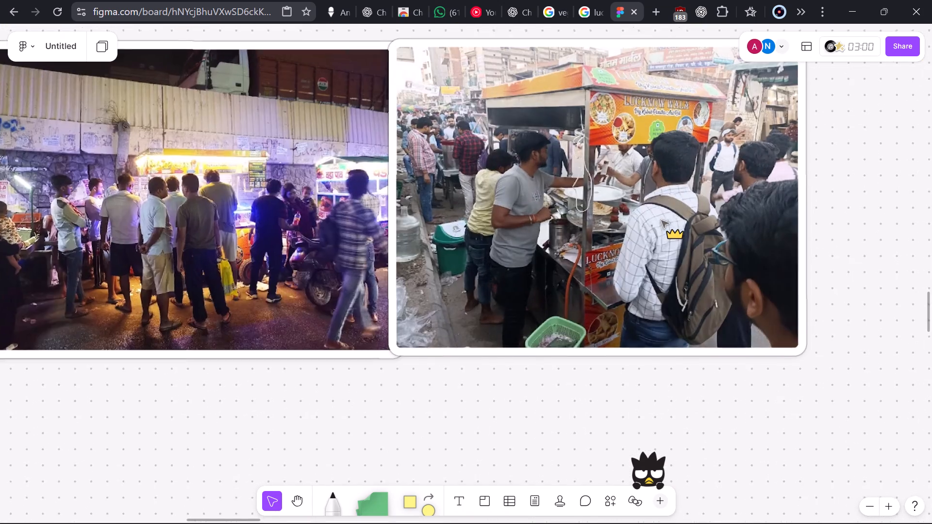
{"action": "scroll", "coordinate": [661, 220], "scroll_direction": "left", "scroll_amount": 1}
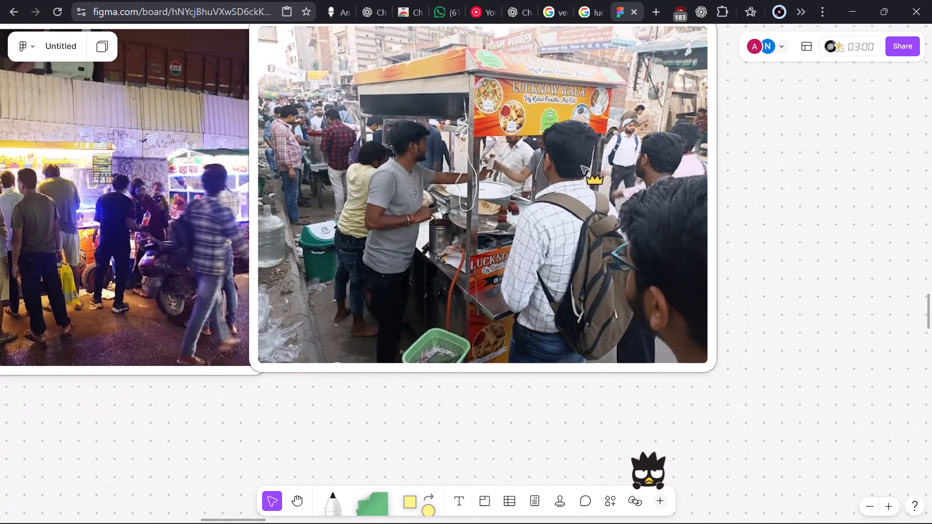
{"action": "scroll", "coordinate": [581, 165], "scroll_direction": "right", "scroll_amount": 2}
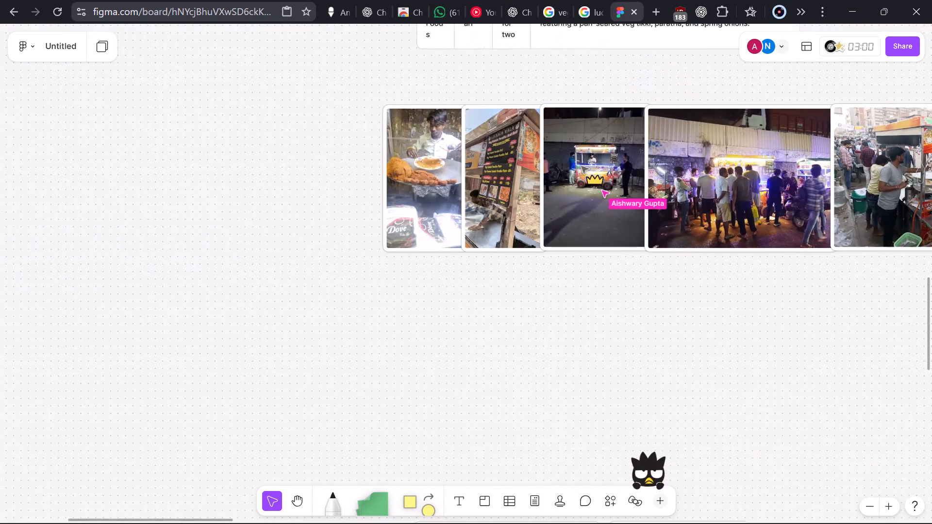
{"action": "scroll", "coordinate": [581, 165], "scroll_direction": "right", "scroll_amount": 3}
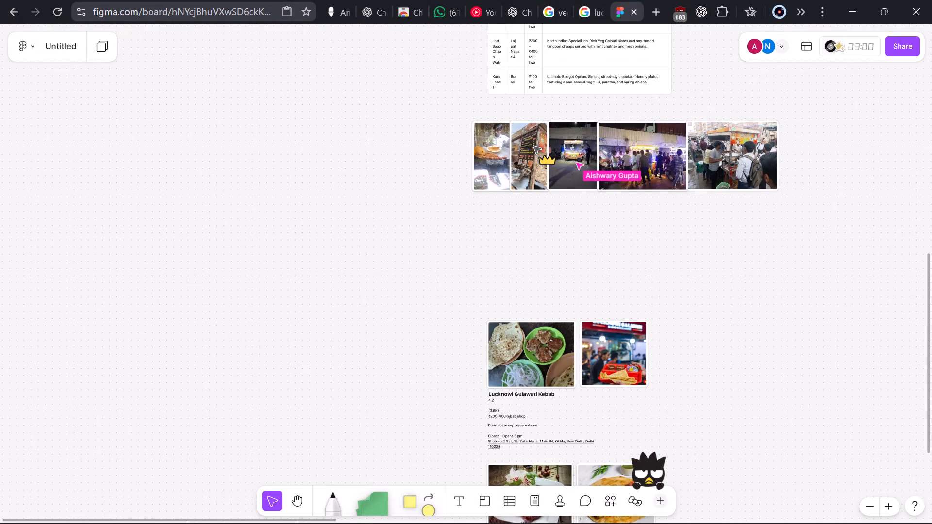
{"action": "scroll", "coordinate": [533, 146], "scroll_direction": "left", "scroll_amount": 1}
{"action": "scroll", "coordinate": [533, 146], "scroll_direction": "down", "scroll_amount": 1}
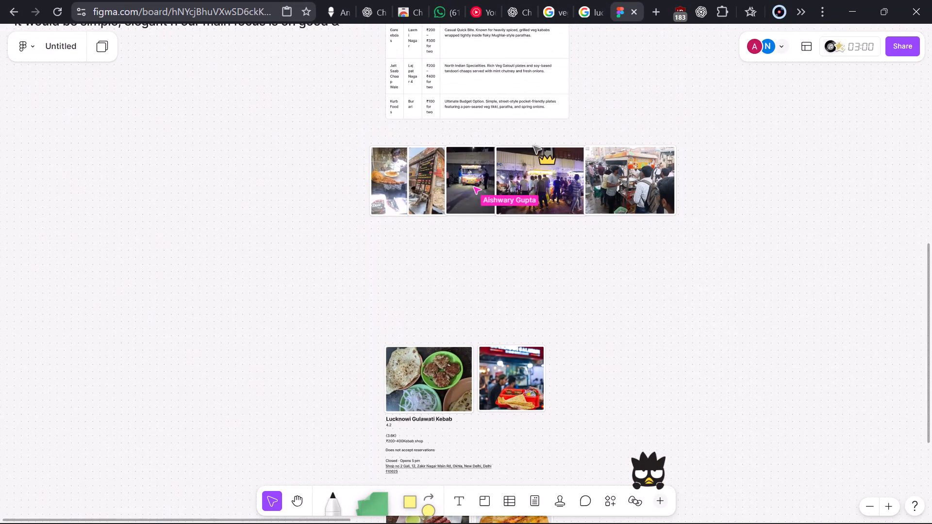
Move the Lucknowi Gulawati Kebab and Nizam's Kathi Kabab references together to the empty area left of and below the photo row.
{"action": "scroll", "coordinate": [558, 68], "scroll_direction": "down", "scroll_amount": 2}
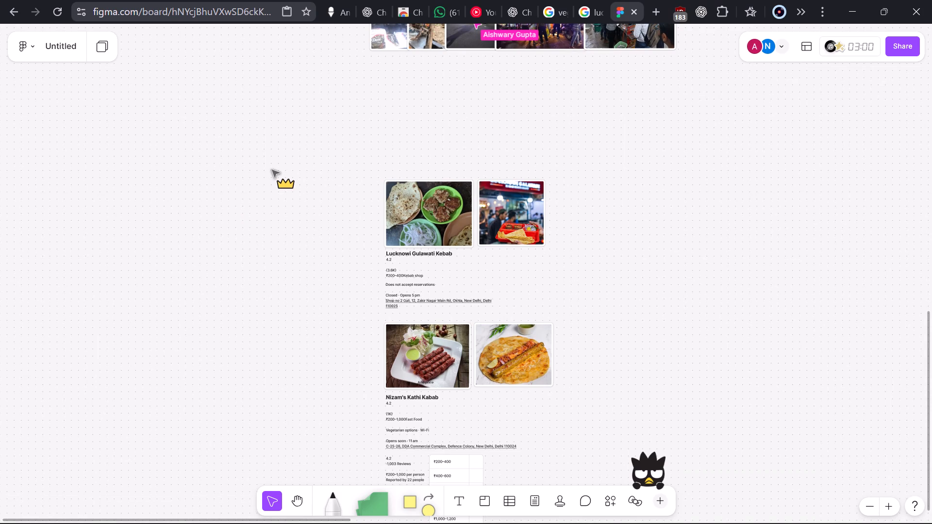
{"action": "scroll", "coordinate": [524, 162], "scroll_direction": "right", "scroll_amount": 1}
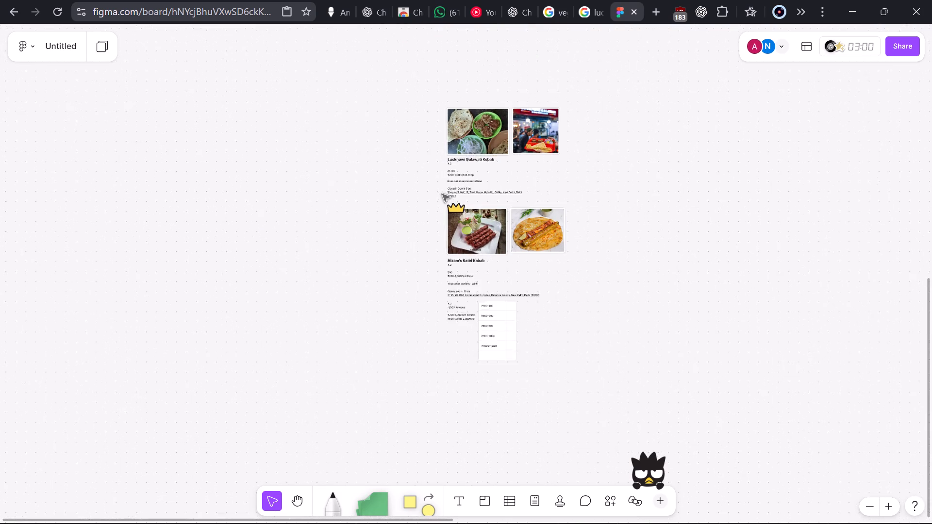
{"action": "left_click_drag", "start_coordinate": [430, 112], "coordinate": [575, 354]}
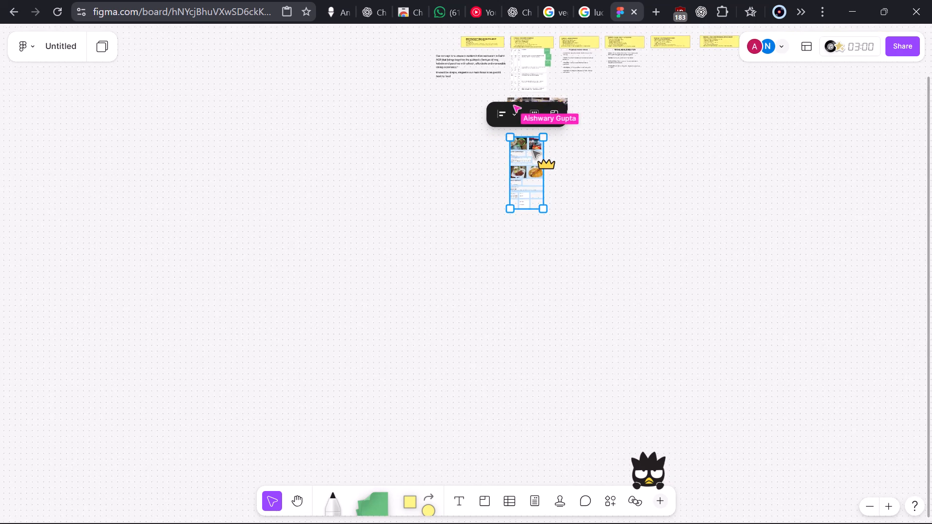
{"action": "left_click_drag", "start_coordinate": [520, 145], "coordinate": [427, 143]}
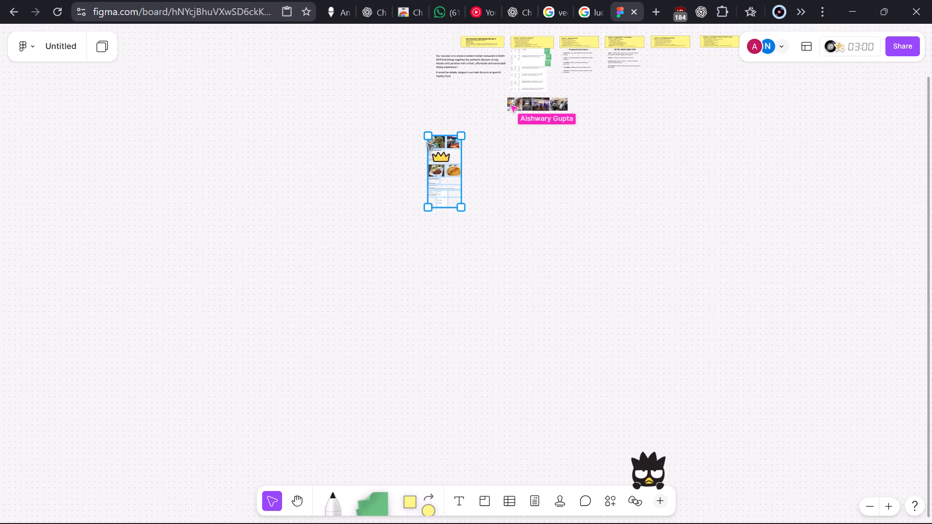
{"action": "left_click_drag", "start_coordinate": [427, 143], "coordinate": [422, 143]}
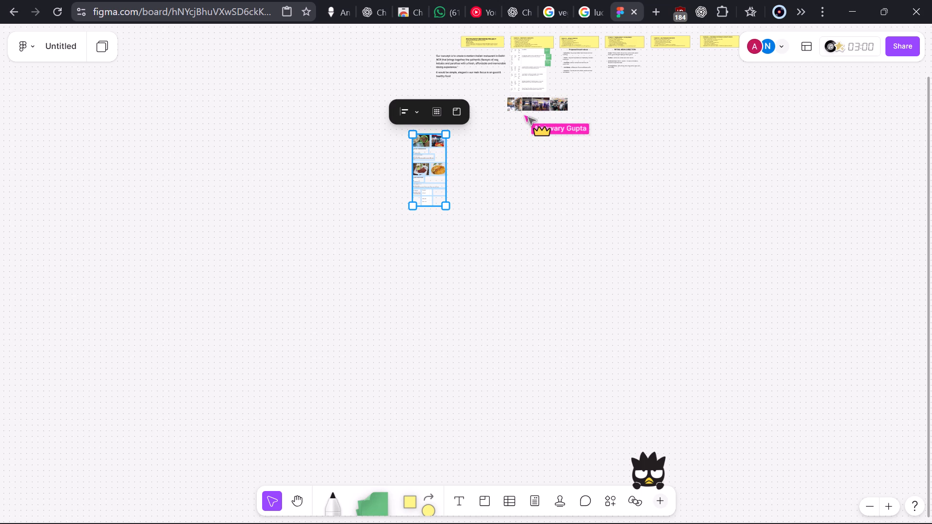
{"action": "left_click", "coordinate": [540, 132]}
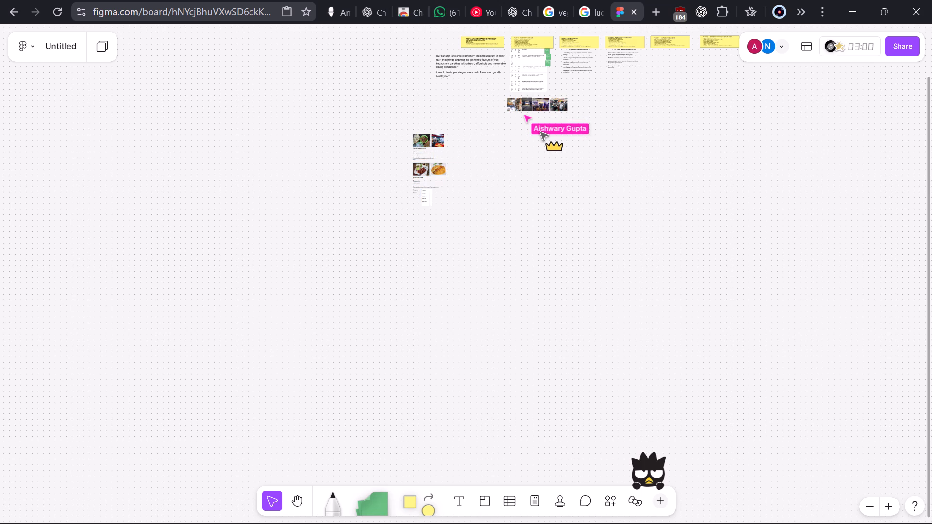
Examine the Lucknow Wala photos up close, especially the kebab preparation and menu board images.
{"action": "scroll", "coordinate": [540, 132], "scroll_direction": "up", "scroll_amount": 1}
{"action": "left_click_drag", "start_coordinate": [540, 132], "coordinate": [518, 256]}
{"action": "scroll", "coordinate": [518, 256], "scroll_direction": "up", "scroll_amount": 2}
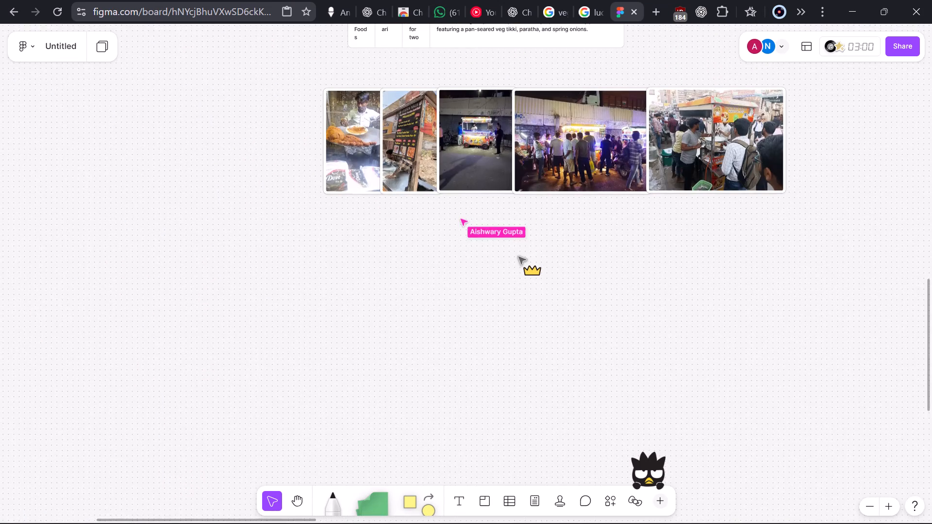
{"action": "scroll", "coordinate": [518, 256], "scroll_direction": "up", "scroll_amount": 1}
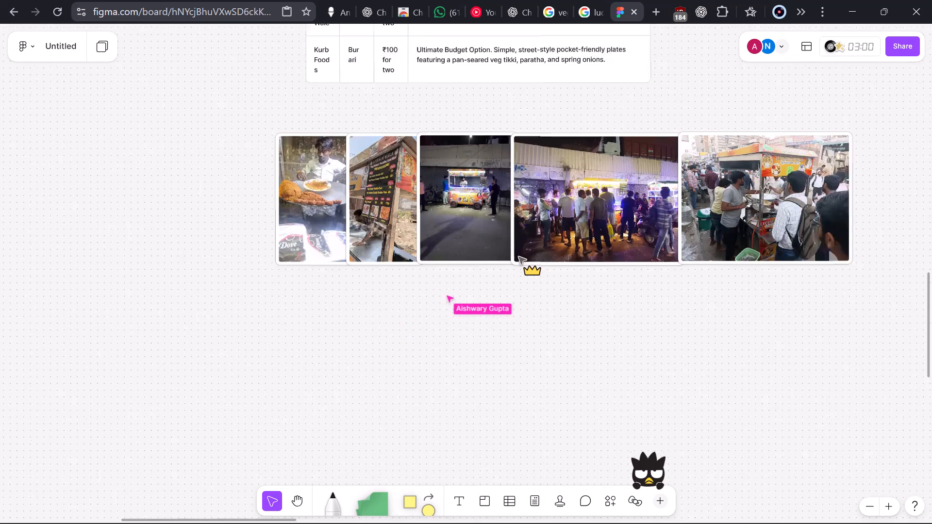
{"action": "scroll", "coordinate": [518, 256], "scroll_direction": "up", "scroll_amount": 1}
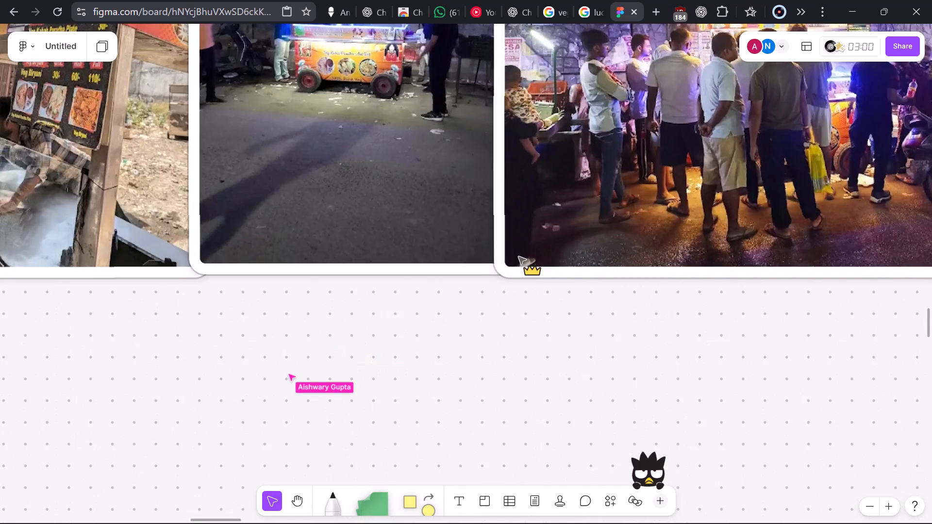
{"action": "scroll", "coordinate": [518, 256], "scroll_direction": "right", "scroll_amount": 5}
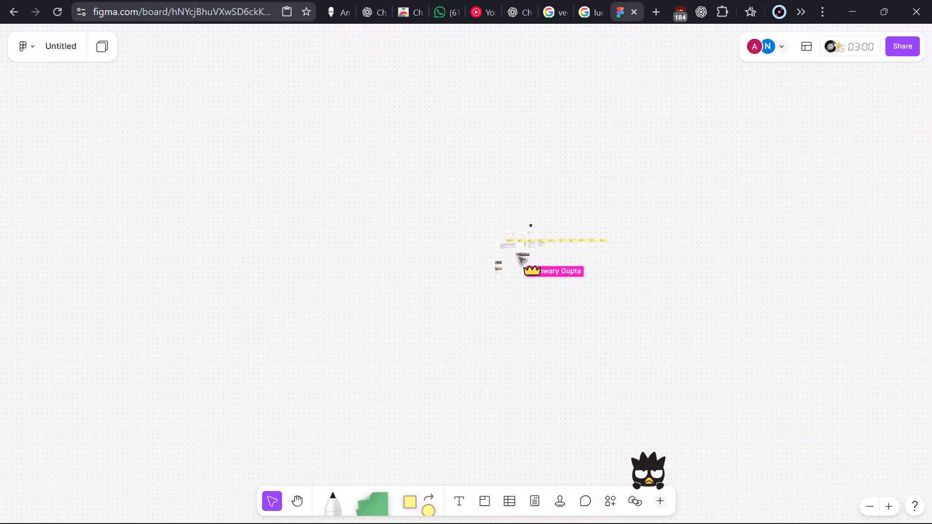
{"action": "scroll", "coordinate": [518, 256], "scroll_direction": "right", "scroll_amount": 1}
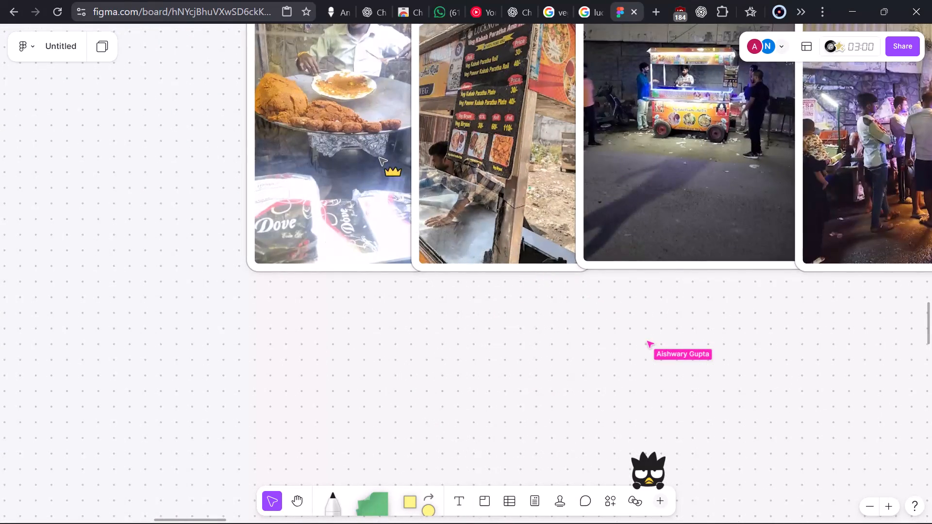
{"action": "scroll", "coordinate": [379, 157], "scroll_direction": "up", "scroll_amount": 1}
{"action": "scroll", "coordinate": [379, 157], "scroll_direction": "down", "scroll_amount": 1}
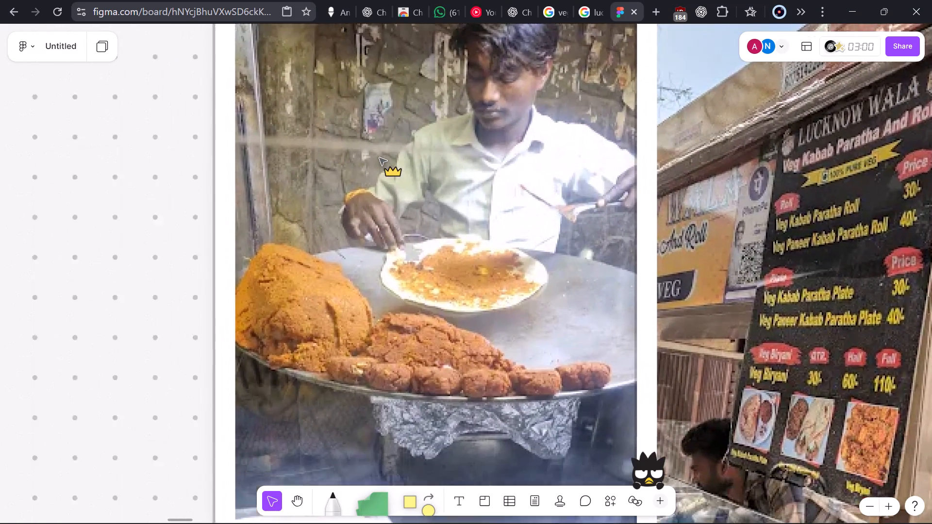
{"action": "scroll", "coordinate": [379, 157], "scroll_direction": "down", "scroll_amount": 1}
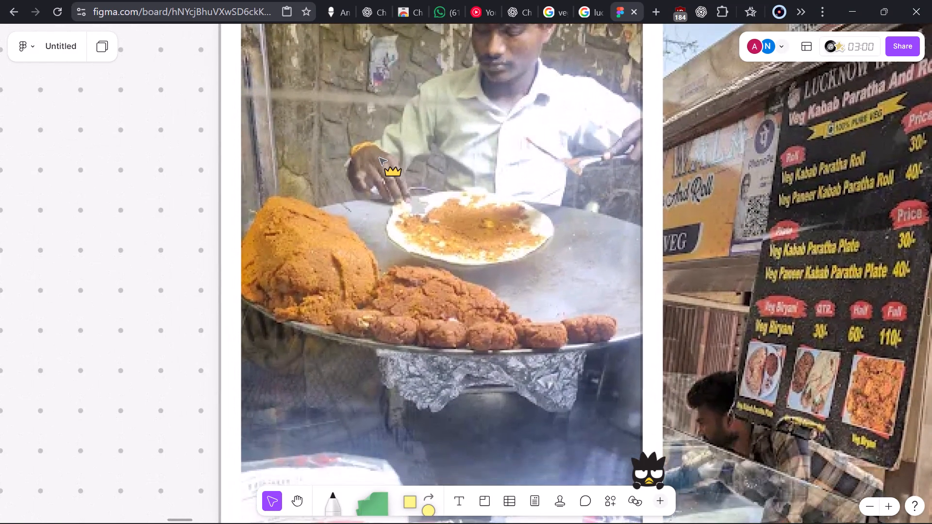
{"action": "scroll", "coordinate": [379, 157], "scroll_direction": "up", "scroll_amount": 1}
{"action": "scroll", "coordinate": [534, 183], "scroll_direction": "down", "scroll_amount": 1}
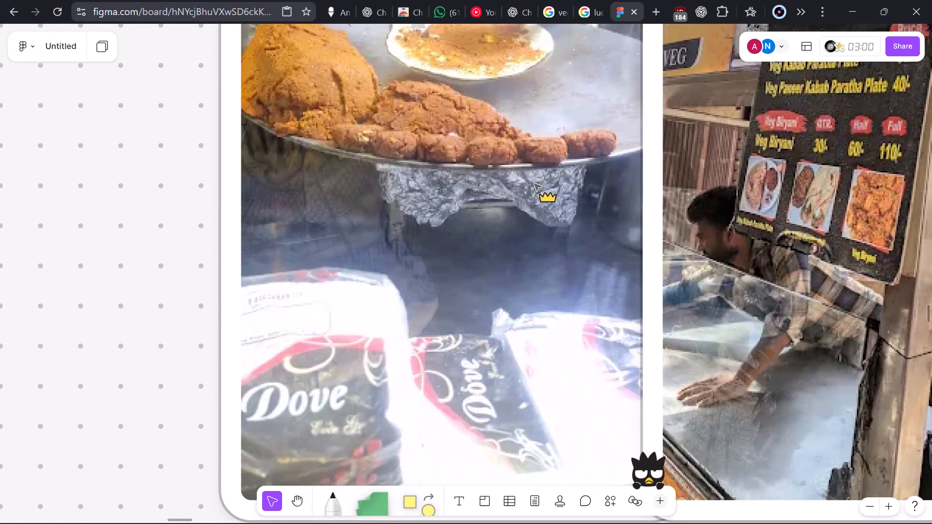
{"action": "scroll", "coordinate": [534, 183], "scroll_direction": "down", "scroll_amount": 2}
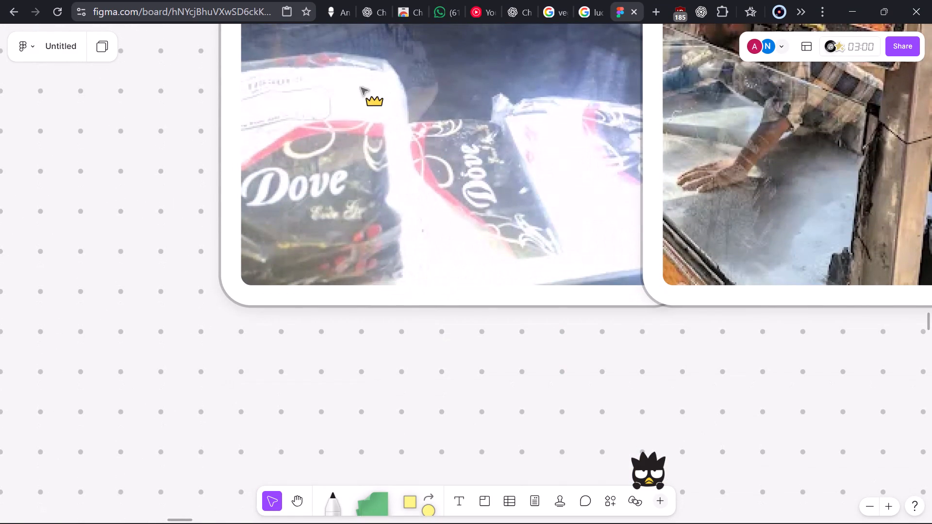
Copy the name "Lucknow Wala Veg Kabab Paratha & Roll" from the competitor table and paste it as separate text above the photo row.
{"action": "scroll", "coordinate": [513, 112], "scroll_direction": "up", "scroll_amount": 1}
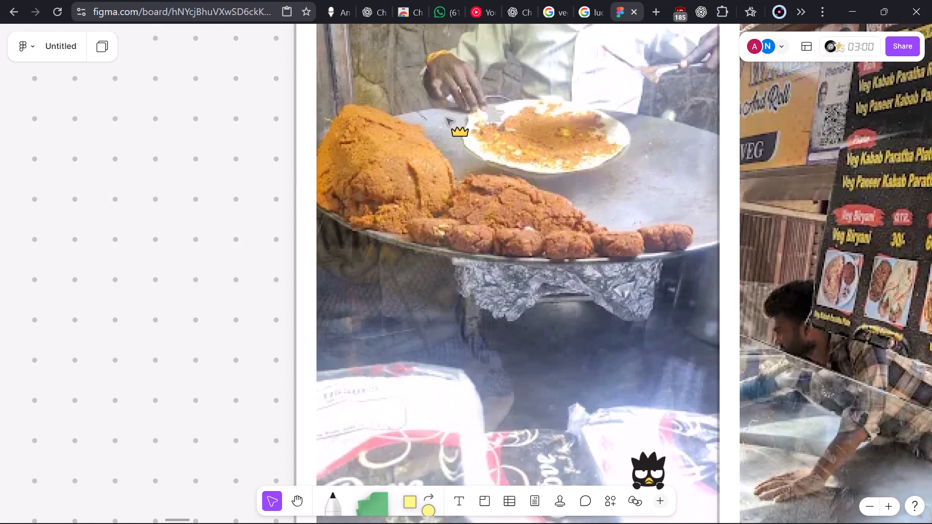
{"action": "scroll", "coordinate": [446, 117], "scroll_direction": "up", "scroll_amount": 1}
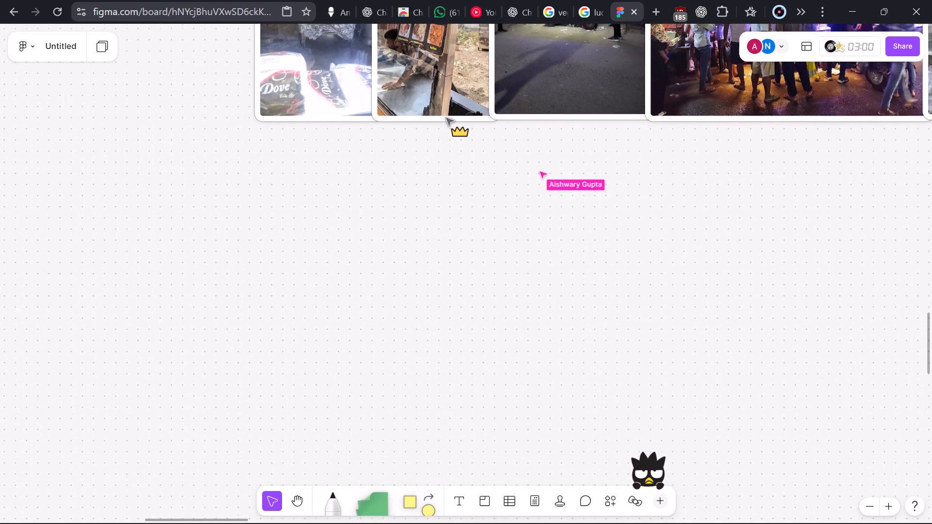
{"action": "scroll", "coordinate": [446, 117], "scroll_direction": "up", "scroll_amount": 2}
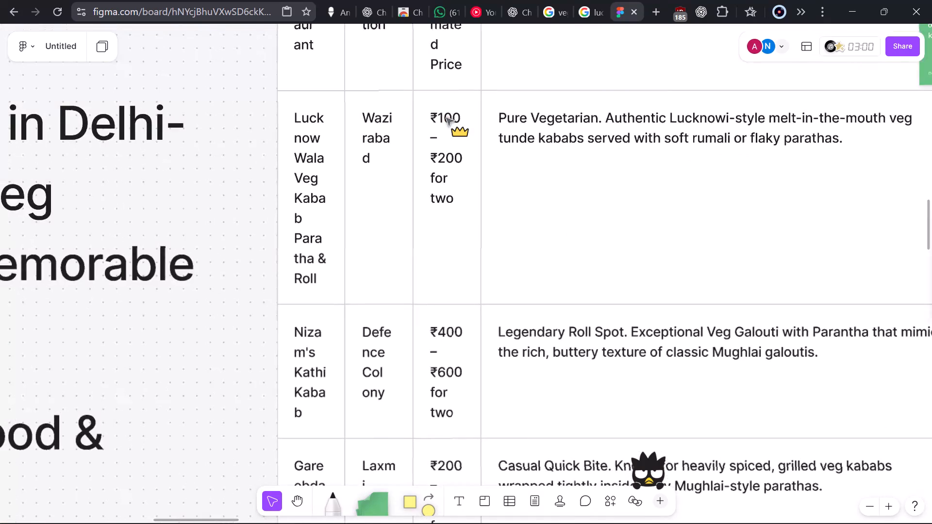
{"action": "double_click", "coordinate": [296, 139]}
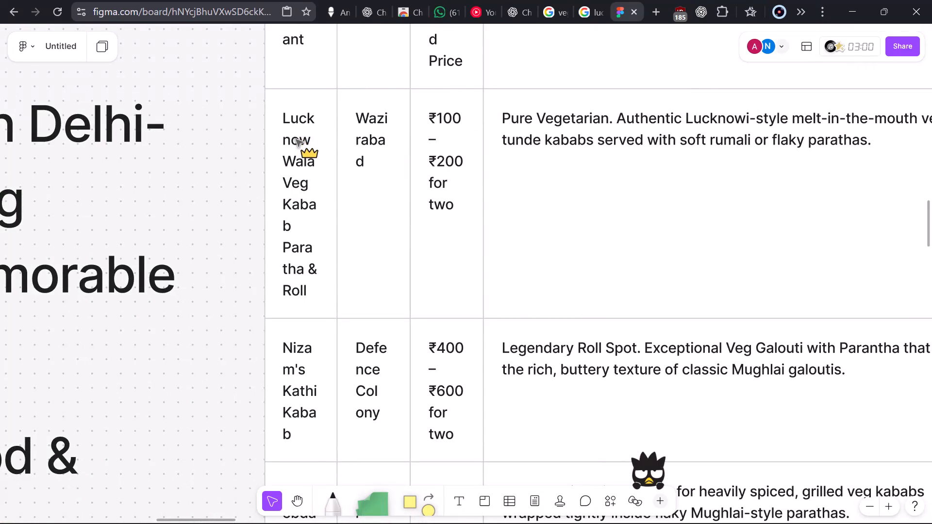
{"action": "left_click", "coordinate": [296, 139]}
{"action": "left_click", "coordinate": [296, 139]}
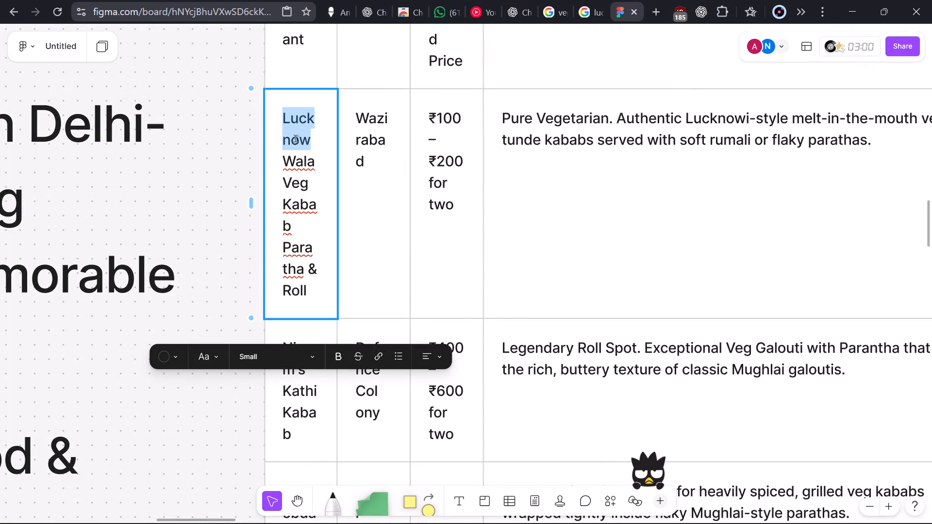
{"action": "key", "text": "ctrl+a"}
{"action": "key", "text": "ctrl+c"}
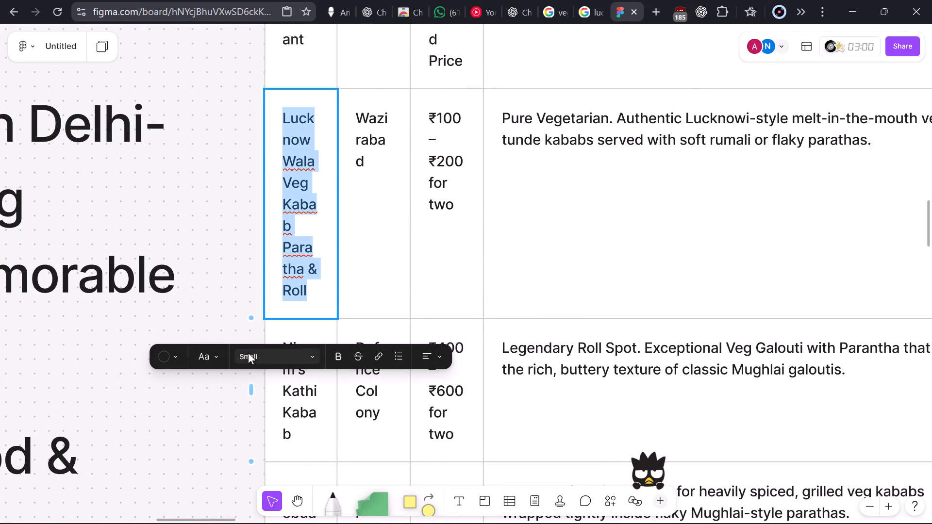
{"action": "scroll", "coordinate": [248, 353], "scroll_direction": "down", "scroll_amount": 1}
{"action": "left_click", "coordinate": [232, 380]}
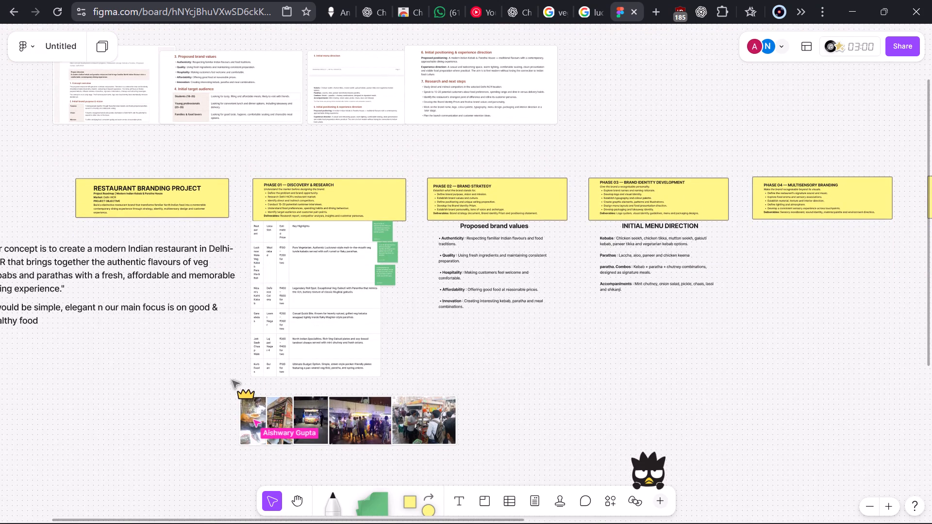
{"action": "left_click", "coordinate": [231, 405]}
{"action": "key", "text": "ctrl+v"}
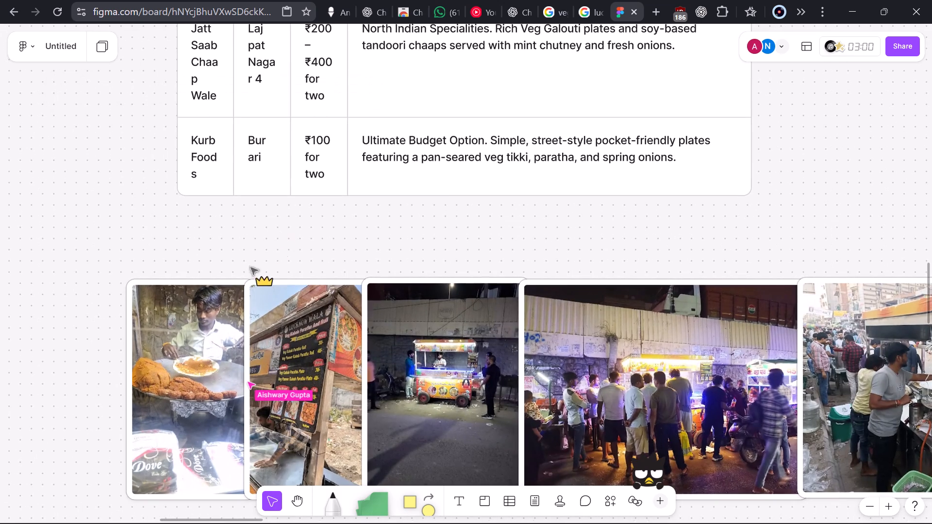
{"action": "left_click", "coordinate": [289, 226]}
{"action": "key", "text": "ctrl+v"}
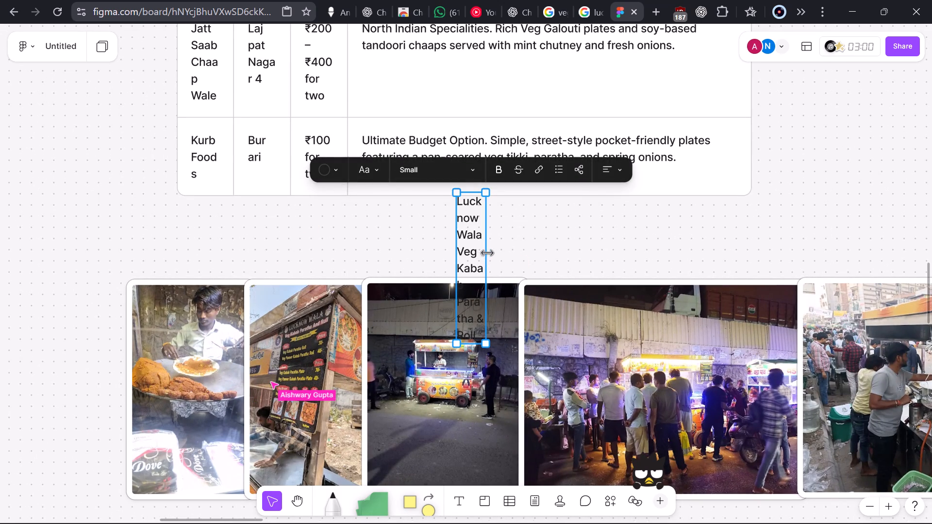
Set the pasted Lucknow Wala name to Large text and widen its box so the name fits on two lines.
{"action": "left_click_drag", "start_coordinate": [487, 253], "coordinate": [681, 235]}
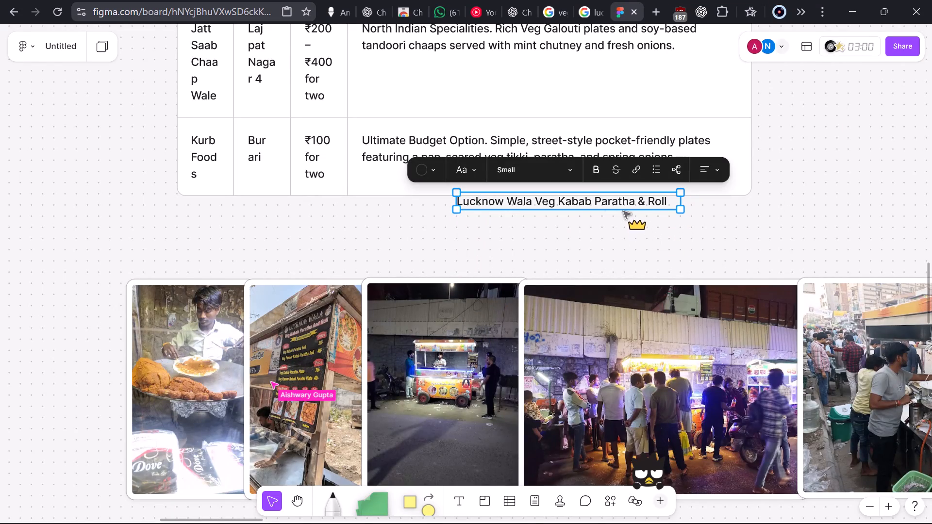
{"action": "left_click", "coordinate": [549, 164]}
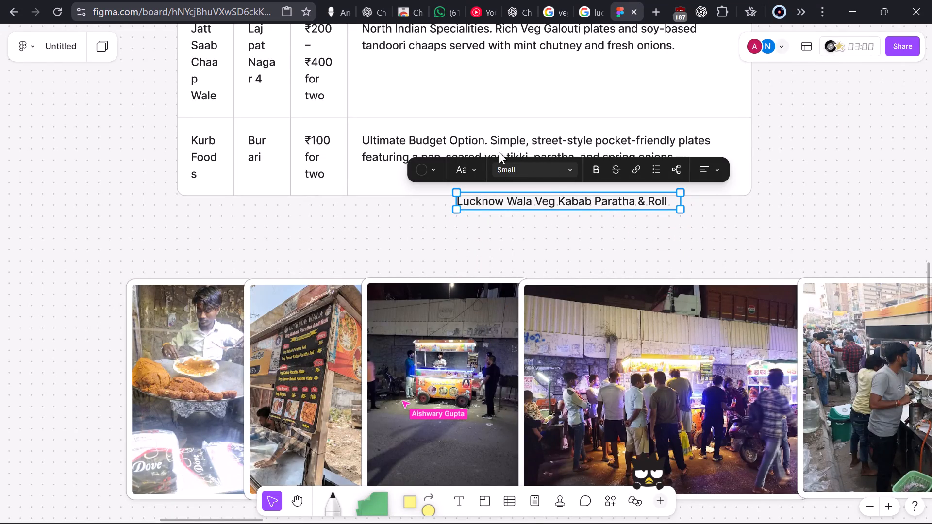
{"action": "left_click", "coordinate": [598, 168]}
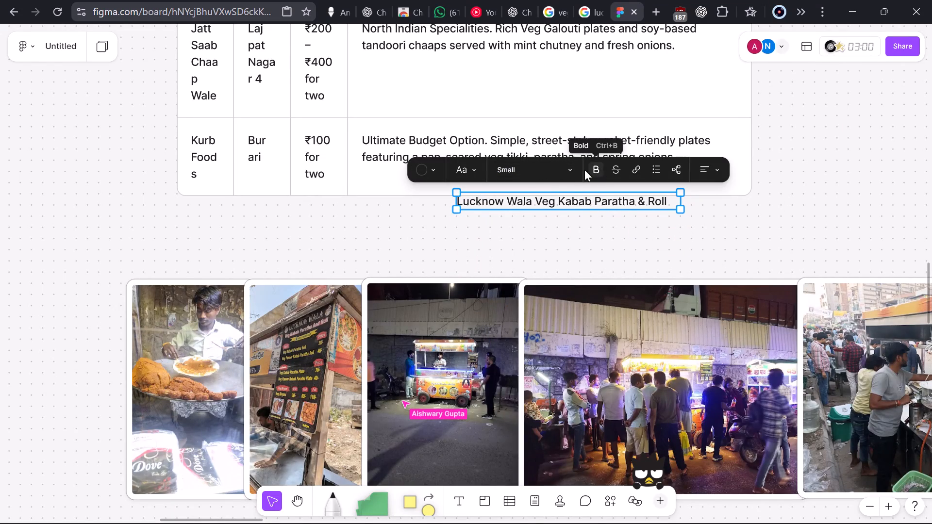
{"action": "left_click", "coordinate": [561, 173]}
{"action": "left_click", "coordinate": [549, 278]}
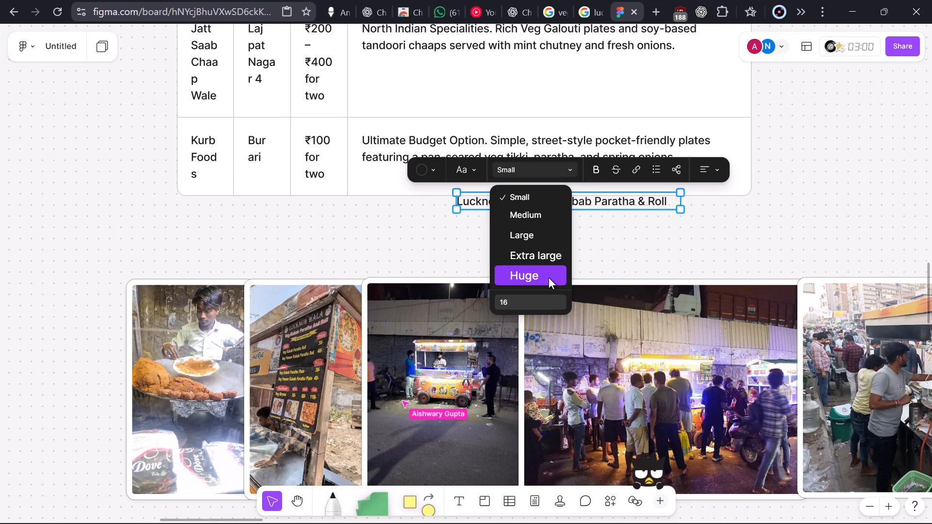
{"action": "left_click", "coordinate": [546, 172]}
{"action": "left_click", "coordinate": [534, 235]}
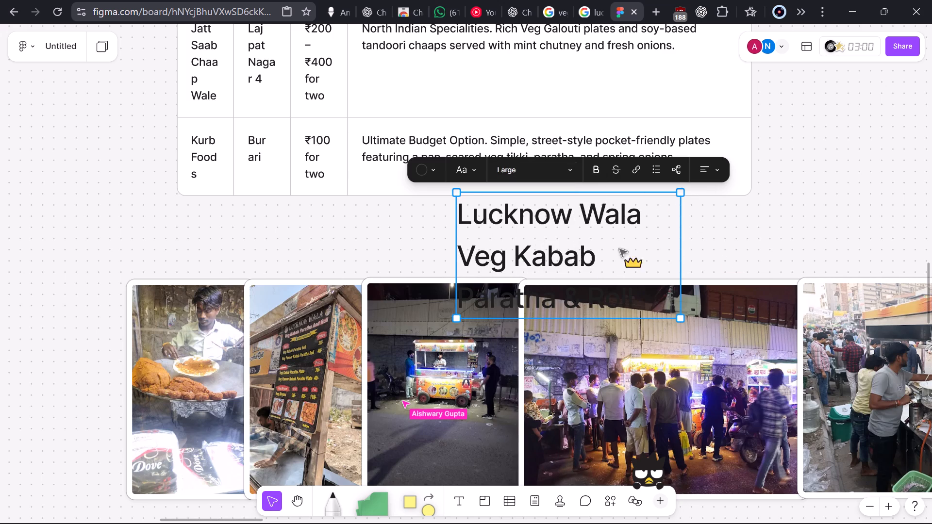
{"action": "left_click_drag", "start_coordinate": [678, 237], "coordinate": [758, 256]}
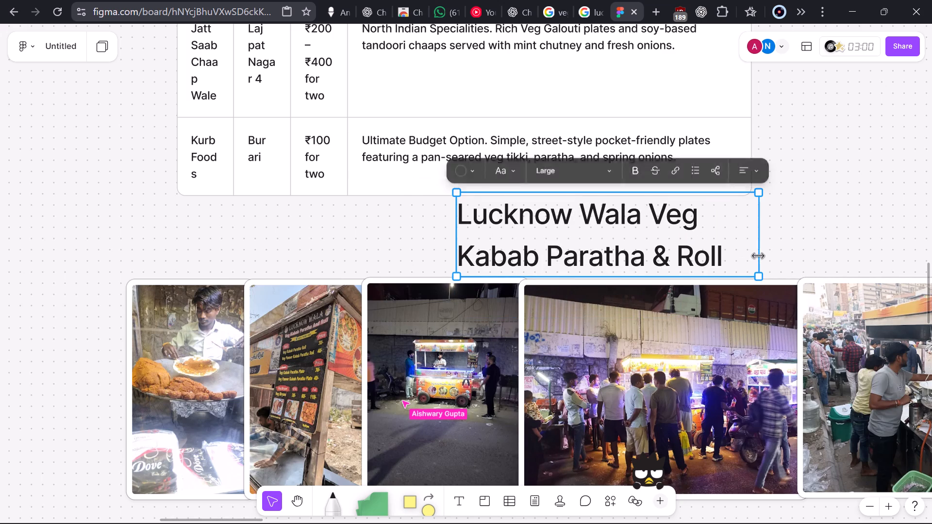
{"action": "left_click", "coordinate": [758, 256]}
Move the Lucknow Wala heading directly above the first photo, aligned with that photo's left edge.
{"action": "left_click_drag", "start_coordinate": [583, 240], "coordinate": [302, 237]}
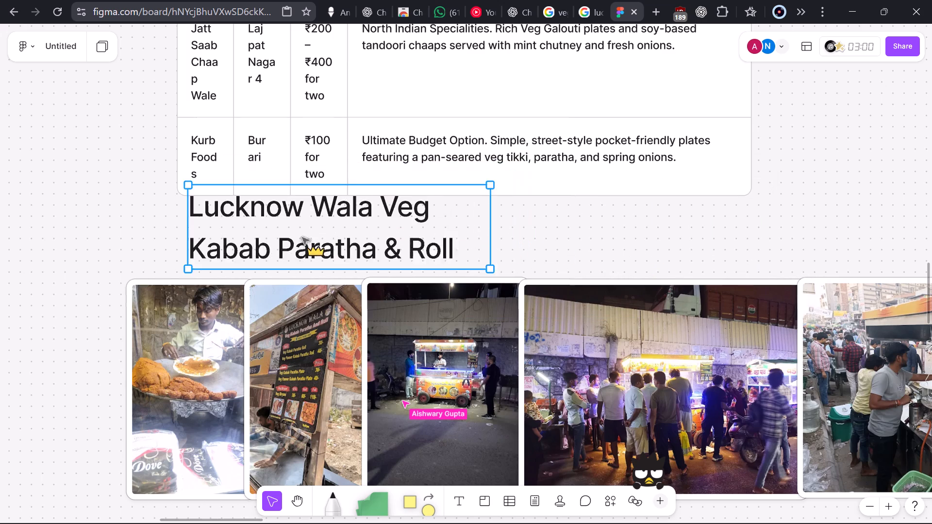
{"action": "left_click_drag", "start_coordinate": [302, 237], "coordinate": [210, 250]}
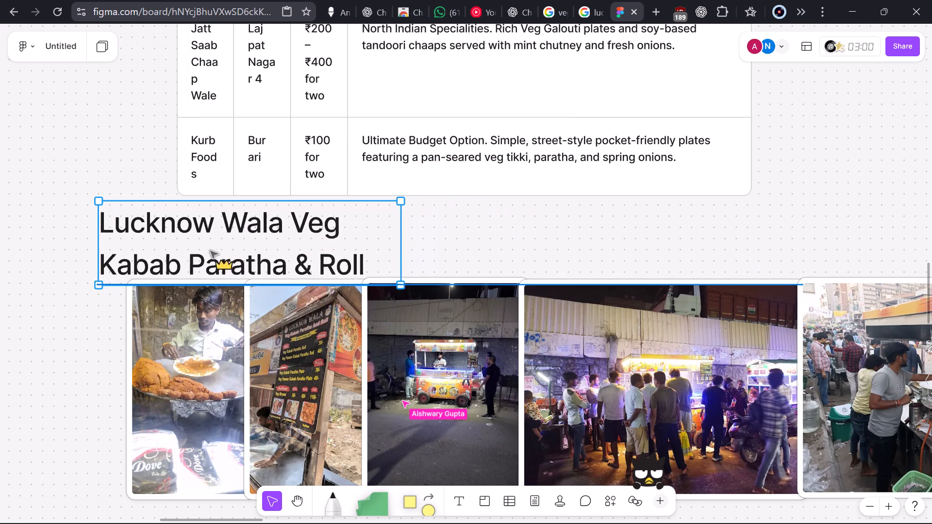
{"action": "left_click_drag", "start_coordinate": [210, 250], "coordinate": [250, 243]}
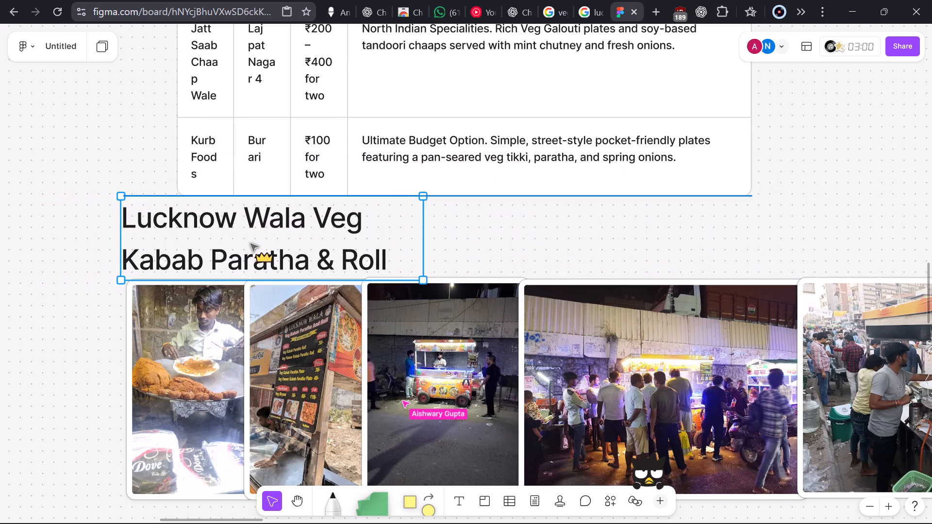
{"action": "left_click_drag", "start_coordinate": [250, 243], "coordinate": [261, 243]}
{"action": "left_click", "coordinate": [547, 243]}
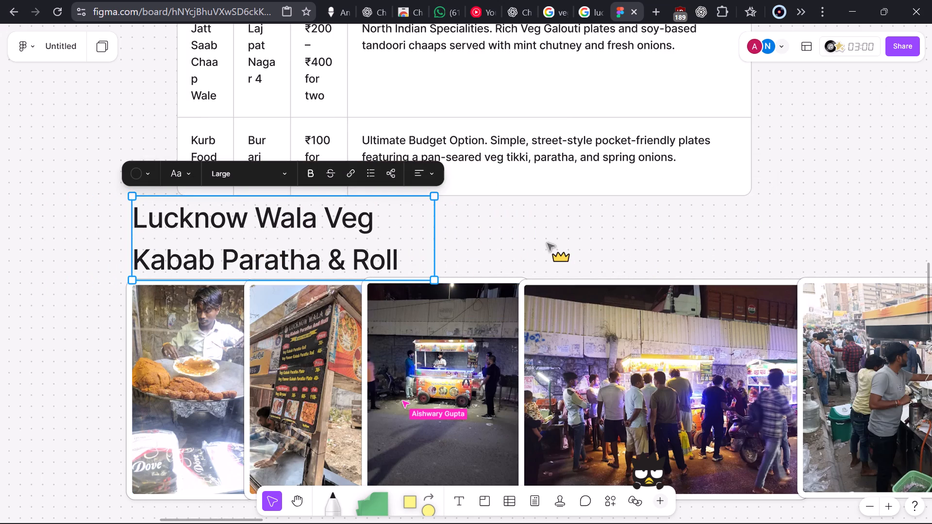
Duplicate the Lucknow Wala heading into the empty area below the photo row, aligned with the original's left edge.
{"action": "scroll", "coordinate": [547, 243], "scroll_direction": "down", "scroll_amount": 3}
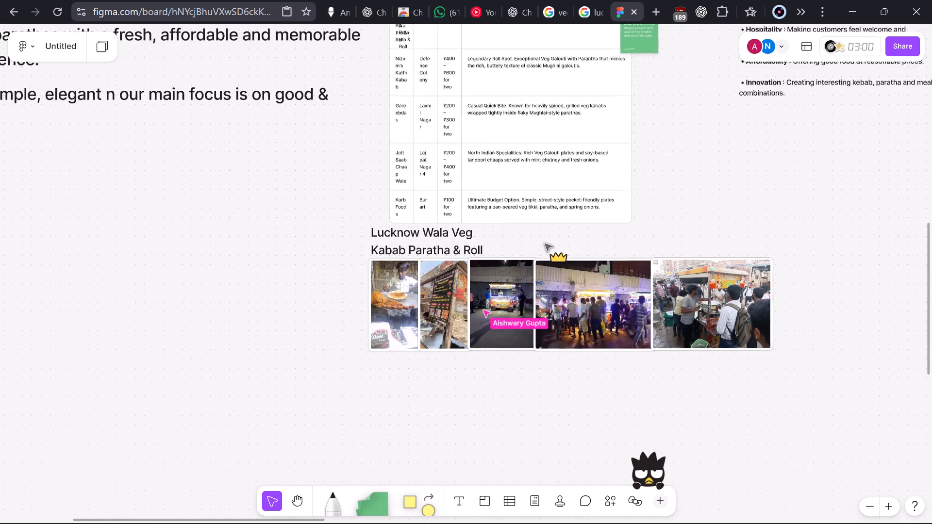
{"action": "scroll", "coordinate": [545, 243], "scroll_direction": "down", "scroll_amount": 1}
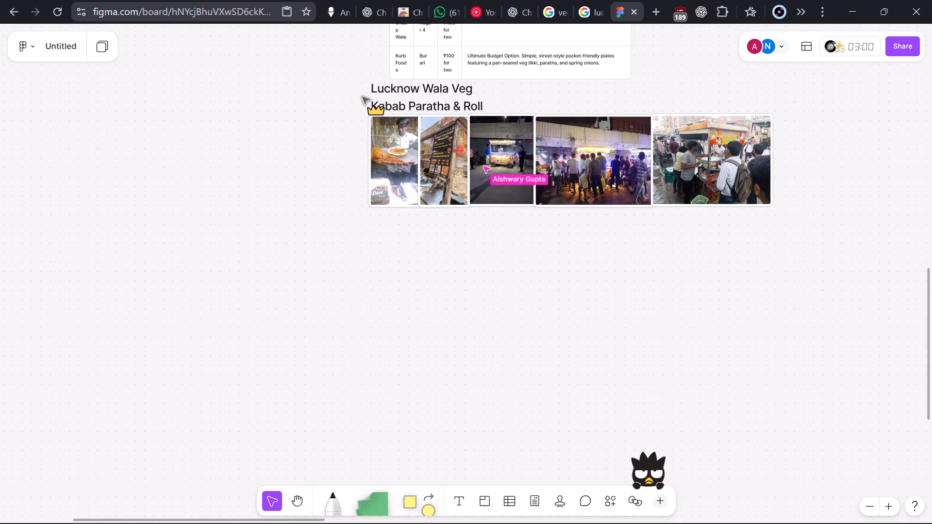
{"action": "left_click", "coordinate": [393, 93]}
{"action": "left_click_drag", "start_coordinate": [393, 93], "coordinate": [417, 261], "text": "alt"}
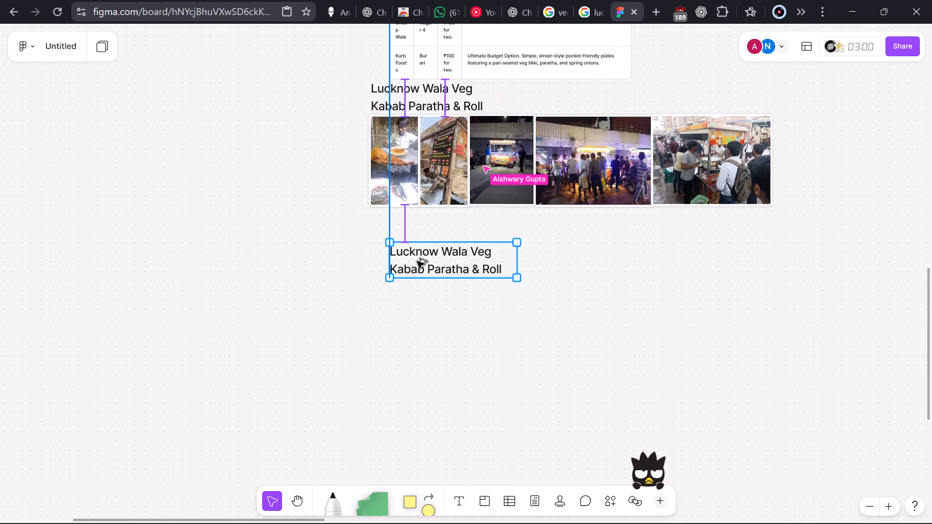
{"action": "left_click_drag", "start_coordinate": [417, 261], "coordinate": [388, 231], "text": "alt"}
Delete the stray pasted copy of the restaurant name overlapping the Lucknow Wala row of the competitor table.
{"action": "scroll", "coordinate": [388, 231], "scroll_direction": "up", "scroll_amount": 1}
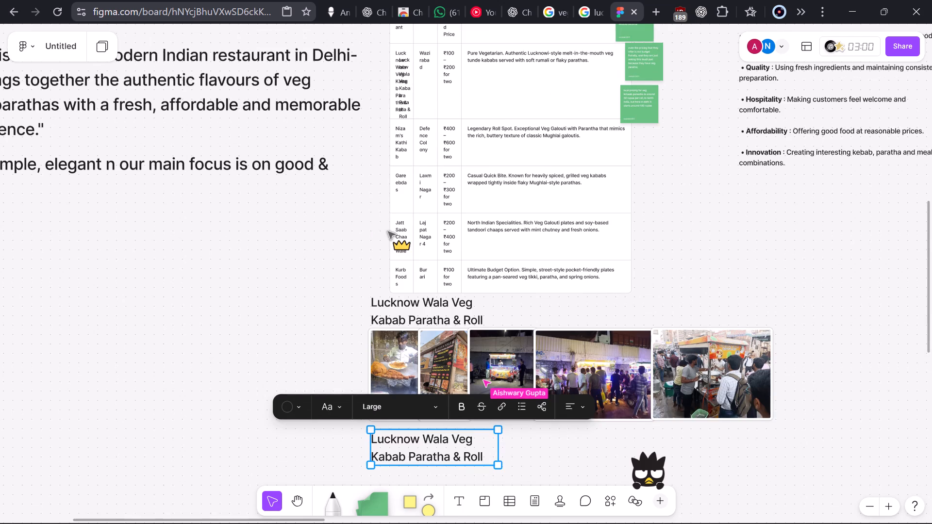
{"action": "scroll", "coordinate": [388, 231], "scroll_direction": "up", "scroll_amount": 2}
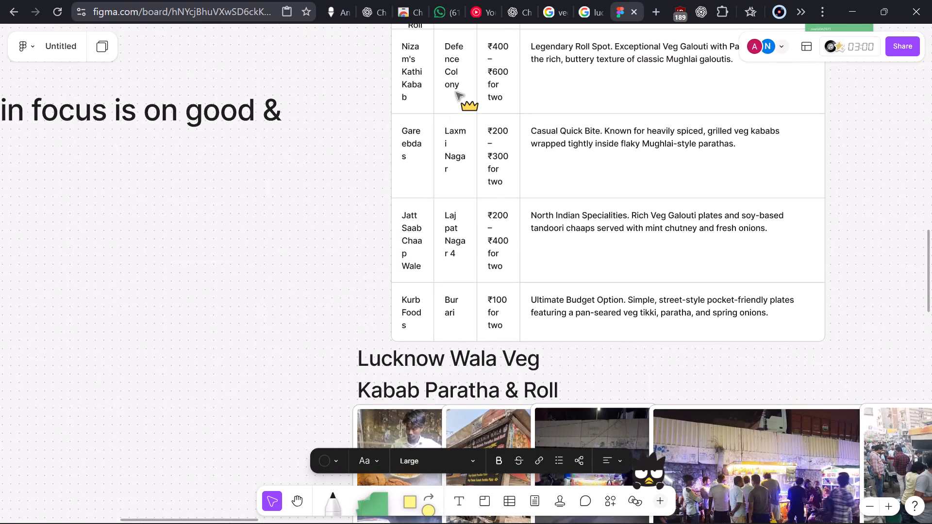
{"action": "scroll", "coordinate": [456, 92], "scroll_direction": "up", "scroll_amount": 1}
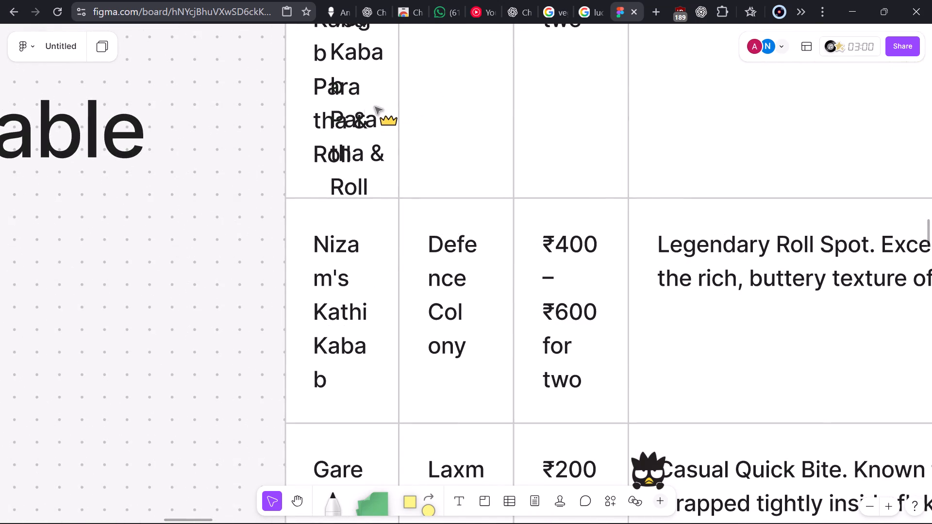
{"action": "left_click", "coordinate": [364, 110]}
{"action": "key", "text": "BackSpace"}
Switch to the Google results tab and search for "nizam's kathi kabab".
{"action": "scroll", "coordinate": [364, 110], "scroll_direction": "down", "scroll_amount": 1}
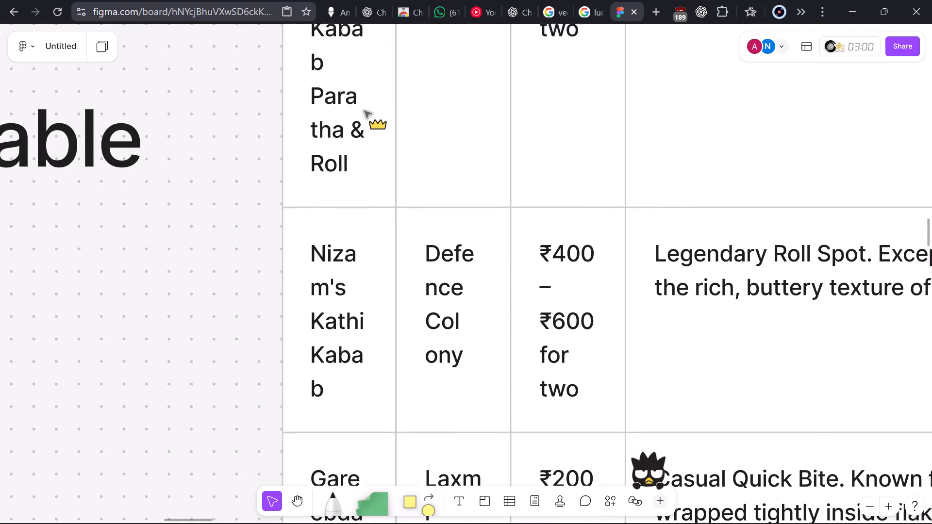
{"action": "scroll", "coordinate": [364, 110], "scroll_direction": "down", "scroll_amount": 1}
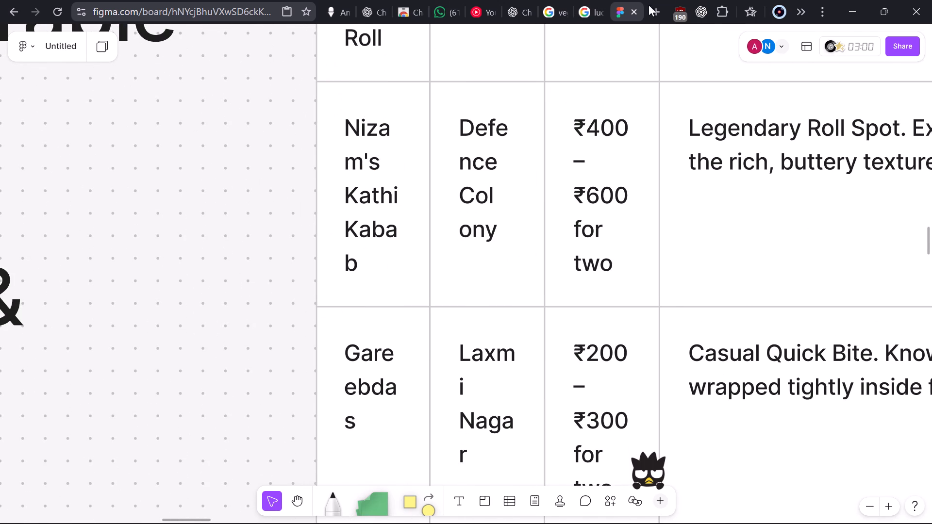
{"action": "left_click", "coordinate": [595, 6]}
{"action": "double_click", "coordinate": [236, 40]}
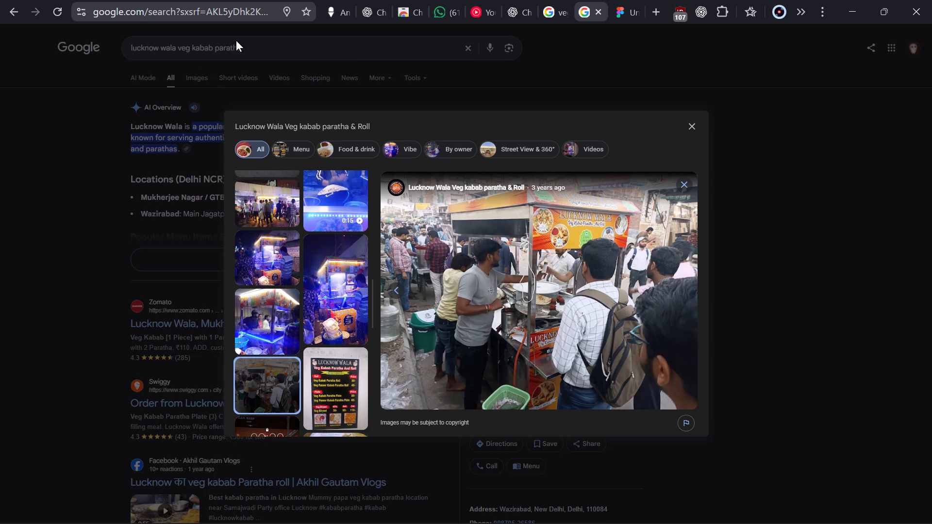
{"action": "left_click", "coordinate": [236, 40]}
{"action": "key", "text": "ctrl+a"}
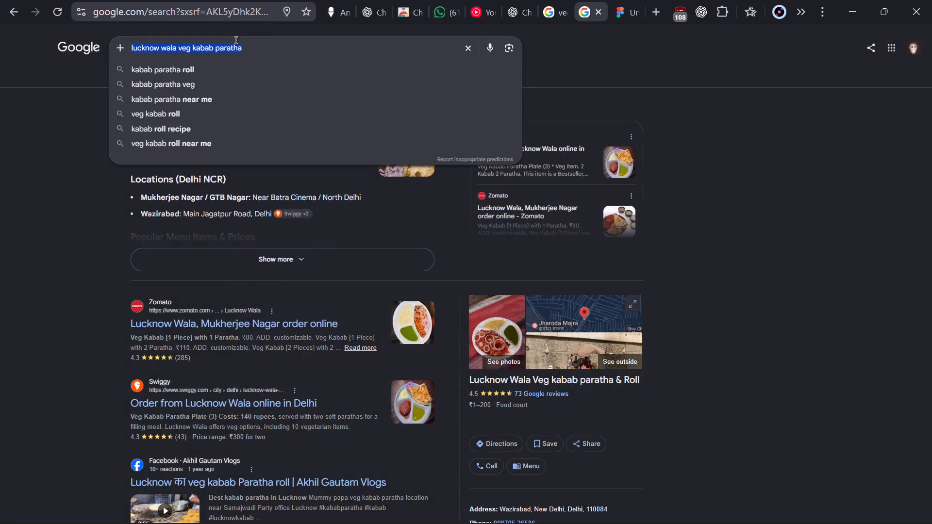
{"action": "type", "text": "ni"}
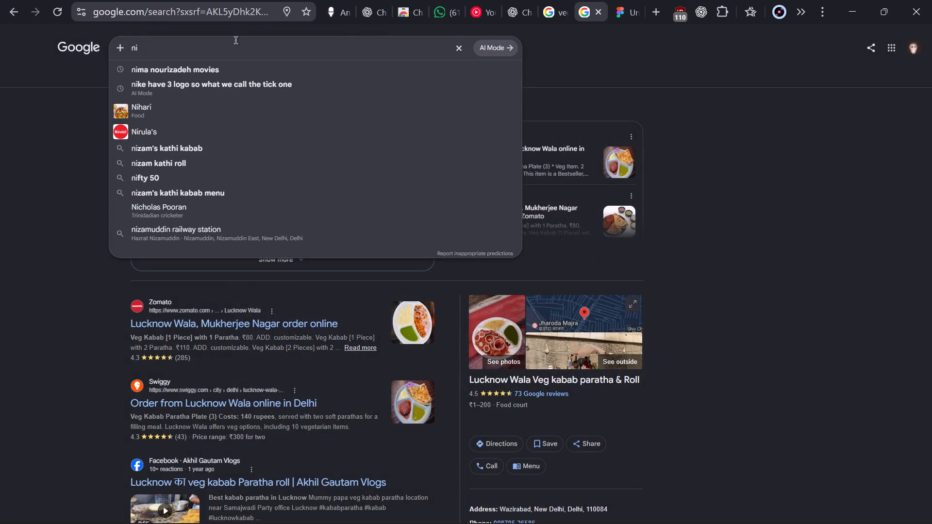
{"action": "type", "text": "zam"}
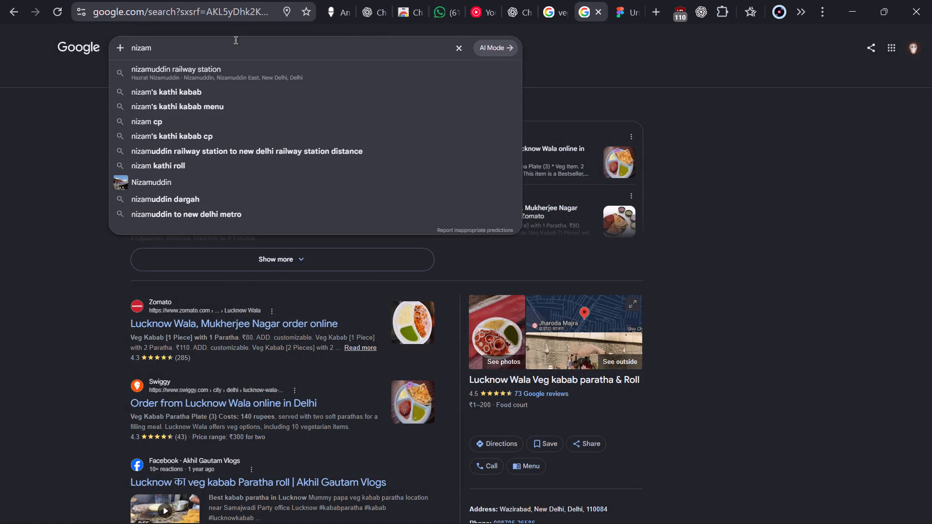
{"action": "type", "text": "'s"}
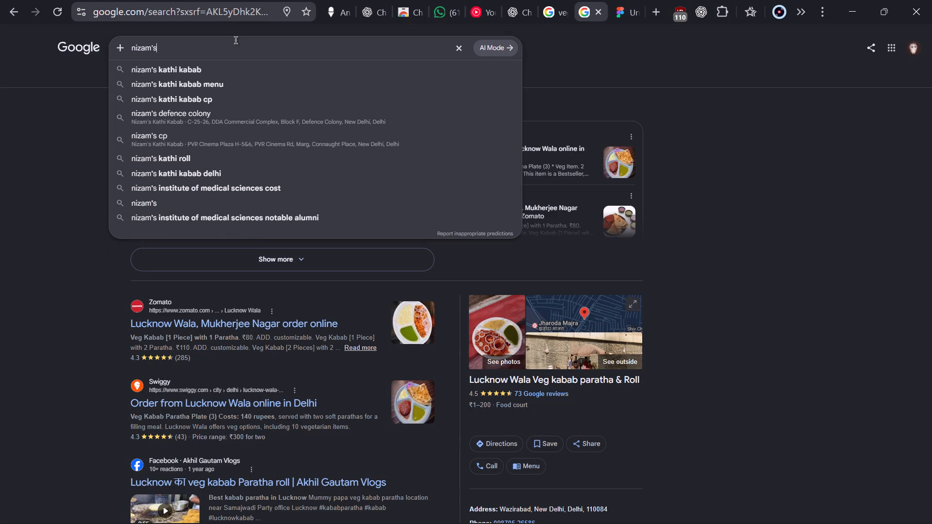
{"action": "left_click", "coordinate": [209, 69]}
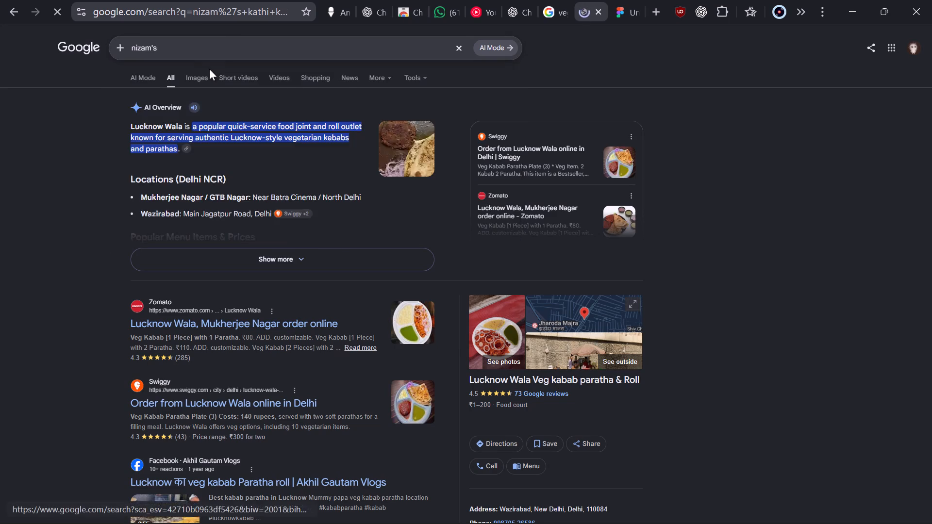
Copy "nizam's kathi kabab" from the search query and replace the duplicated heading below the photo row in FigJam with it.
{"action": "double_click", "coordinate": [223, 45]}
{"action": "key", "text": "ctrl+a"}
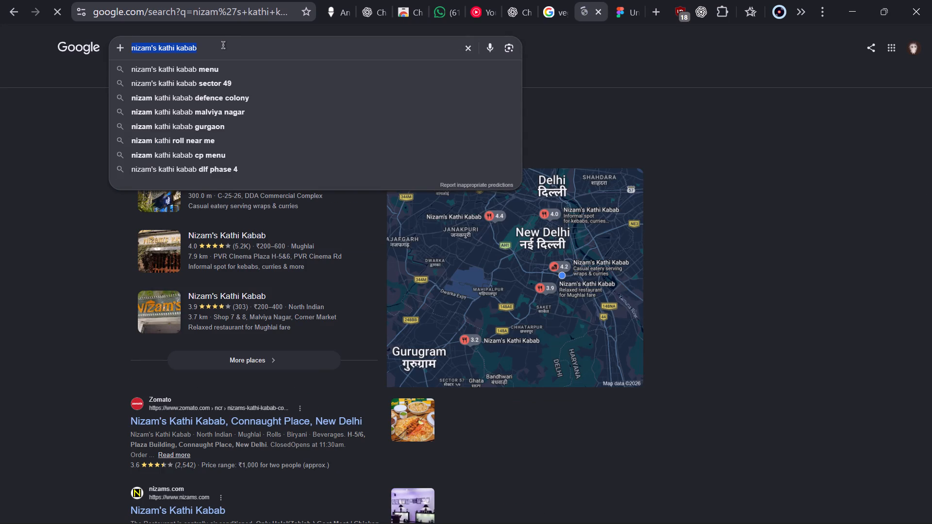
{"action": "key", "text": "ctrl+c"}
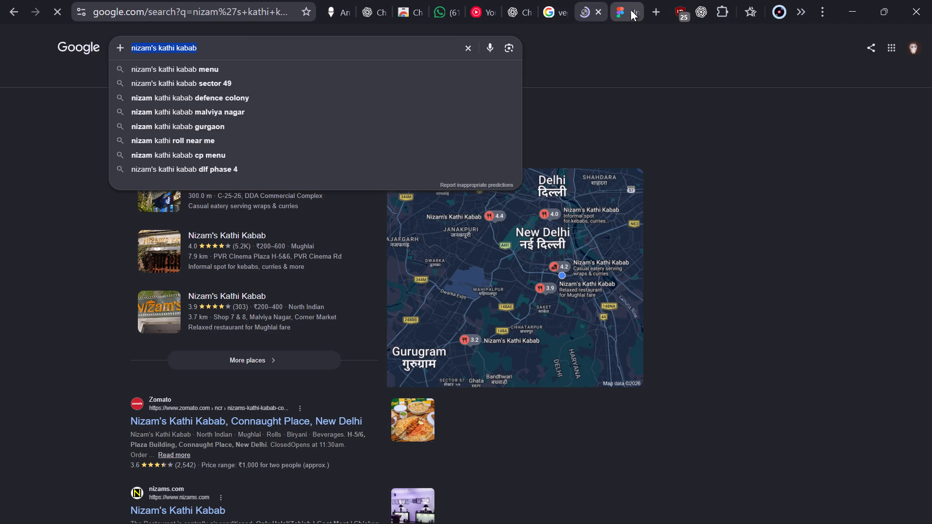
{"action": "left_click", "coordinate": [631, 10]}
{"action": "scroll", "coordinate": [258, 236], "scroll_direction": "down", "scroll_amount": 1}
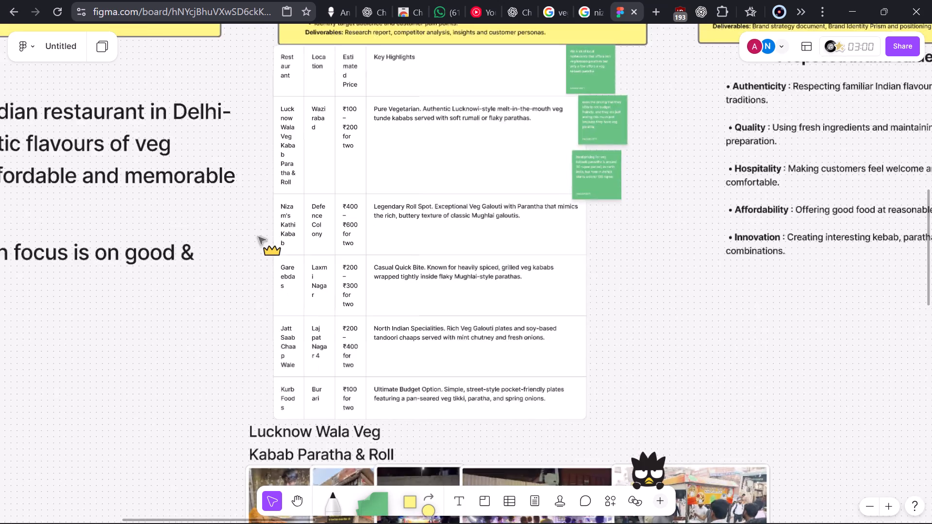
{"action": "scroll", "coordinate": [258, 236], "scroll_direction": "down", "scroll_amount": 1}
{"action": "double_click", "coordinate": [300, 215]}
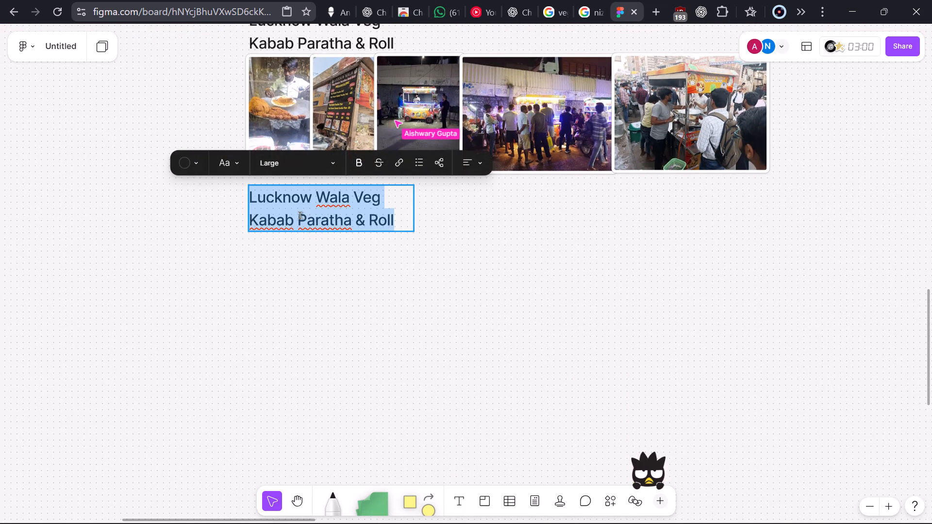
{"action": "key", "text": "ctrl+v"}
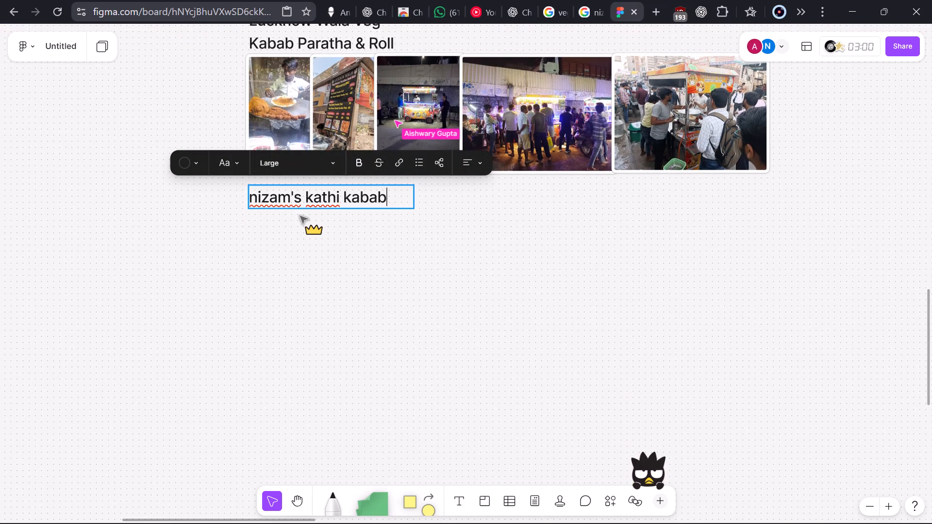
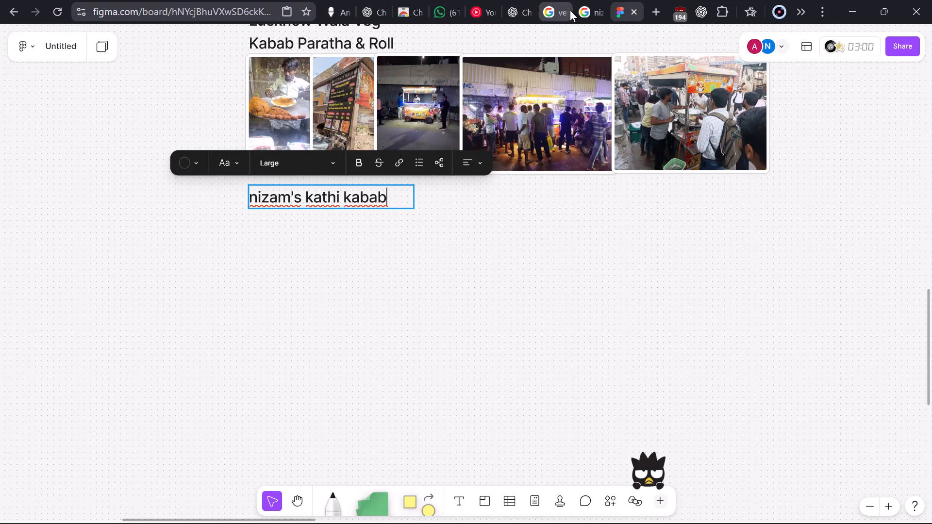
Check the Nizam's location in the FigJam competitor table and refine the Google search to "nizam kathi kabab defence colony".
{"action": "left_click", "coordinate": [582, 15]}
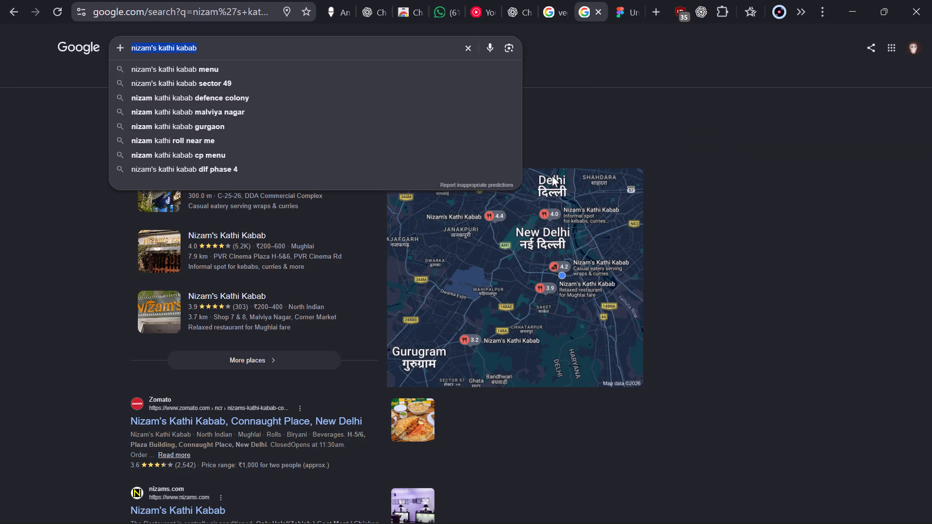
{"action": "left_click", "coordinate": [590, 128]}
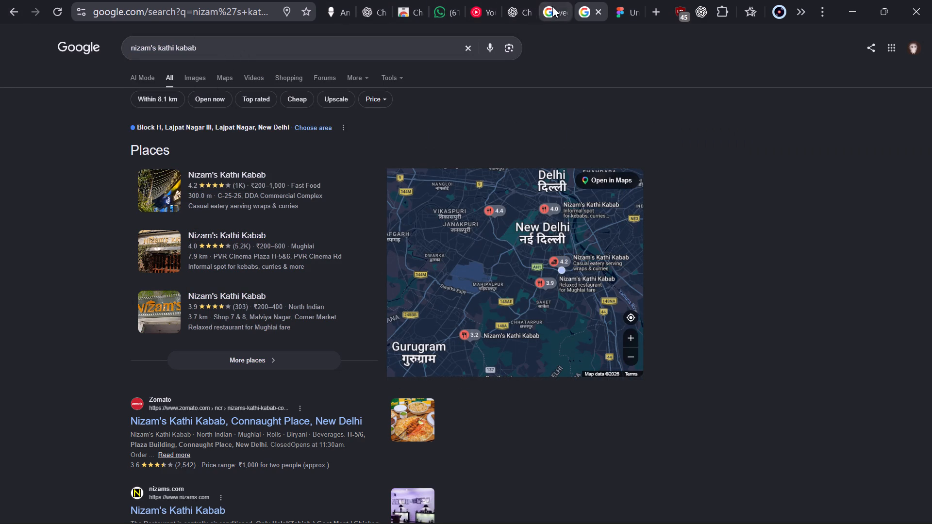
{"action": "left_click", "coordinate": [620, 13]}
{"action": "scroll", "coordinate": [416, 203], "scroll_direction": "up", "scroll_amount": 2}
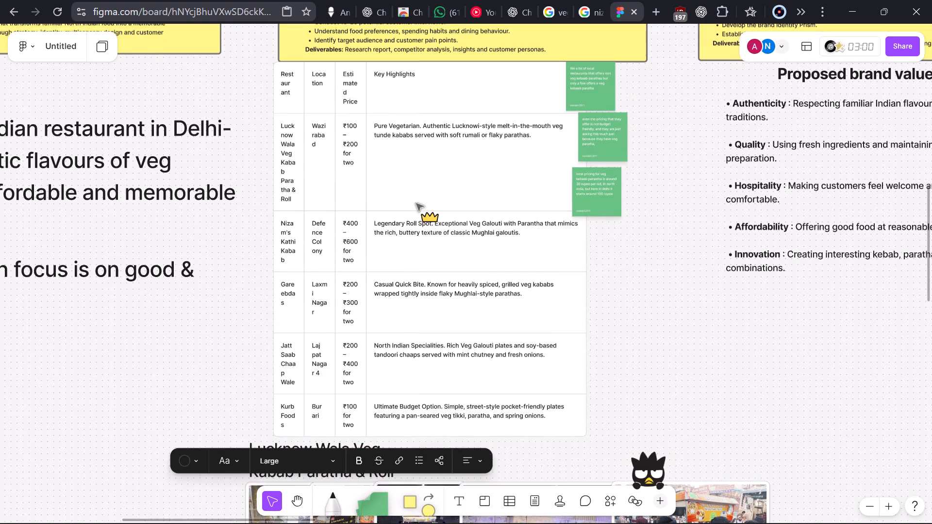
{"action": "scroll", "coordinate": [416, 203], "scroll_direction": "up", "scroll_amount": 1}
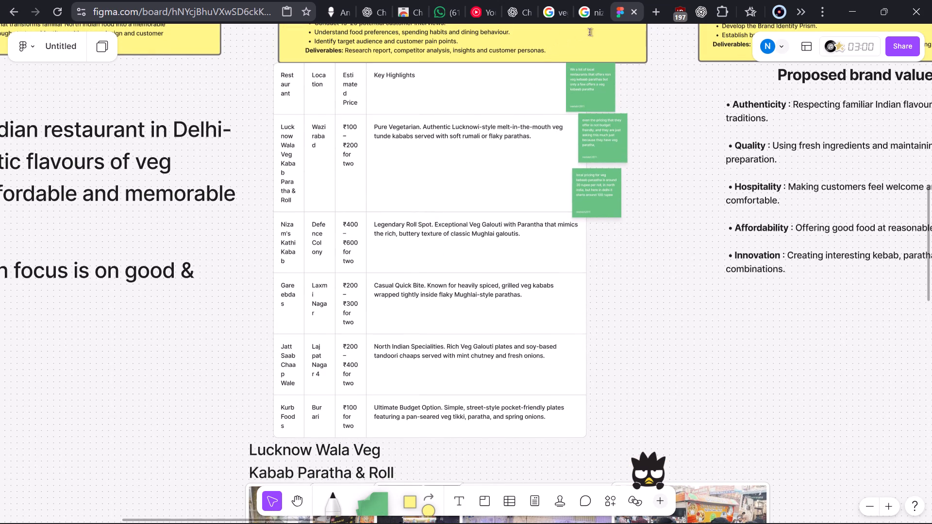
{"action": "left_click", "coordinate": [595, 12]}
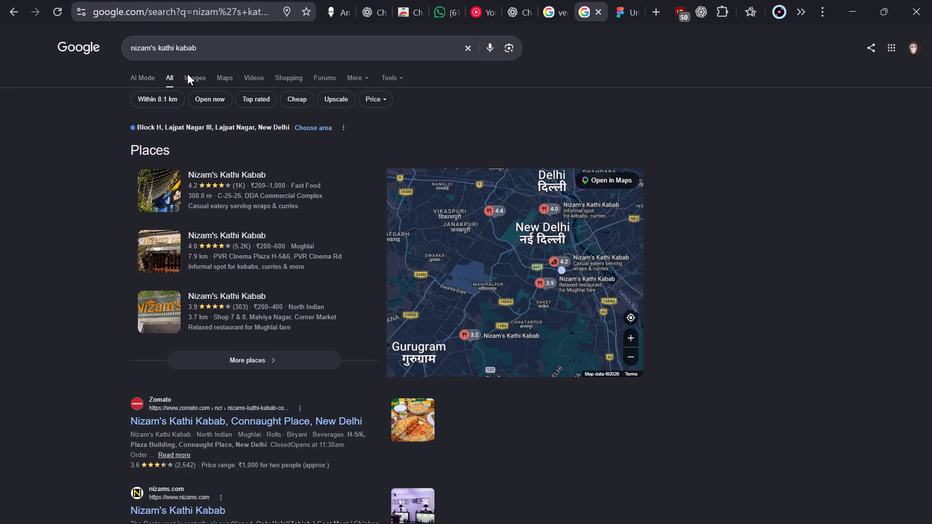
{"action": "left_click", "coordinate": [281, 54]}
{"action": "key", "text": "space"}
{"action": "type", "text": "defe"}
{"action": "left_click", "coordinate": [253, 71]}
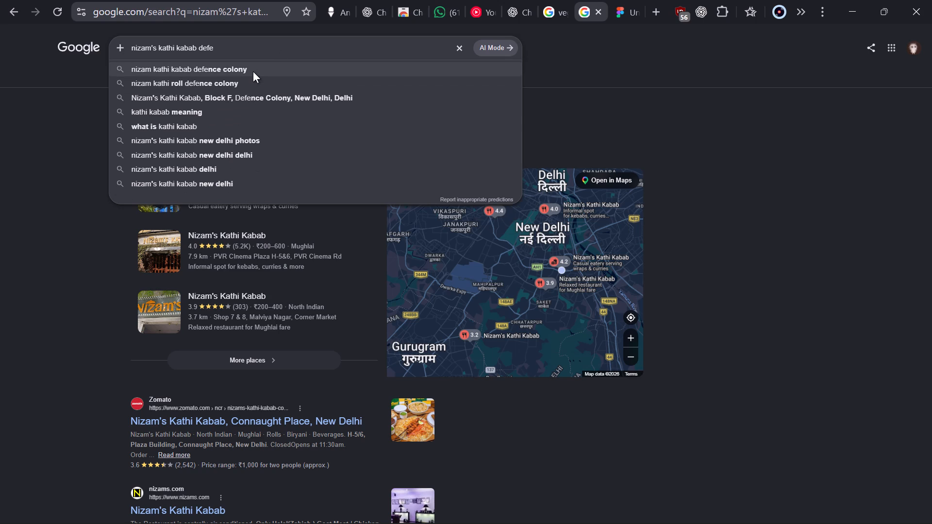
{"action": "left_click_drag", "start_coordinate": [253, 71], "coordinate": [252, 197]}
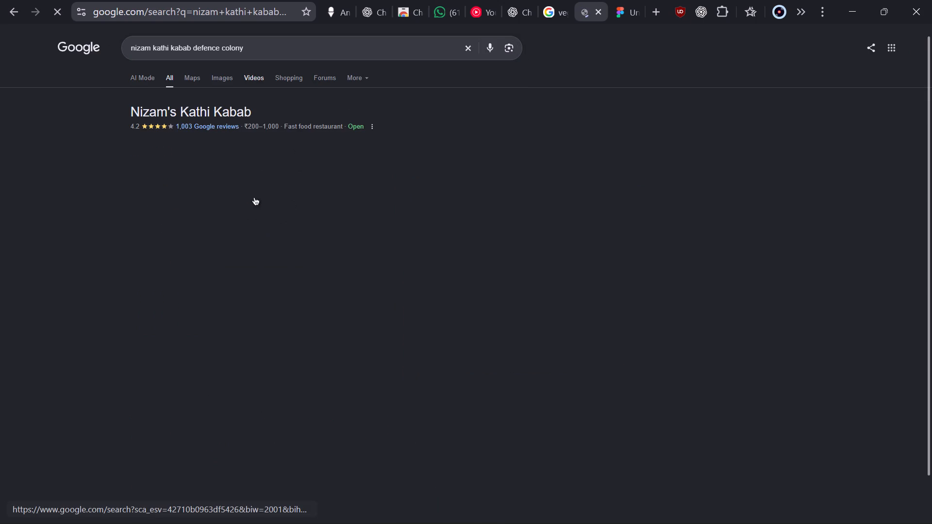
{"action": "left_click_drag", "start_coordinate": [252, 197], "coordinate": [175, 142]}
{"action": "left_click_drag", "start_coordinate": [175, 142], "coordinate": [247, 277]}
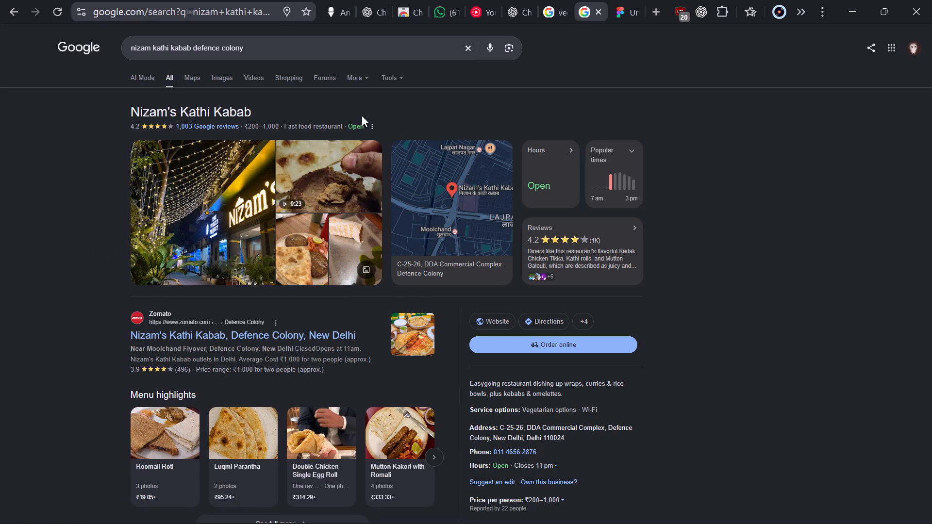
Open the Nizam's Kathi Kabab photo gallery from the search results and copy the photo of the paratha plate with two kebabs.
{"action": "left_click", "coordinate": [316, 255]}
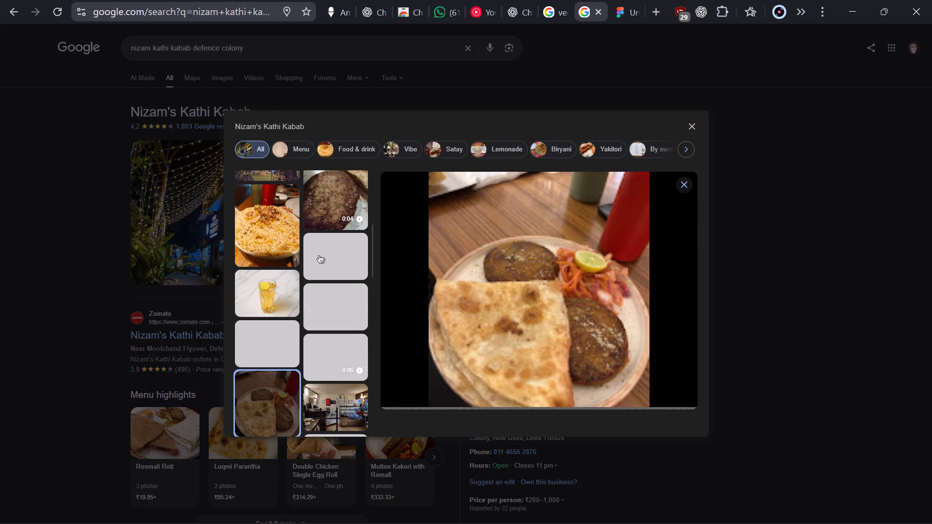
{"action": "key", "text": "Left"}
{"action": "key", "text": "Left"}
{"action": "key", "text": "Left"}
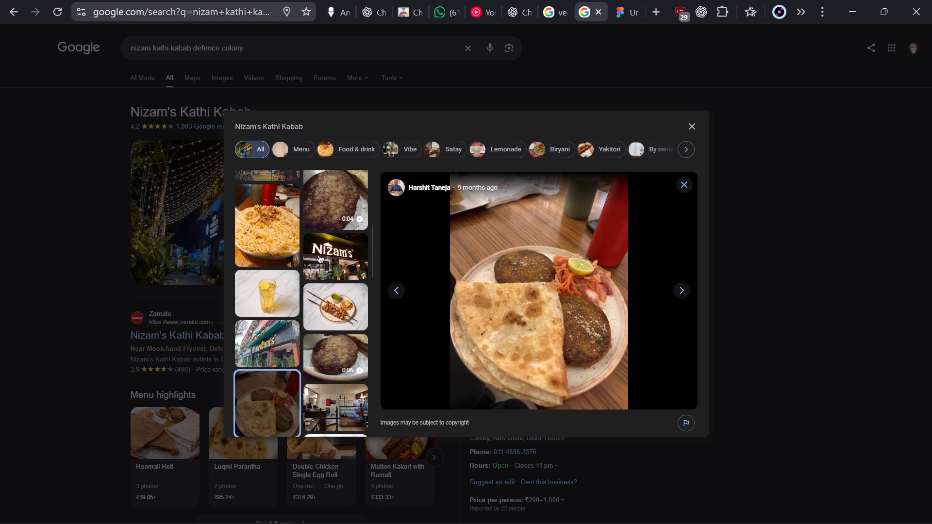
{"action": "key", "text": "Right"}
{"action": "key", "text": "Right"}
{"action": "scroll", "coordinate": [500, 267], "scroll_direction": "down", "scroll_amount": 1}
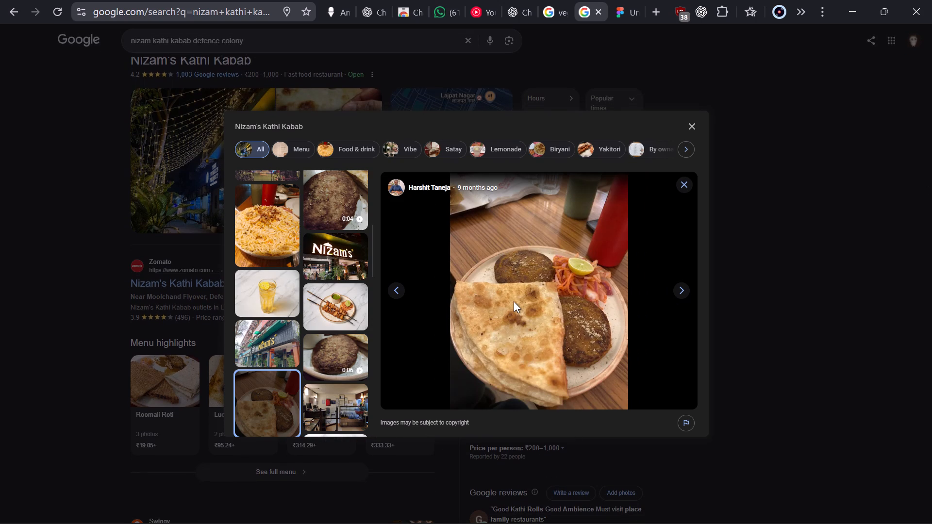
{"action": "right_click", "coordinate": [514, 301]}
{"action": "left_click", "coordinate": [589, 360]}
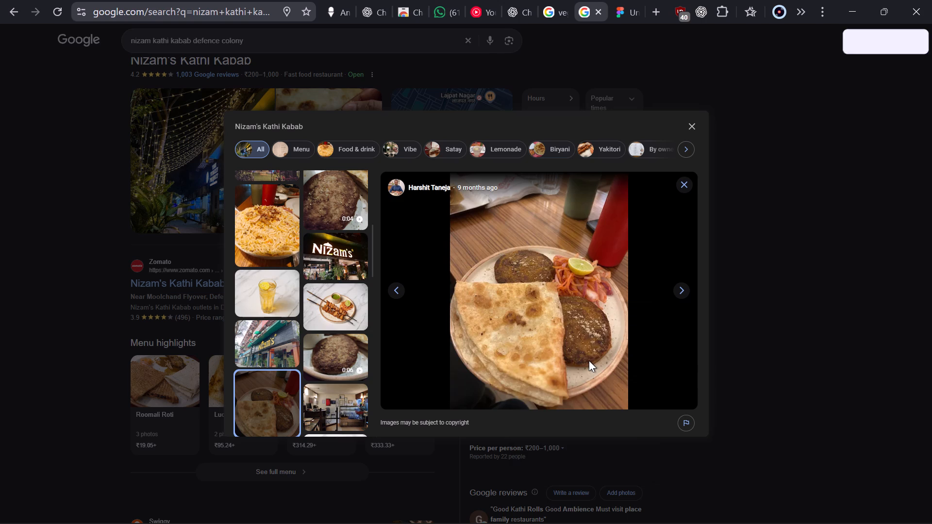
Paste the paratha plate photo into the FigJam board and place it directly below the "nizam's kathi kabab" heading, aligned with its left edge.
{"action": "left_click", "coordinate": [625, 5]}
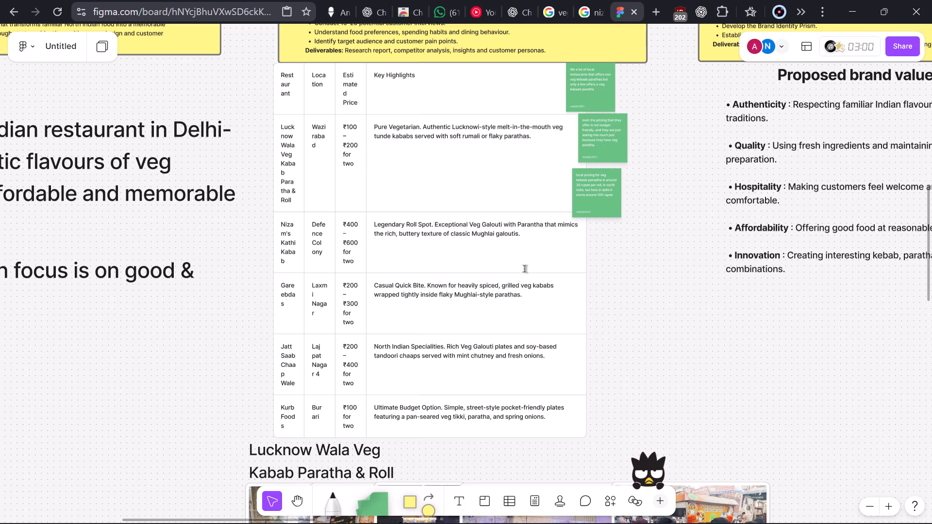
{"action": "scroll", "coordinate": [530, 260], "scroll_direction": "down", "scroll_amount": 3}
{"action": "left_click", "coordinate": [283, 322]}
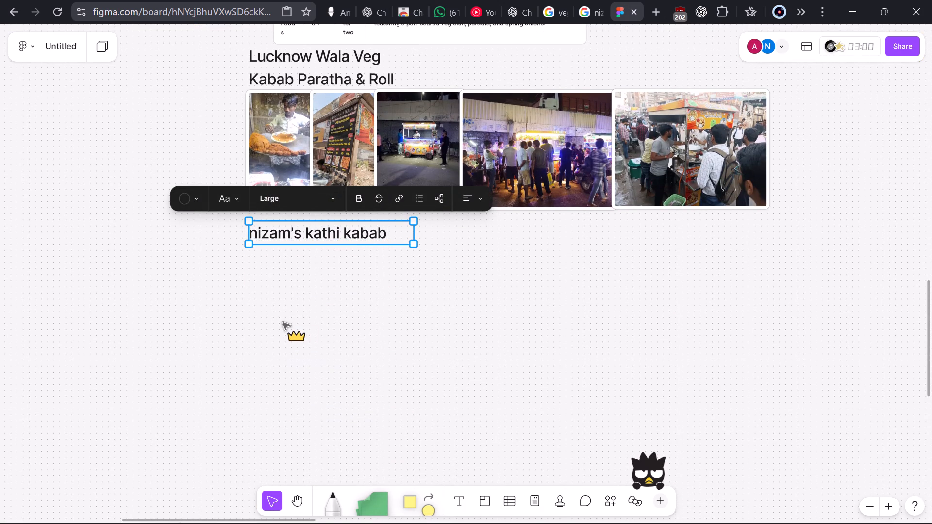
{"action": "left_click", "coordinate": [283, 322]}
{"action": "key", "text": "ctrl+v"}
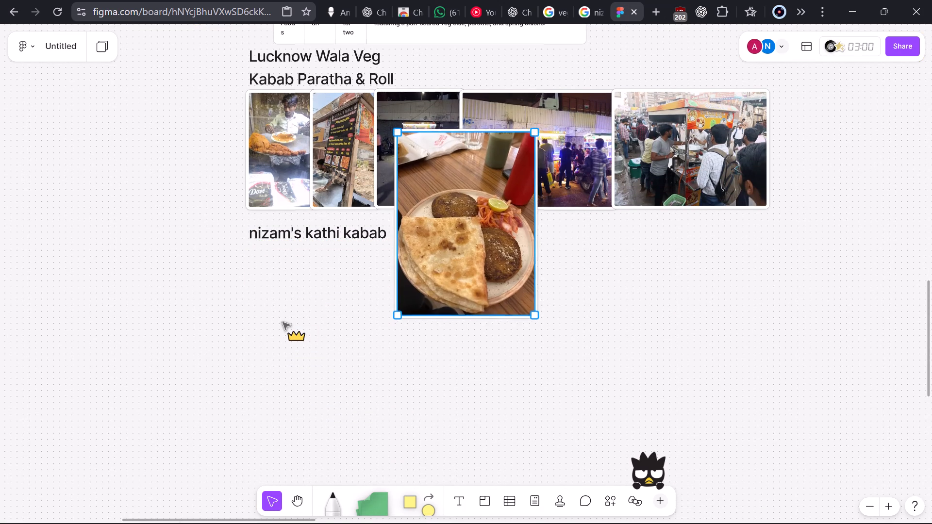
{"action": "left_click_drag", "start_coordinate": [491, 271], "coordinate": [328, 395]}
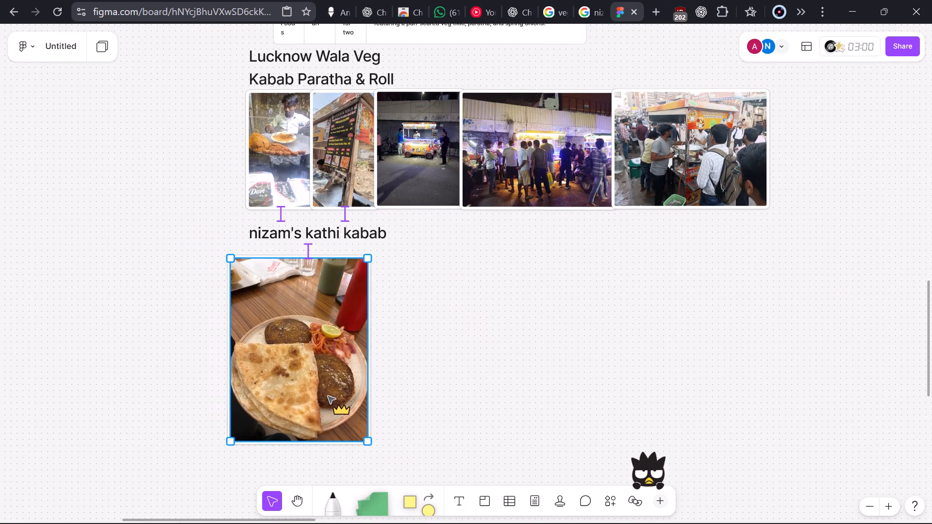
{"action": "left_click_drag", "start_coordinate": [328, 395], "coordinate": [344, 389]}
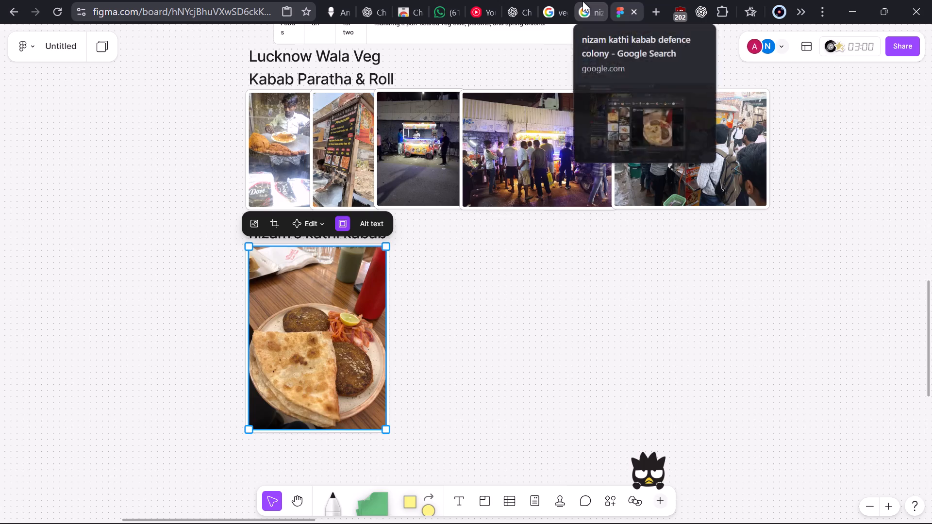
Browse the Nizam's photo gallery on Google and copy the restaurant interior photo showing the counter and display fridge.
{"action": "left_click", "coordinate": [582, 1]}
{"action": "key", "text": "Right"}
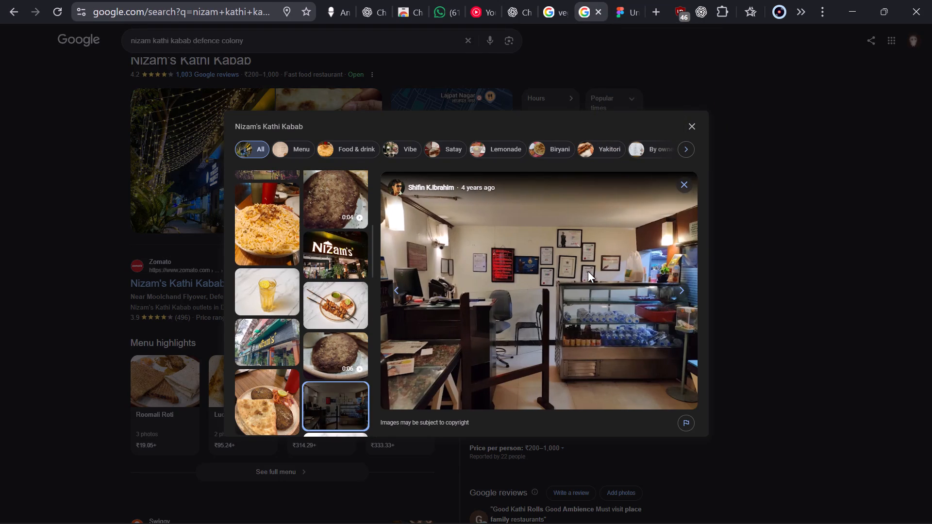
{"action": "key", "text": "Right"}
{"action": "key", "text": "Right"}
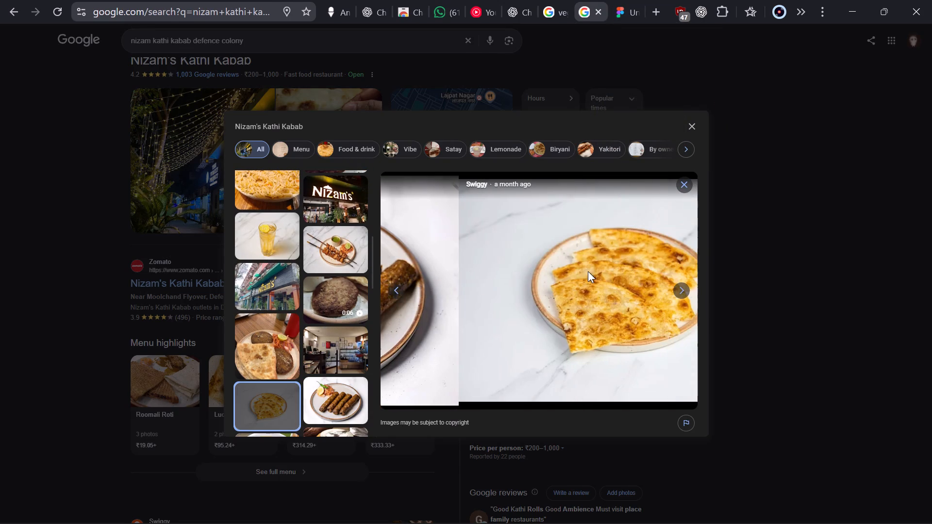
{"action": "key", "text": "Left"}
{"action": "key", "text": "Left"}
{"action": "key", "text": "Left"}
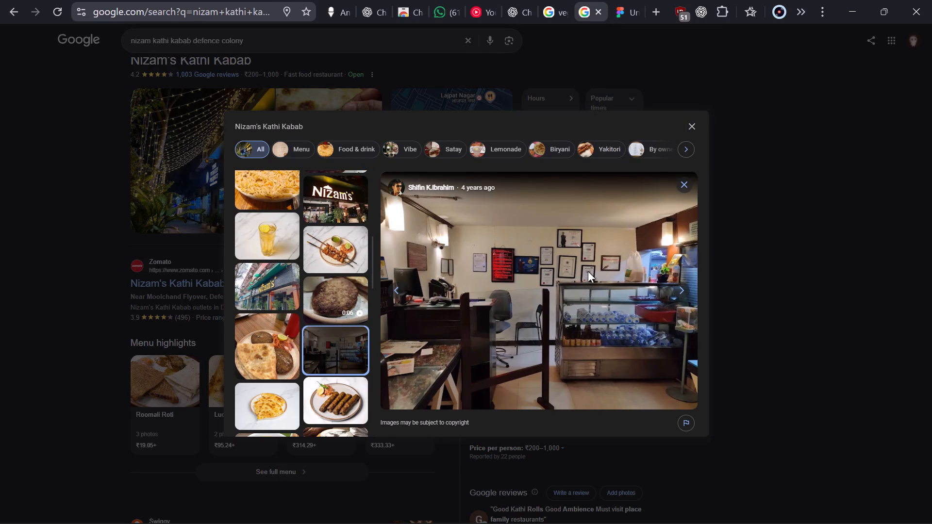
{"action": "right_click", "coordinate": [588, 271]}
{"action": "left_click", "coordinate": [588, 271]}
{"action": "right_click", "coordinate": [493, 290]}
{"action": "left_click", "coordinate": [553, 343]}
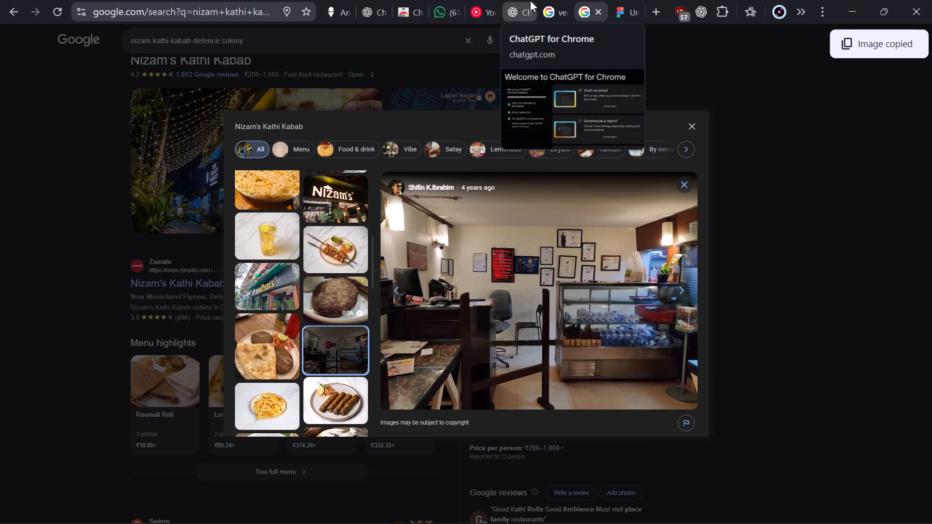
Paste the interior photo into the FigJam board and place it flush beside the paratha plate photo, with top edges aligned.
{"action": "left_click", "coordinate": [624, 16]}
{"action": "left_click", "coordinate": [522, 390]}
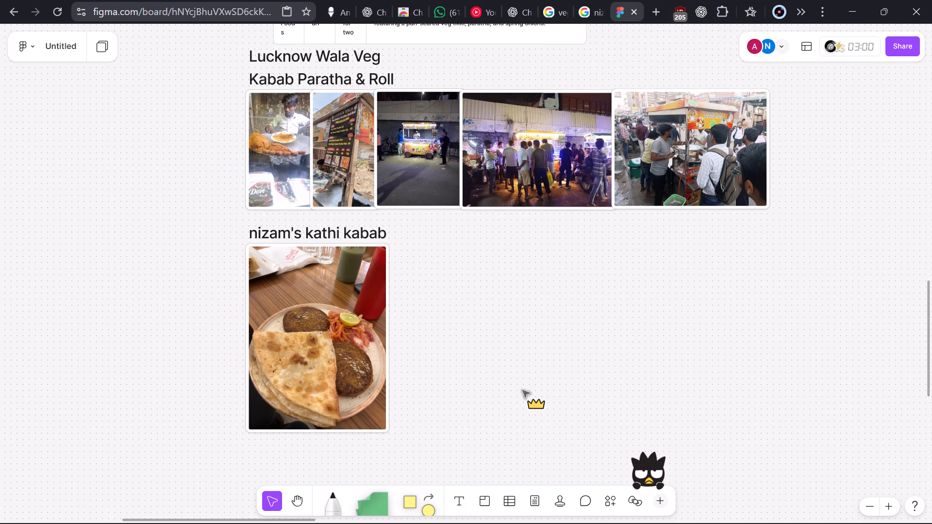
{"action": "key", "text": "ctrl+v"}
{"action": "left_click_drag", "start_coordinate": [505, 220], "coordinate": [546, 366]}
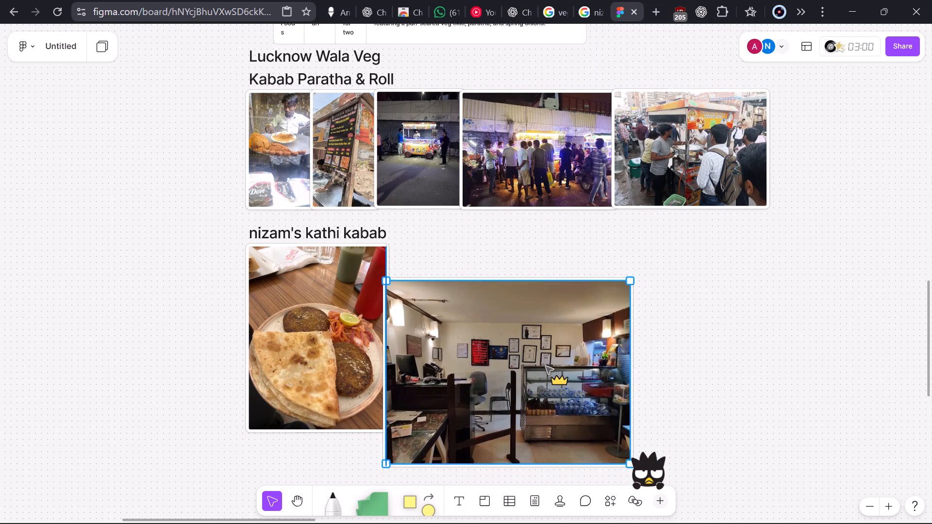
{"action": "left_click_drag", "start_coordinate": [546, 366], "coordinate": [550, 331]}
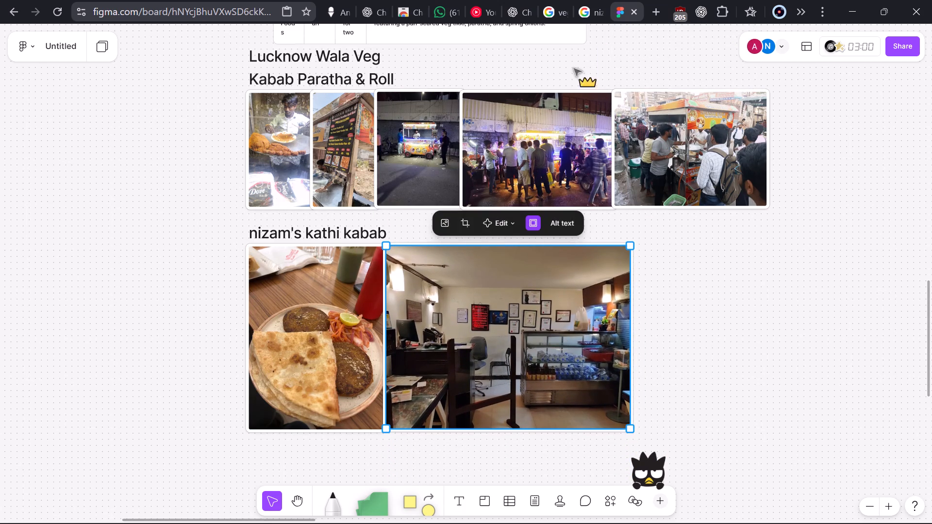
Browse further in the Nizam's gallery on Google and copy the "Mughlai food in Delhi" photo of the curry bowl and paratha.
{"action": "left_click", "coordinate": [586, 12]}
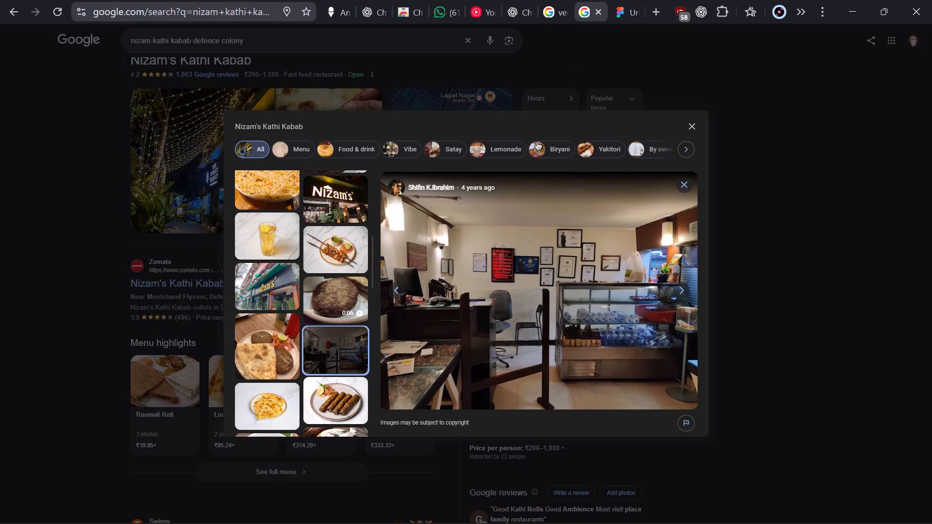
{"action": "key", "text": "Right"}
{"action": "key", "text": "Right"}
{"action": "key", "text": "Right"}
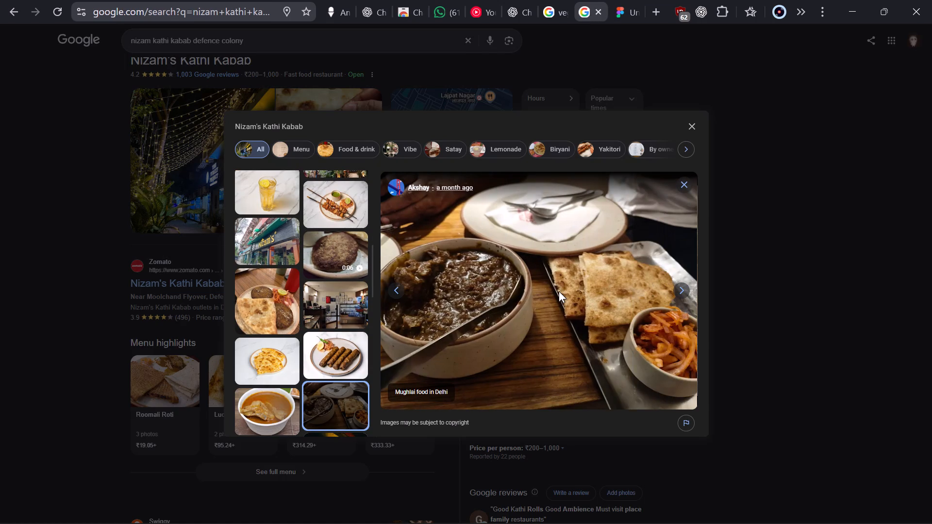
{"action": "right_click", "coordinate": [475, 272]}
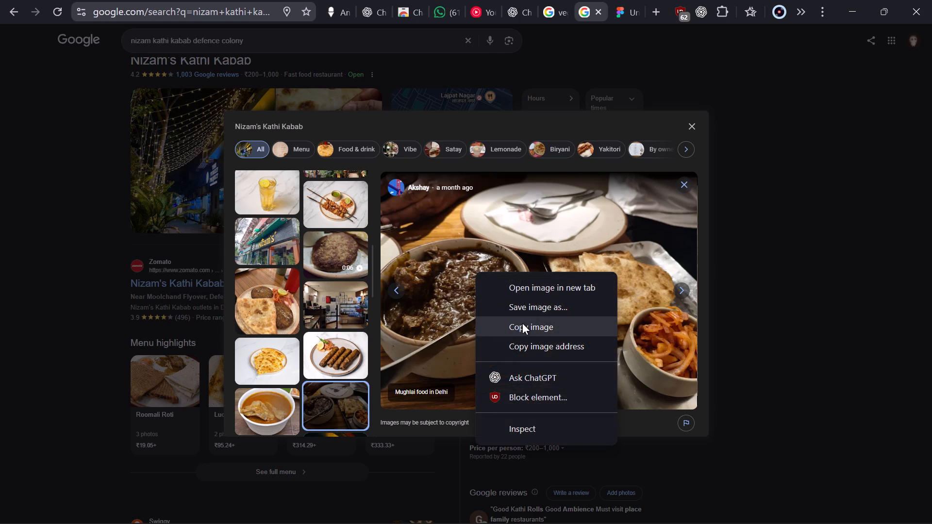
{"action": "left_click", "coordinate": [522, 323]}
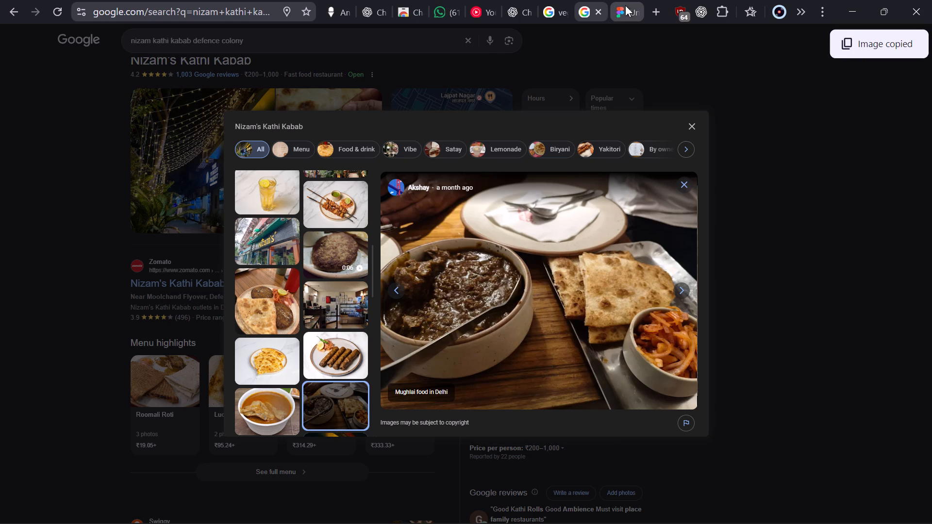
Paste the curry bowl and paratha photo into the FigJam board and place it flush beside the interior photo, with top edges aligned.
{"action": "left_click", "coordinate": [625, 5]}
{"action": "left_click", "coordinate": [719, 322]}
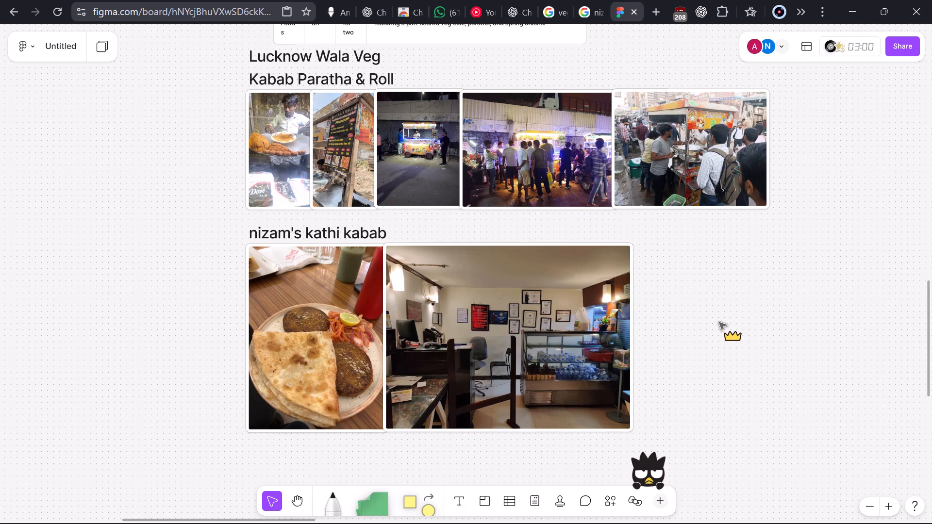
{"action": "key", "text": "ctrl+space"}
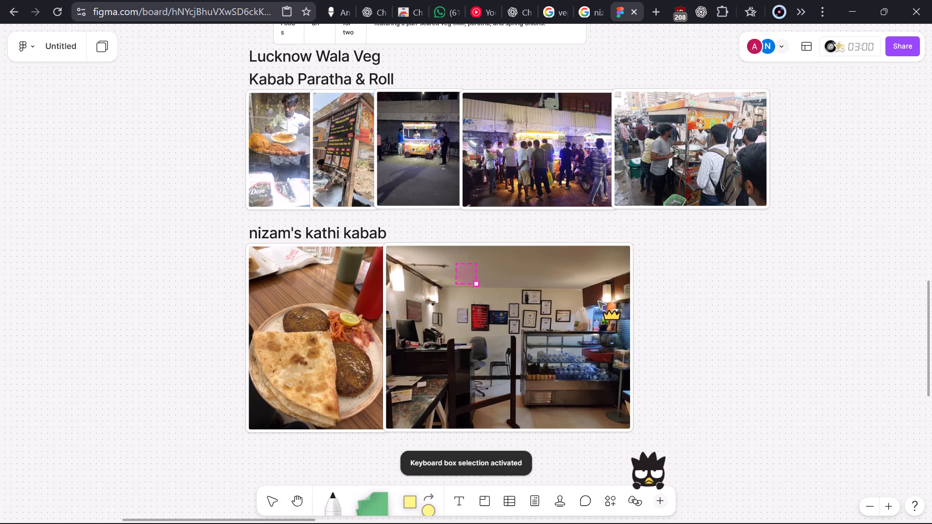
{"action": "left_click", "coordinate": [598, 301]}
{"action": "left_click", "coordinate": [707, 319]}
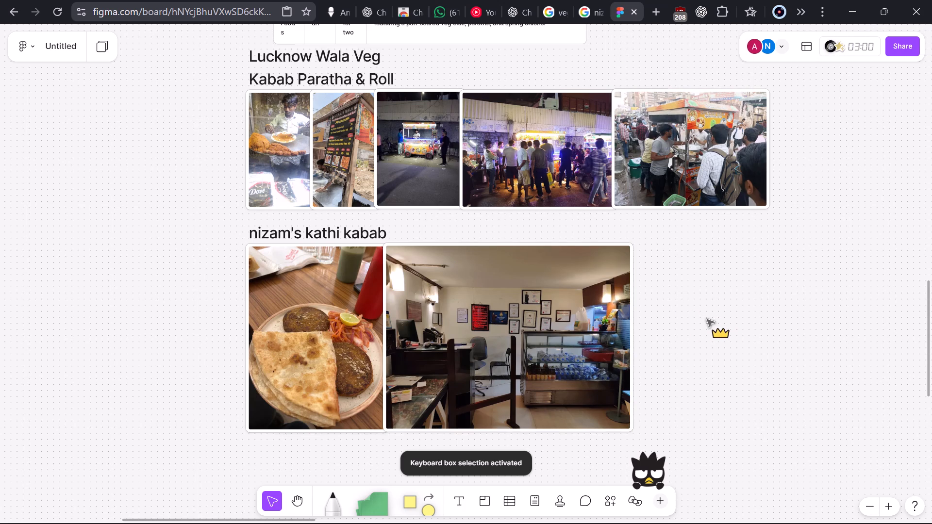
{"action": "key", "text": "ctrl+v"}
{"action": "left_click_drag", "start_coordinate": [482, 250], "coordinate": [779, 384]}
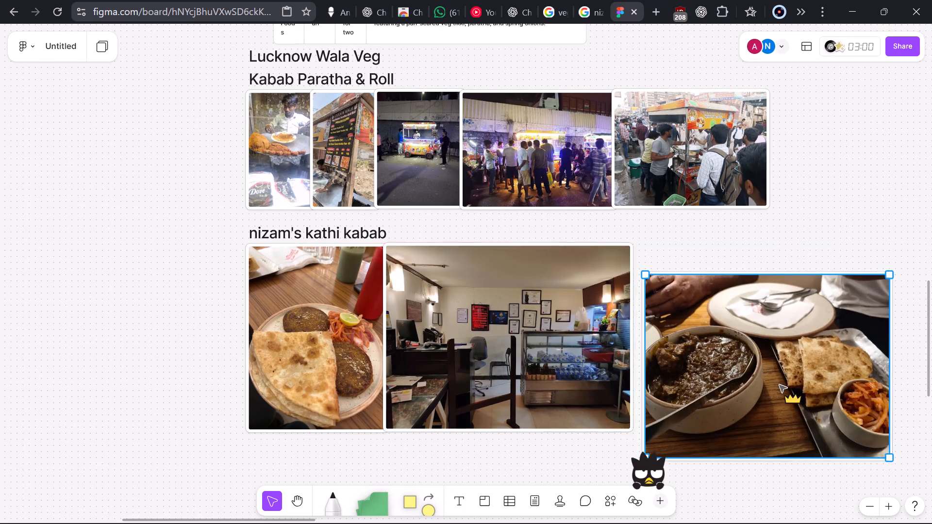
{"action": "left_click_drag", "start_coordinate": [779, 384], "coordinate": [768, 360]}
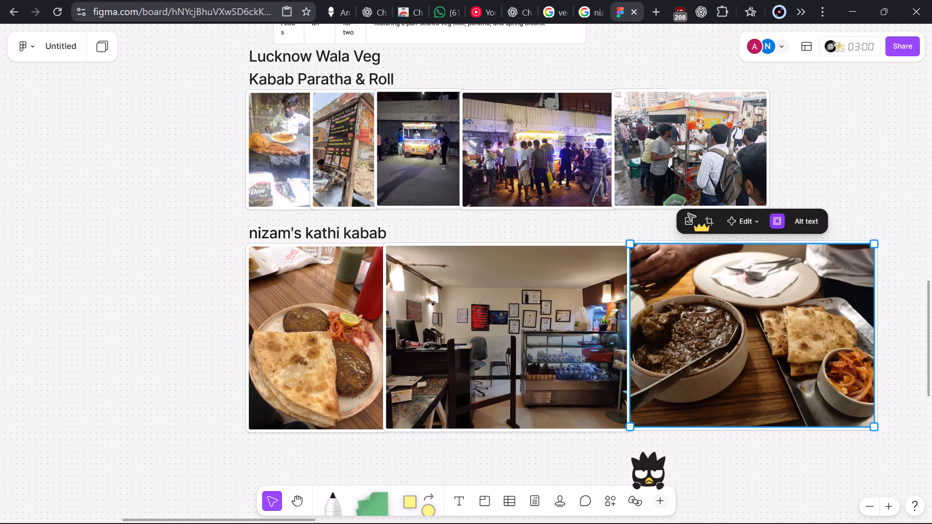
{"action": "scroll", "coordinate": [612, 203], "scroll_direction": "down", "scroll_amount": 1}
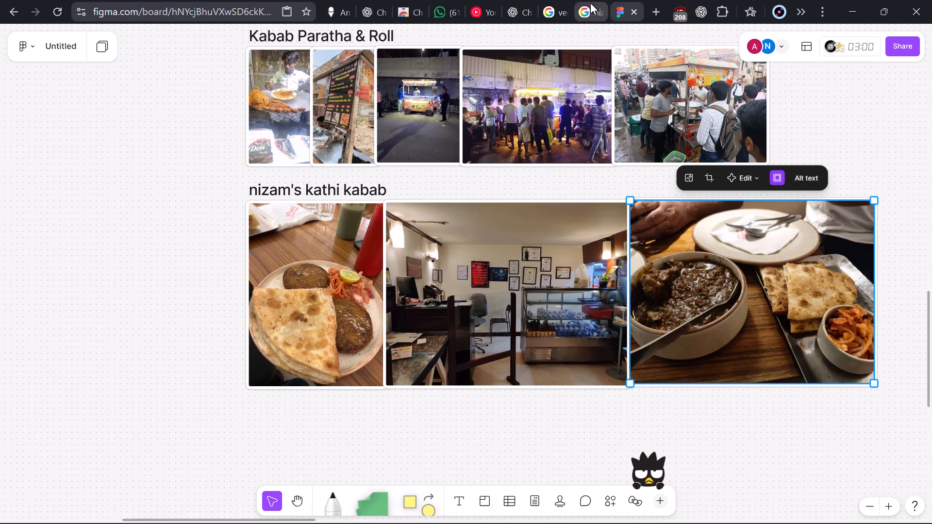
In the Nizam's gallery on Google, show the Menu photos and copy the landscape menu card photo posted 2 months ago.
{"action": "left_click", "coordinate": [586, 8]}
{"action": "key", "text": "Right"}
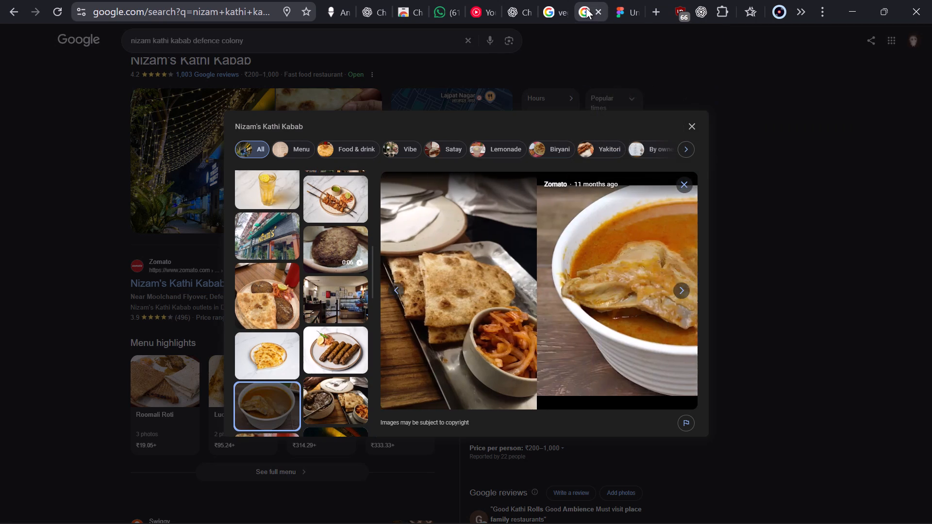
{"action": "key", "text": "Right"}
{"action": "key", "text": "Right"}
{"action": "key", "text": "Right"}
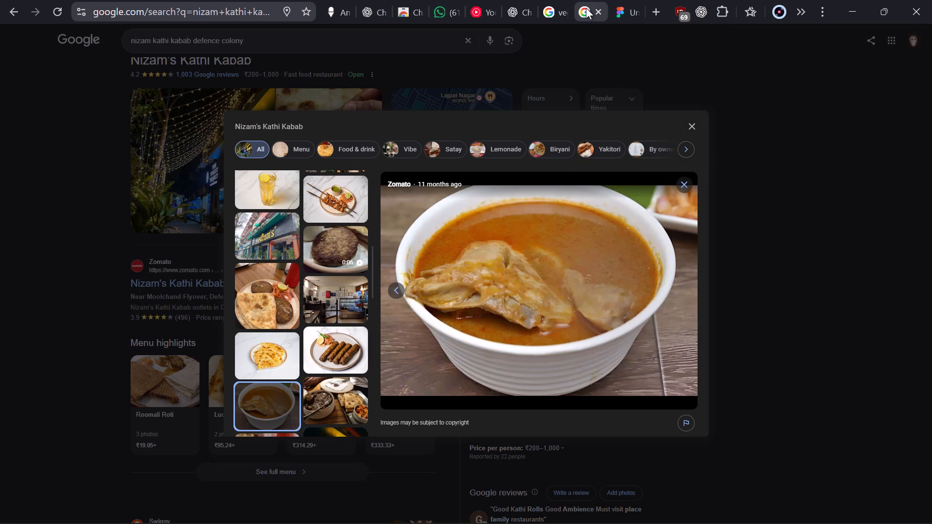
{"action": "left_click", "coordinate": [298, 153]}
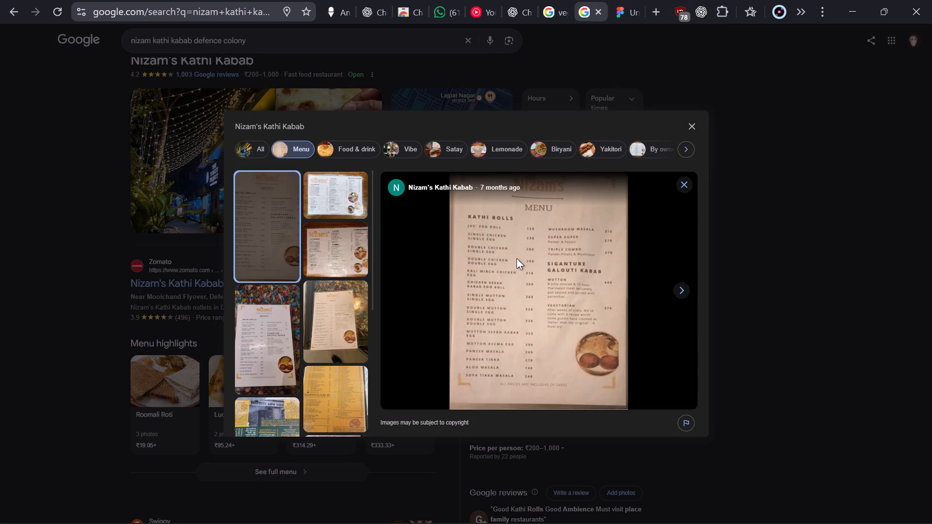
{"action": "key", "text": "Right"}
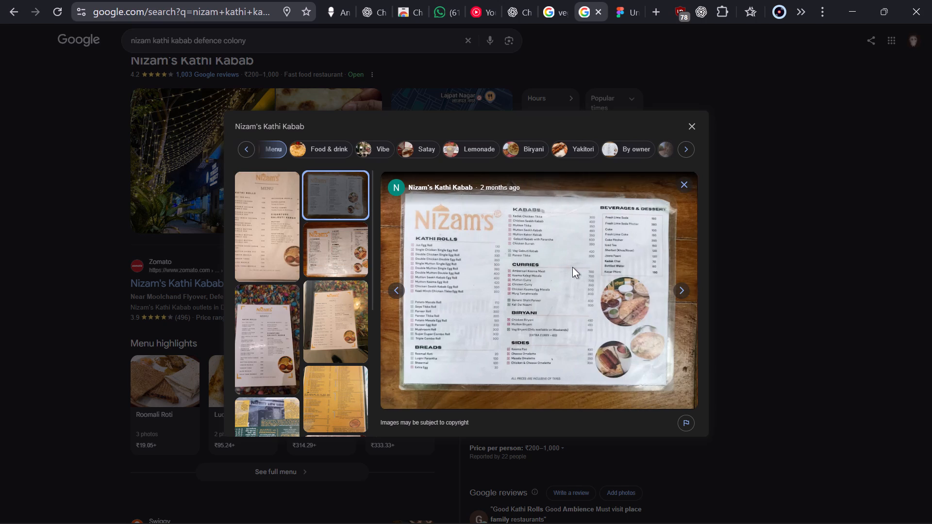
{"action": "key", "text": "Right"}
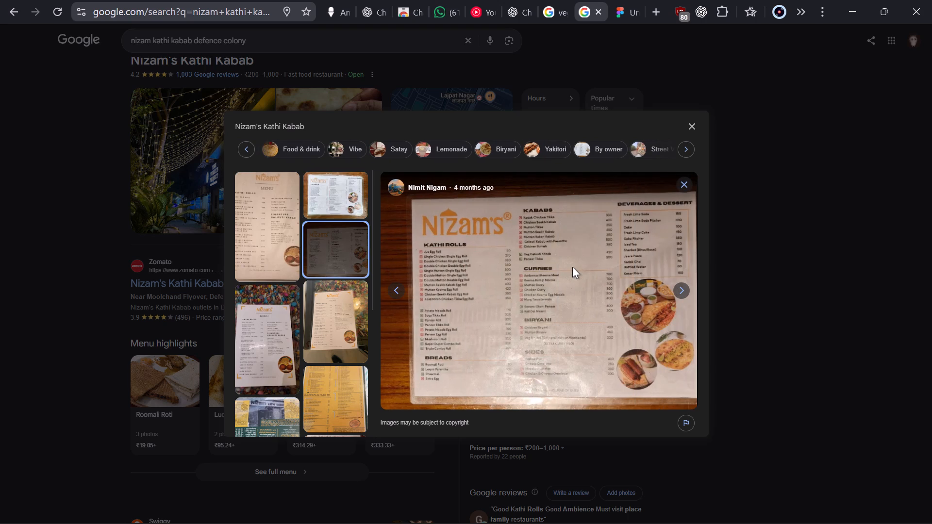
{"action": "key", "text": "Left"}
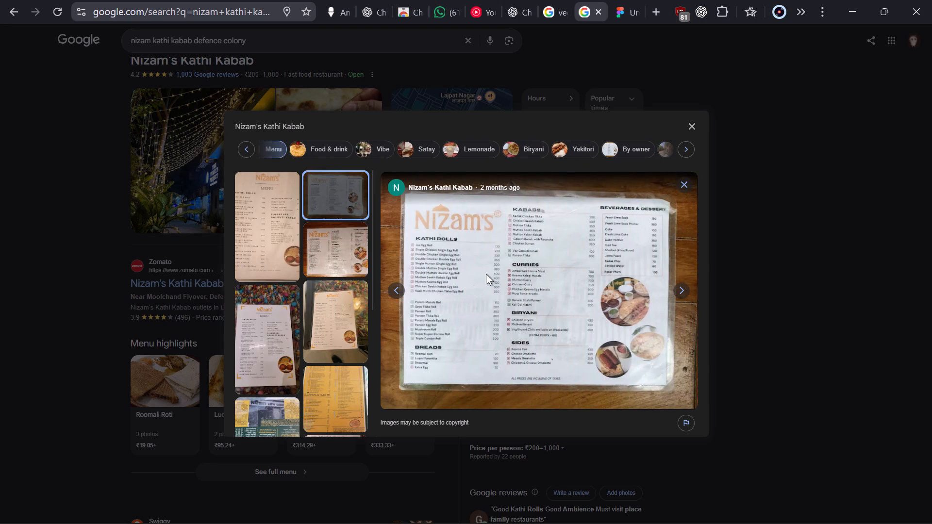
{"action": "right_click", "coordinate": [486, 274]}
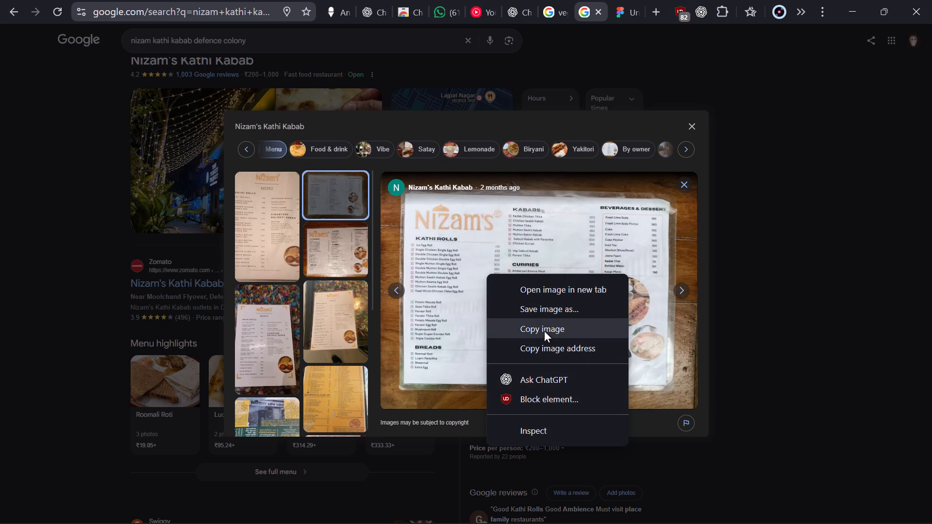
{"action": "left_click", "coordinate": [544, 331]}
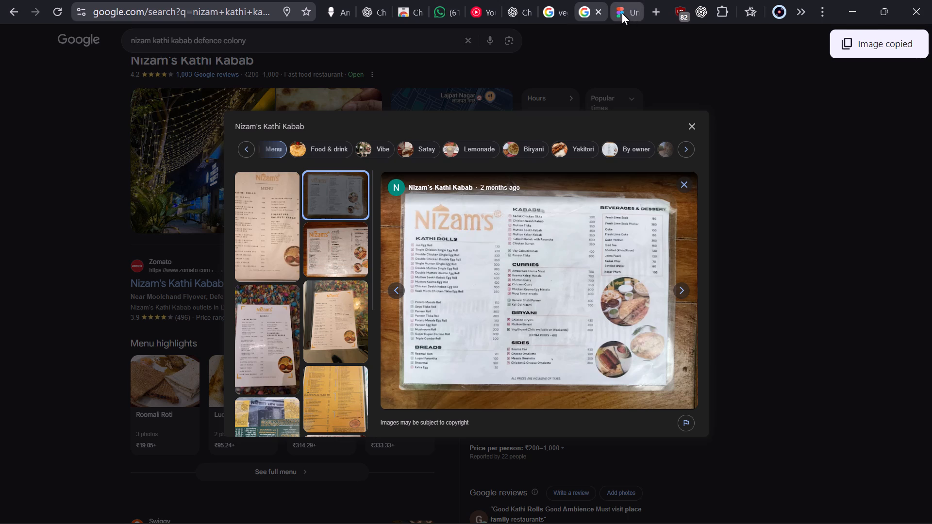
Paste the landscape menu photo into the FigJam board and place it directly below the paratha plate photo, aligned with its left edge.
{"action": "left_click", "coordinate": [622, 13]}
{"action": "scroll", "coordinate": [481, 247], "scroll_direction": "down", "scroll_amount": 1}
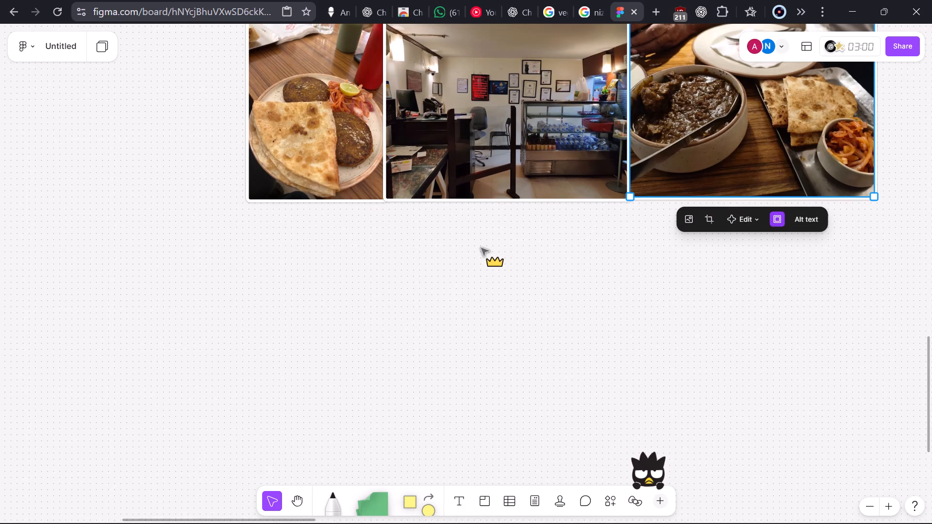
{"action": "left_click_drag", "start_coordinate": [341, 291], "coordinate": [344, 258]}
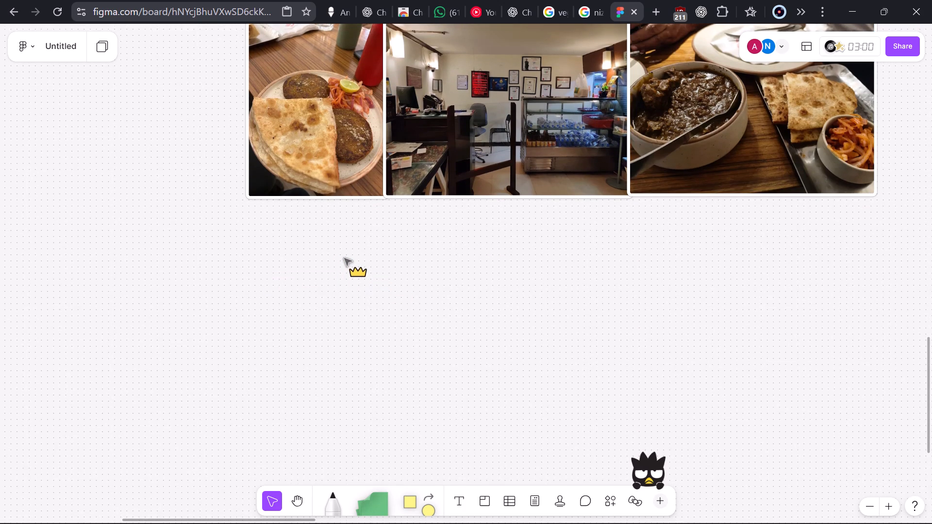
{"action": "left_click", "coordinate": [344, 258]}
{"action": "key", "text": "ctrl+v"}
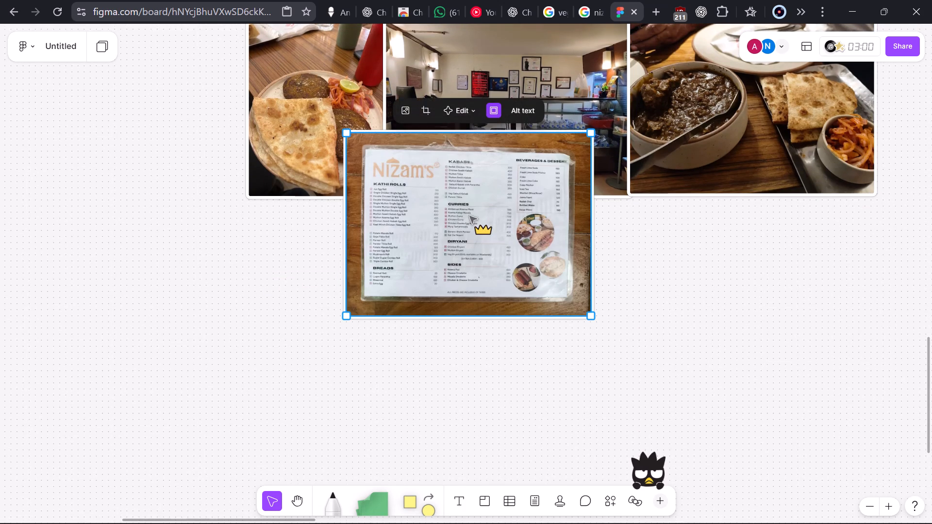
{"action": "left_click_drag", "start_coordinate": [469, 215], "coordinate": [373, 278]}
Look through the remaining Menu photos in the Nizam's gallery on Google for another usable menu picture.
{"action": "left_click", "coordinate": [586, 0]}
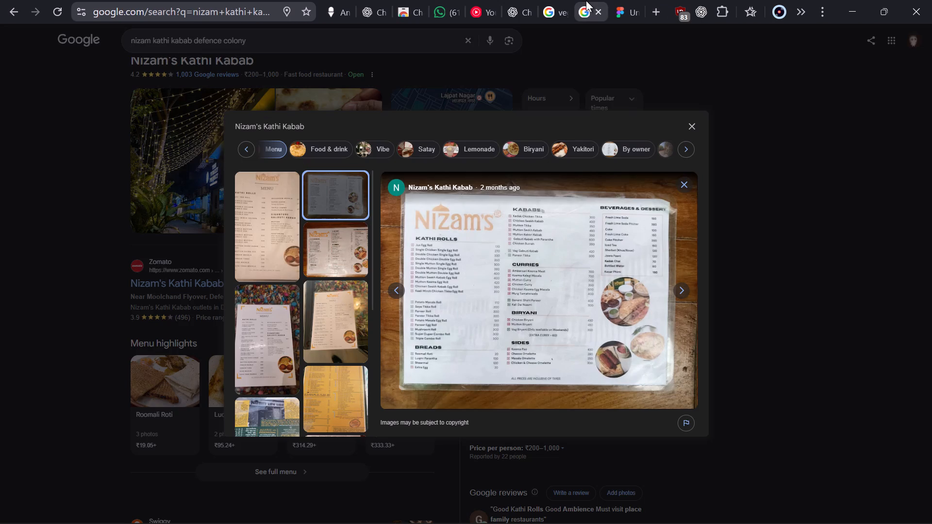
{"action": "key", "text": "Right"}
{"action": "key", "text": "Right"}
{"action": "key", "text": "Right"}
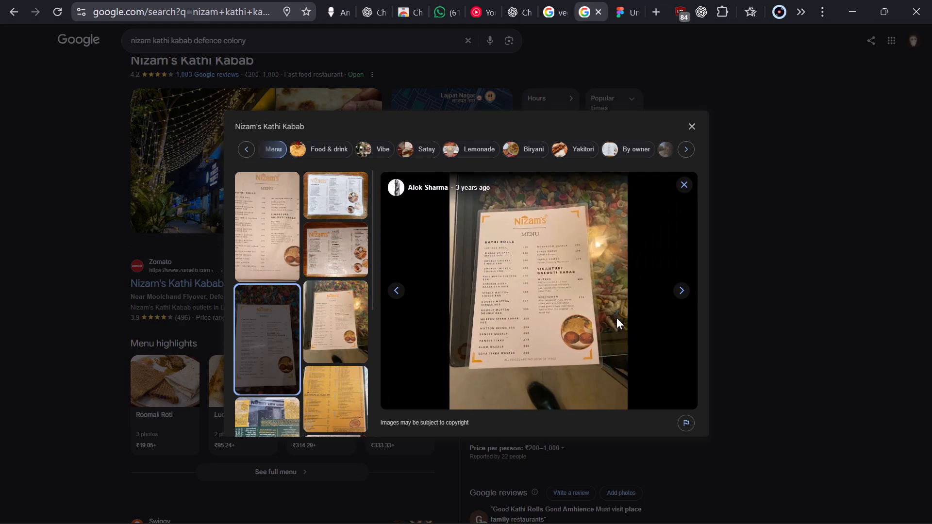
{"action": "key", "text": "Right"}
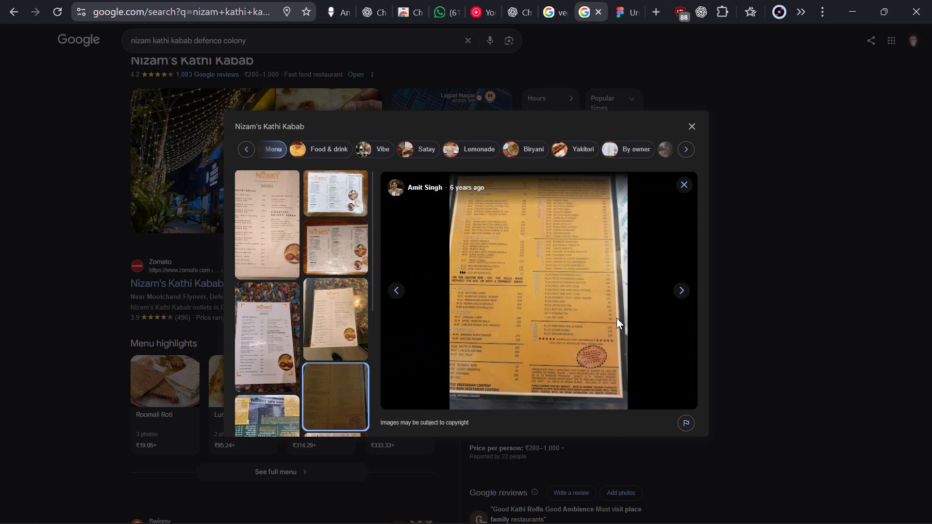
{"action": "key", "text": "Right"}
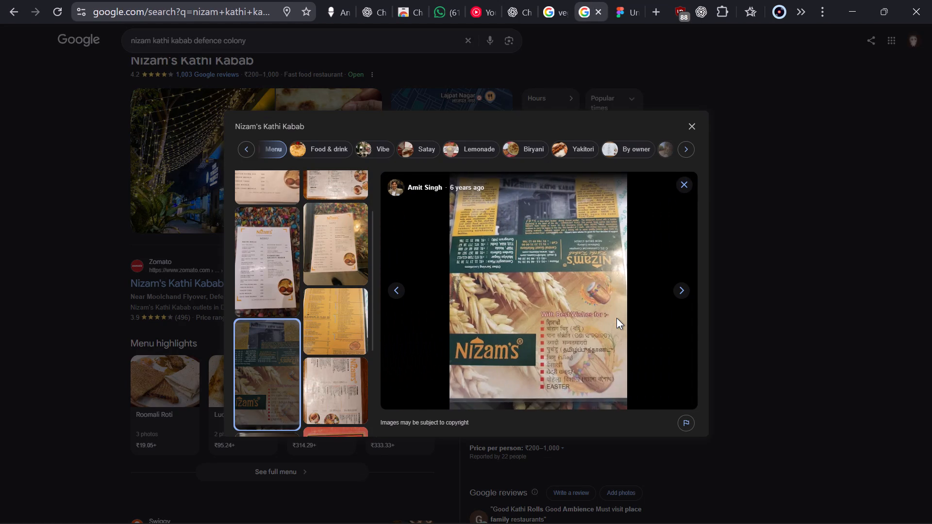
{"action": "key", "text": "Right"}
{"action": "key", "text": "Right"}
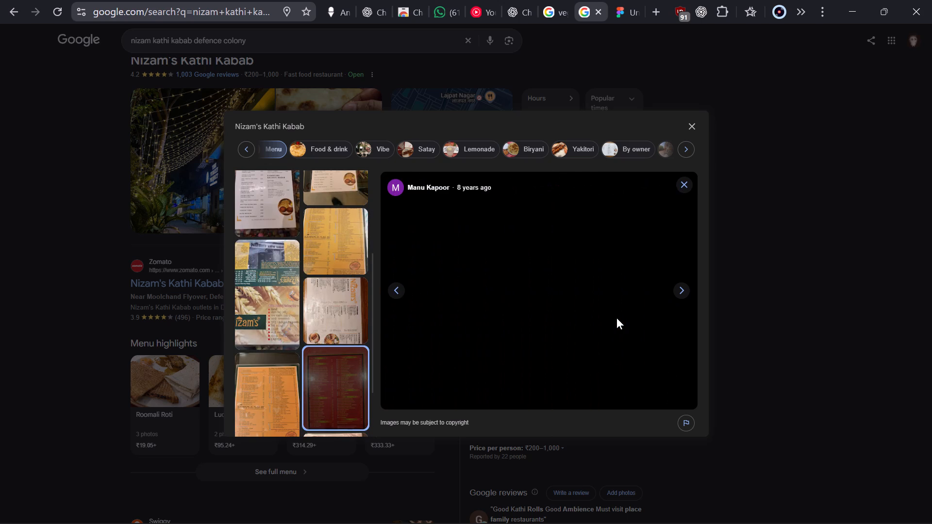
{"action": "key", "text": "Right"}
{"action": "key", "text": "Right"}
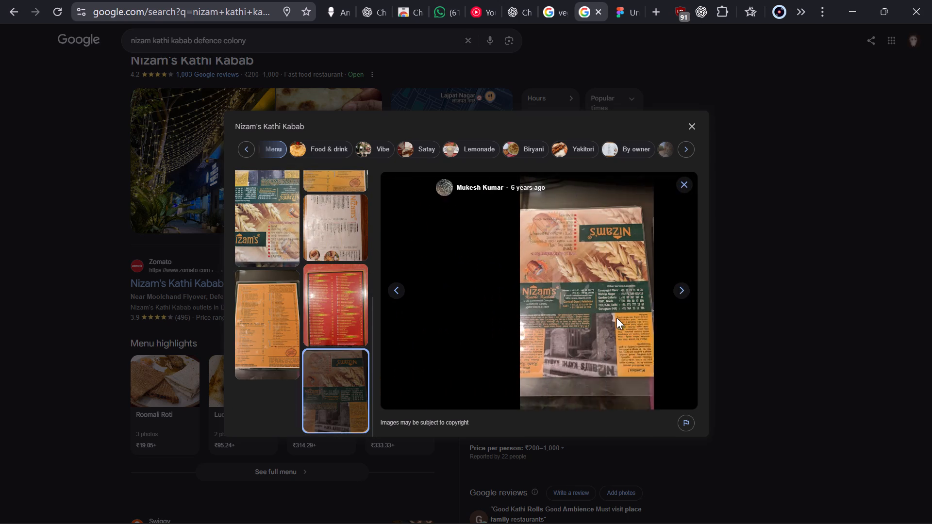
{"action": "key", "text": "Right"}
{"action": "key", "text": "Right"}
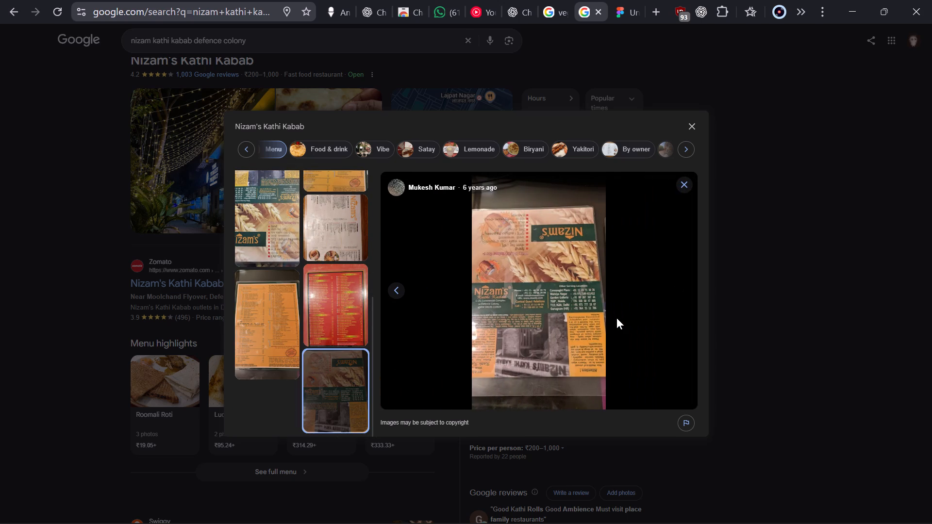
{"action": "key", "text": "Right"}
{"action": "key", "text": "Right"}
Open the portrait "Kathi Rolls" menu photo with the colourful pebble background in the Nizam's gallery and copy it.
{"action": "scroll", "coordinate": [376, 316], "scroll_direction": "down", "scroll_amount": 1}
{"action": "scroll", "coordinate": [309, 298], "scroll_direction": "up", "scroll_amount": 1}
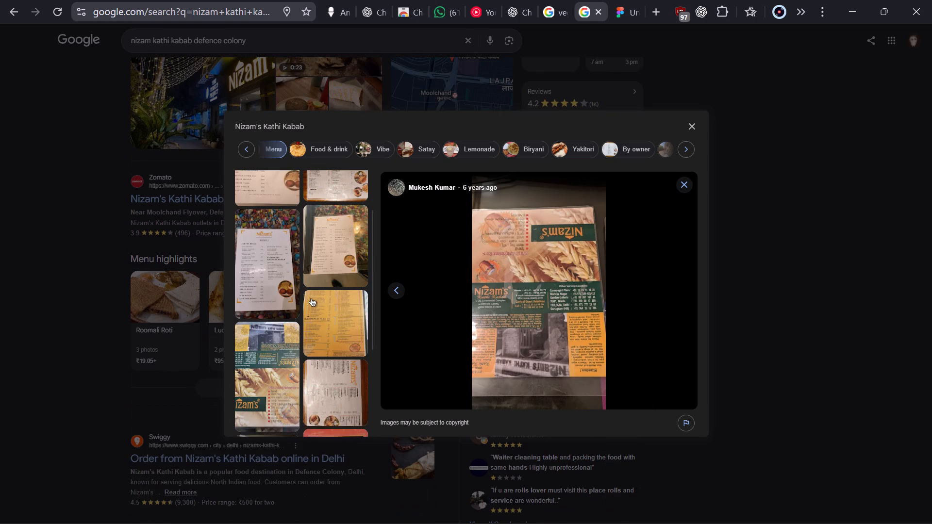
{"action": "scroll", "coordinate": [309, 298], "scroll_direction": "up", "scroll_amount": 1}
{"action": "left_click_drag", "start_coordinate": [309, 298], "coordinate": [300, 273]}
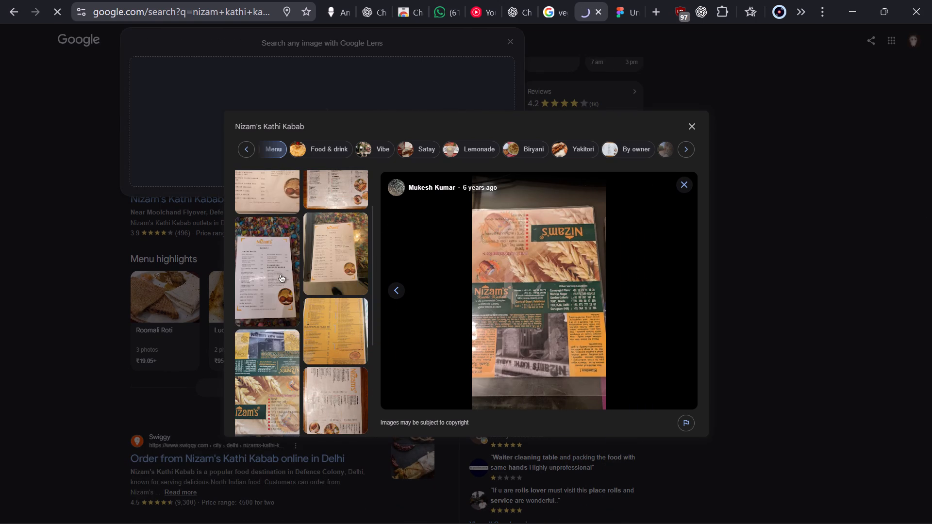
{"action": "left_click", "coordinate": [278, 275]}
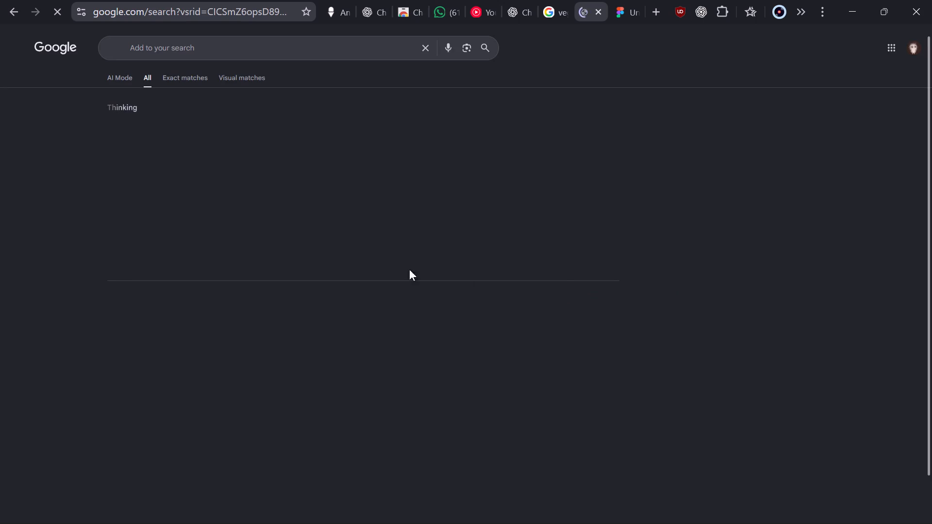
{"action": "left_click", "coordinate": [558, 11]}
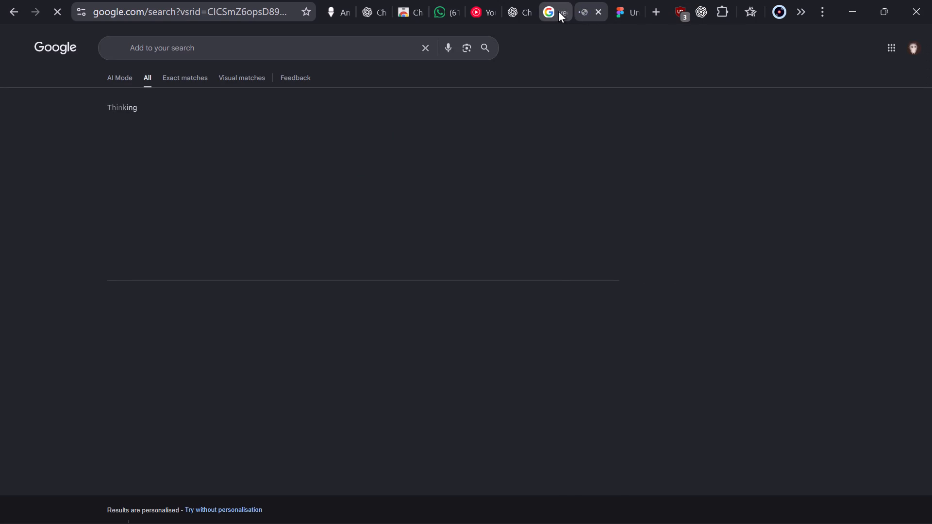
{"action": "left_click", "coordinate": [594, 14]}
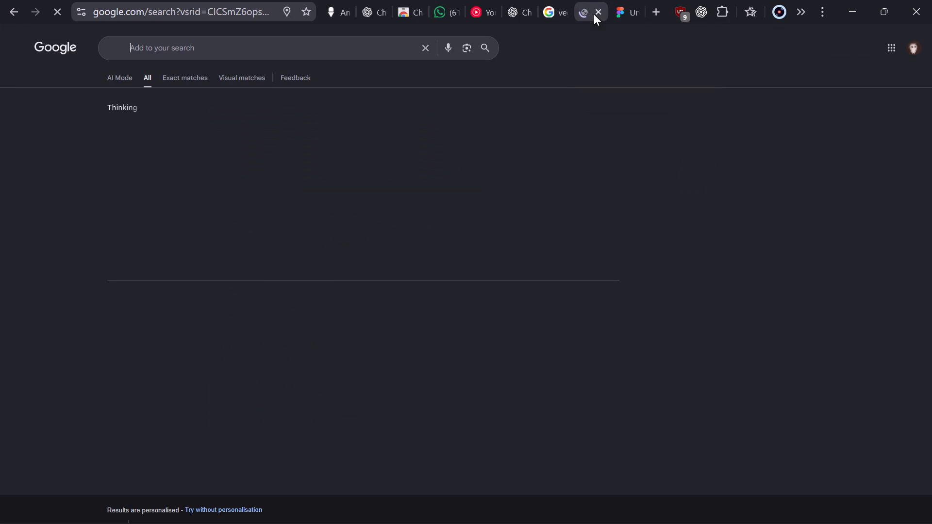
{"action": "left_click", "coordinate": [7, 13]}
{"action": "right_click", "coordinate": [549, 274]}
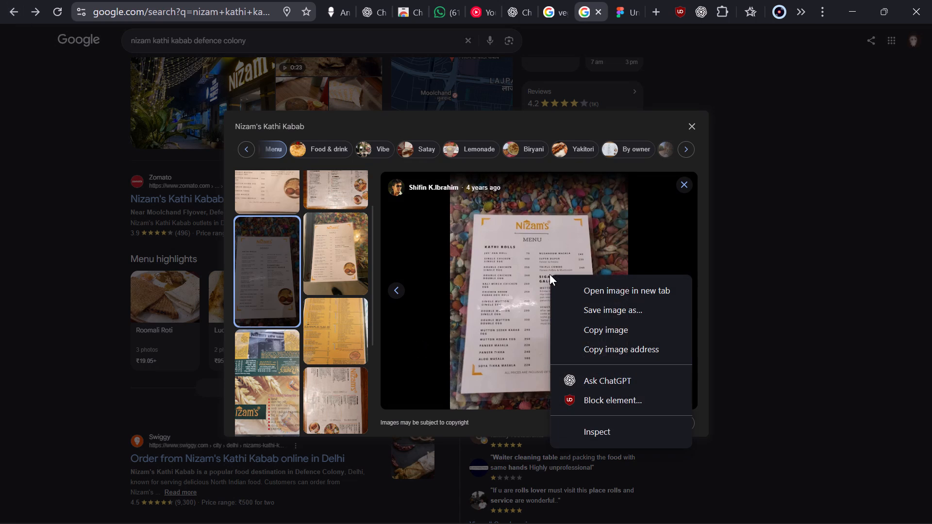
{"action": "left_click", "coordinate": [628, 335]}
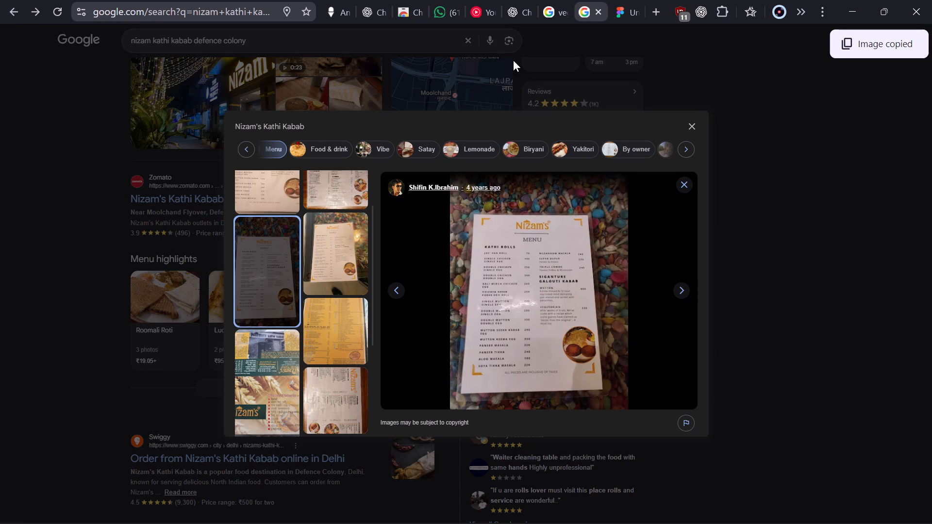
Paste the portrait menu photo into the FigJam board and place it directly beside the landscape menu photo, with their top edges aligned.
{"action": "left_click", "coordinate": [623, 0]}
{"action": "left_click", "coordinate": [505, 362]}
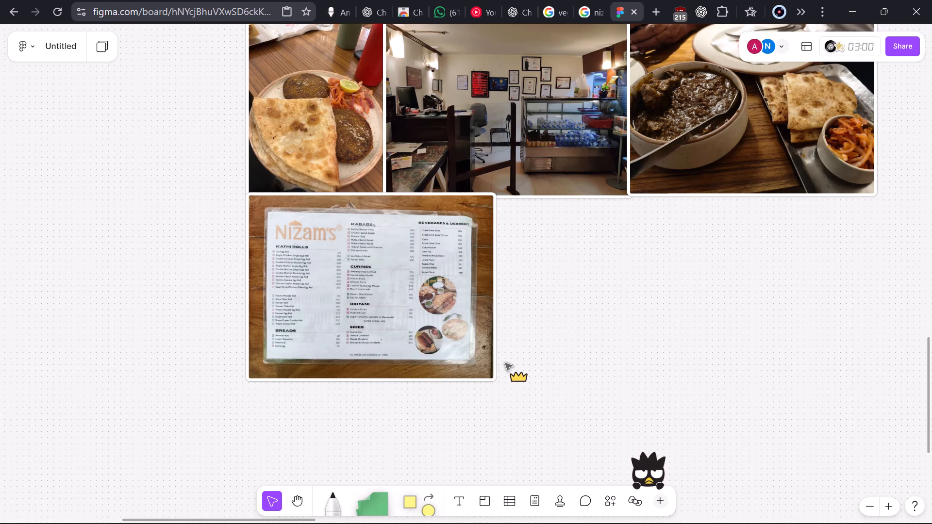
{"action": "key", "text": "ctrl+v"}
{"action": "left_click_drag", "start_coordinate": [455, 279], "coordinate": [562, 376]}
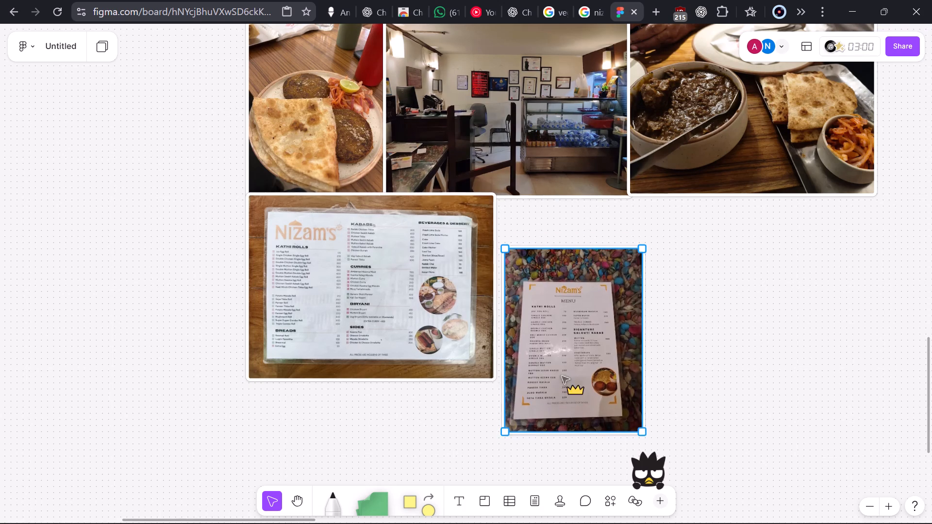
{"action": "left_click_drag", "start_coordinate": [562, 376], "coordinate": [562, 345]}
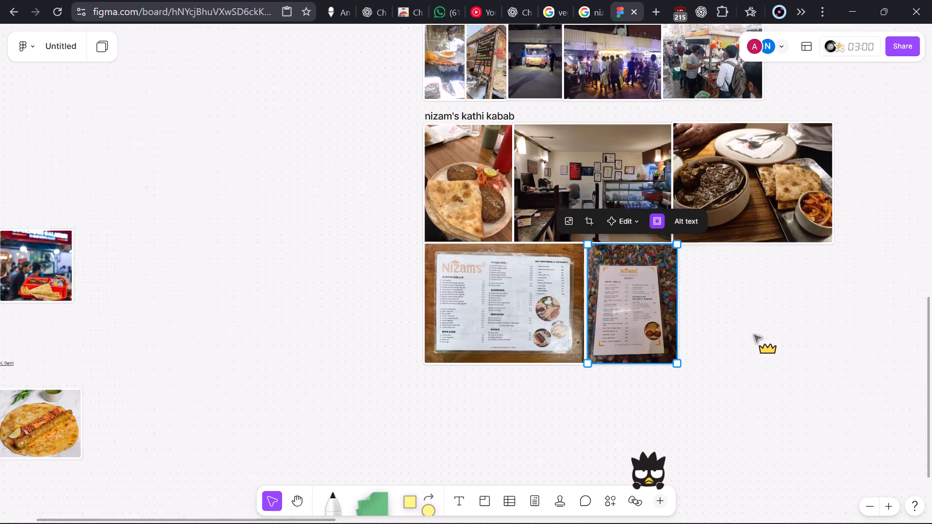
{"action": "scroll", "coordinate": [754, 334], "scroll_direction": "left", "scroll_amount": 1}
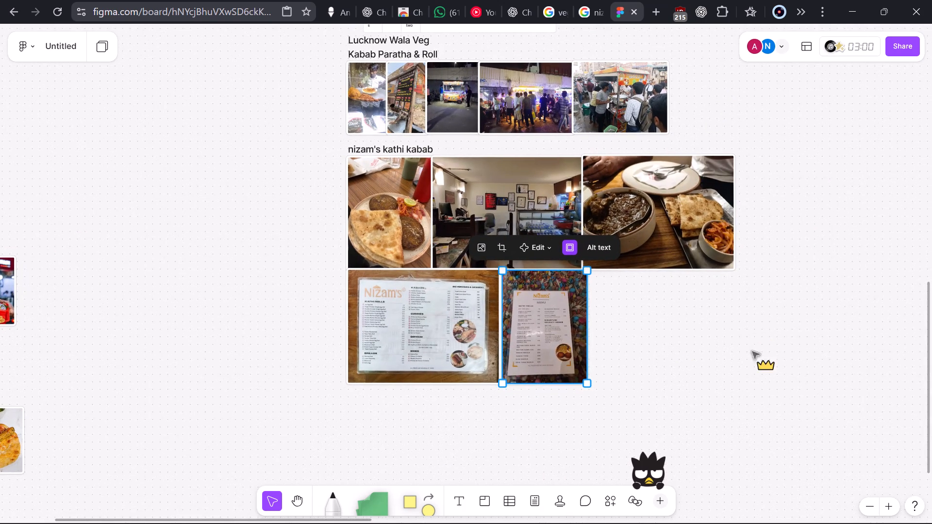
Look through the Food & drink photos in the Nizam's gallery on Google for another usable dish picture.
{"action": "left_click", "coordinate": [584, 16]}
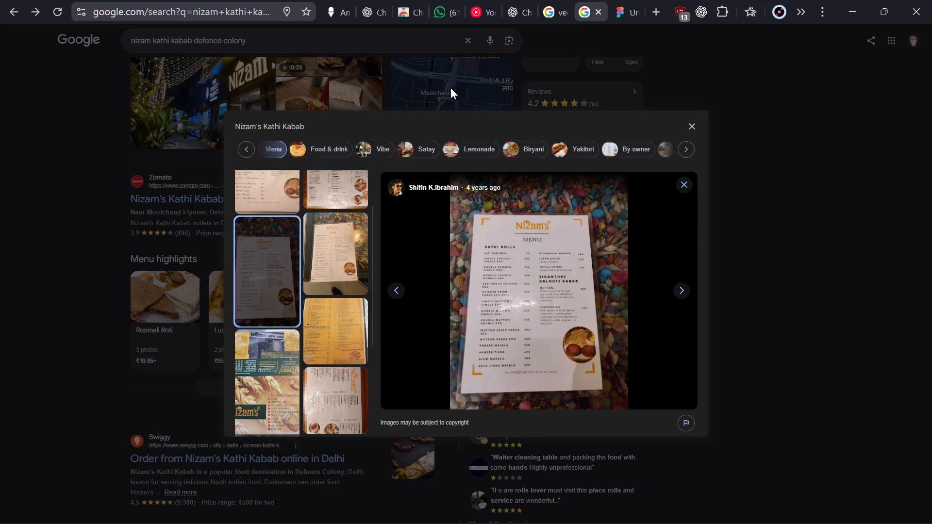
{"action": "left_click", "coordinate": [340, 151]}
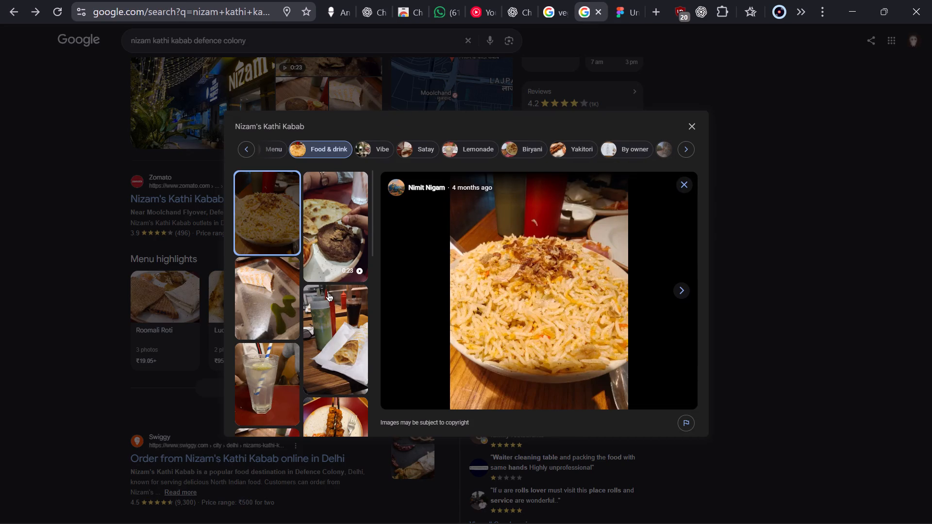
{"action": "key", "text": "Right"}
{"action": "key", "text": "Right"}
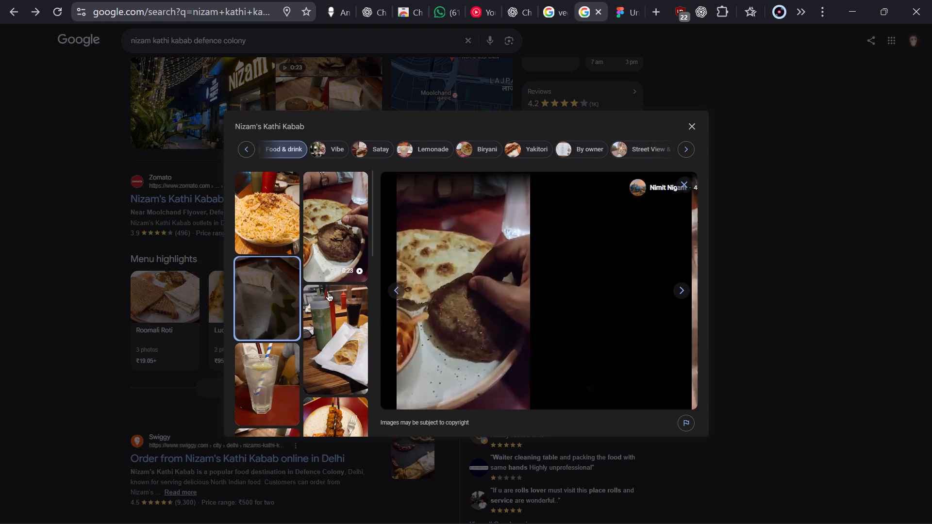
{"action": "key", "text": "Right"}
{"action": "key", "text": "Right"}
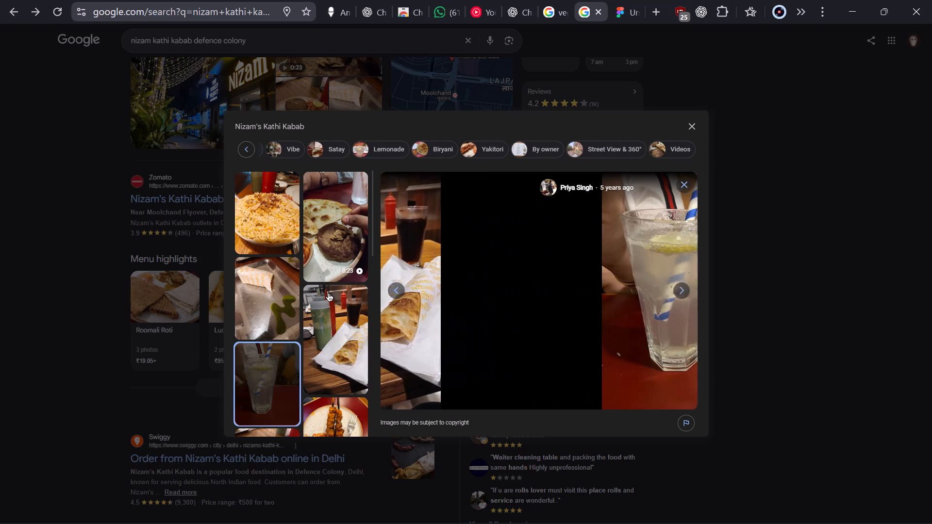
{"action": "key", "text": "Right"}
{"action": "key", "text": "Right"}
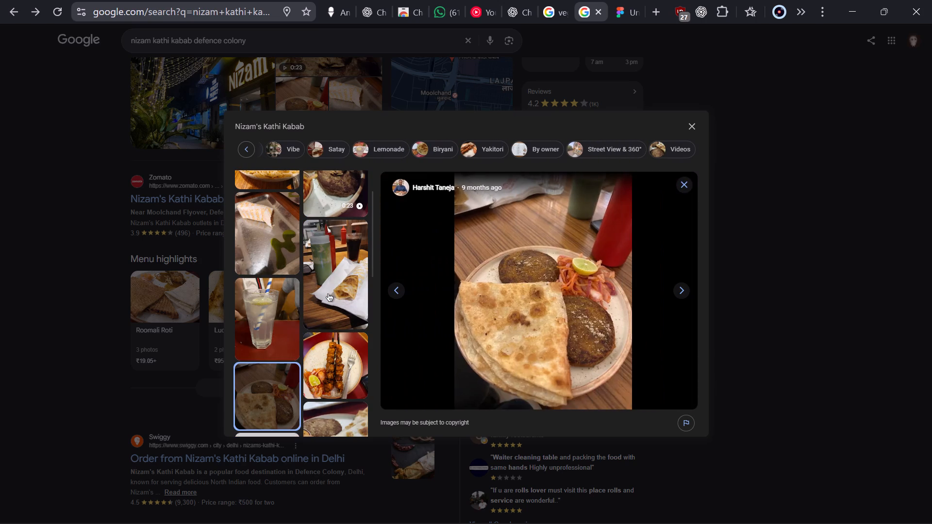
{"action": "key", "text": "Right"}
{"action": "key", "text": "Right"}
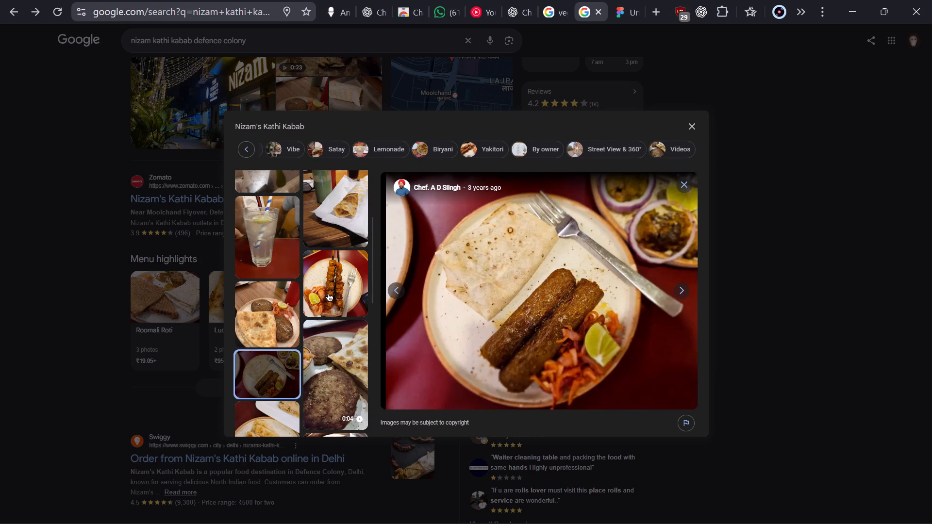
{"action": "key", "text": "Right"}
{"action": "key", "text": "Right"}
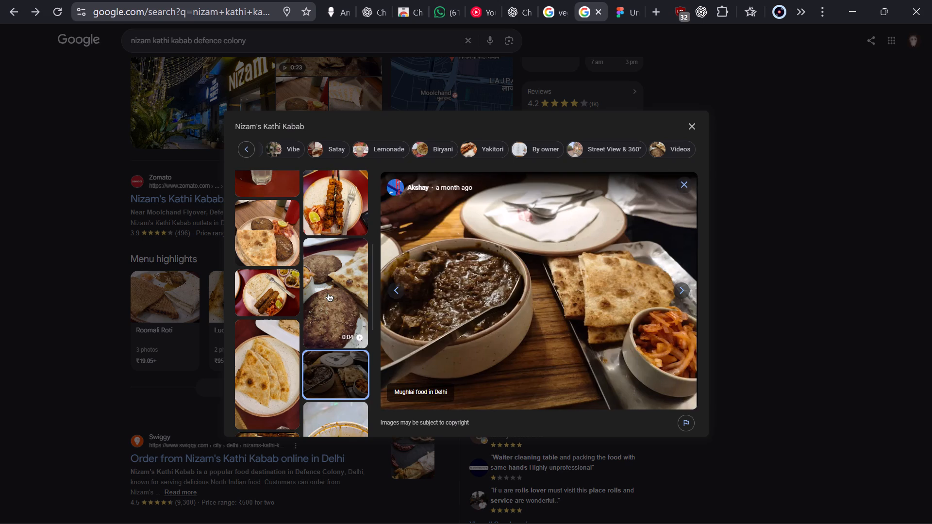
{"action": "key", "text": "Right"}
{"action": "key", "text": "Right"}
{"action": "key", "text": "Left"}
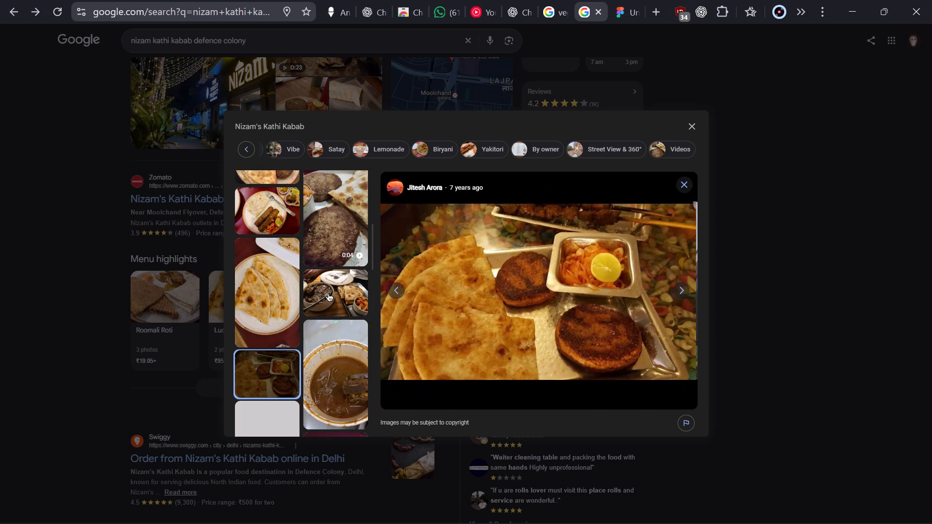
{"action": "key", "text": "Right"}
{"action": "key", "text": "Right"}
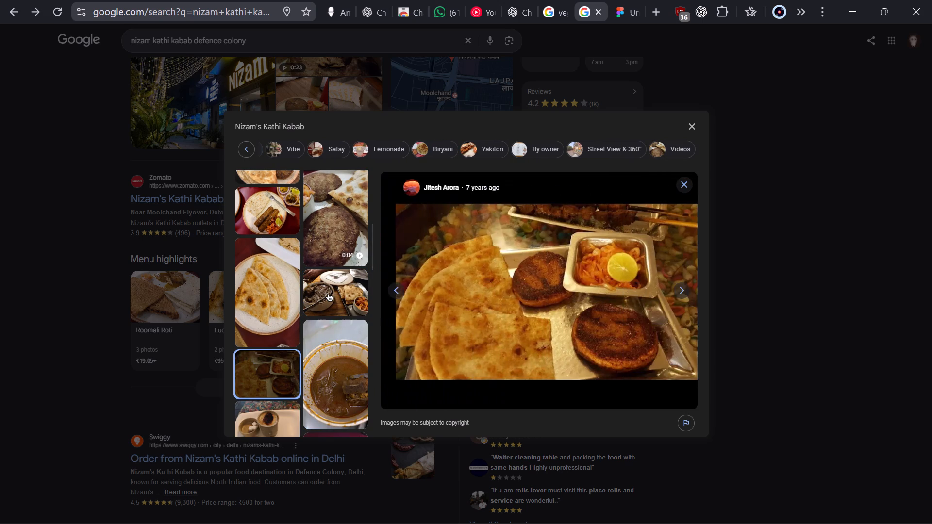
Return to the 7-year-old landscape photo of folded parathas with two round kebabs on a metal tray and copy it.
{"action": "key", "text": "Left"}
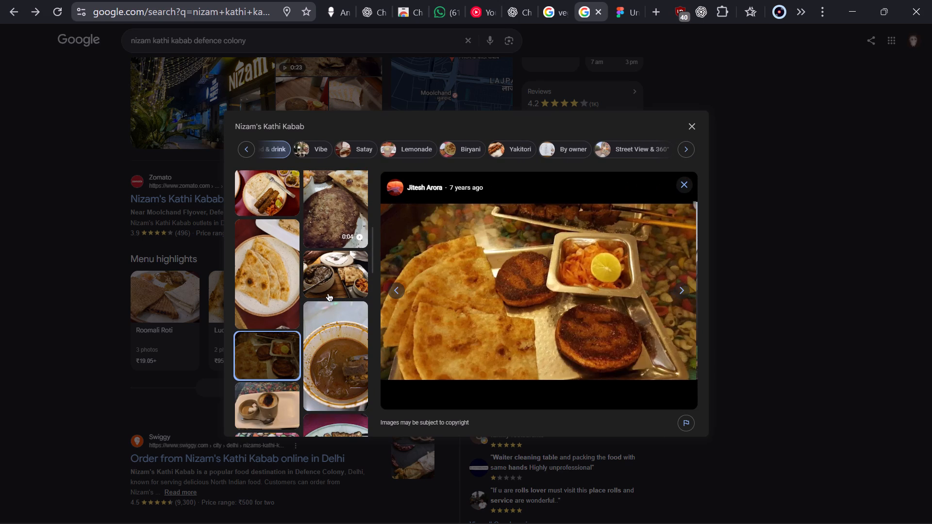
{"action": "key", "text": "Print"}
{"action": "left_click", "coordinate": [541, 22]}
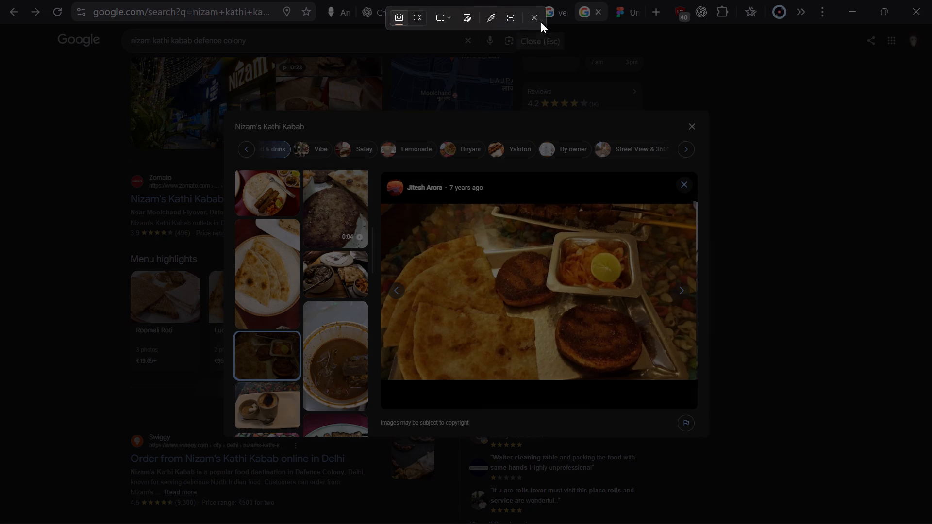
{"action": "right_click", "coordinate": [449, 269]}
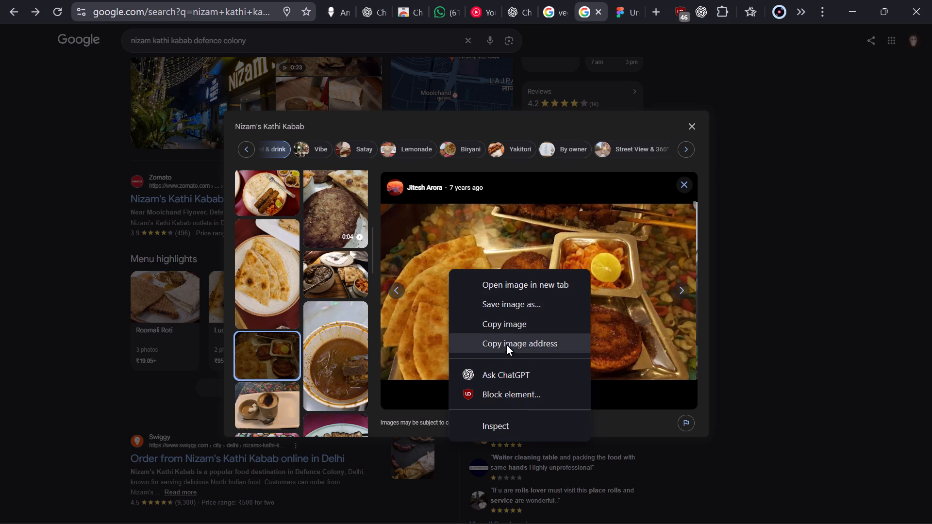
{"action": "left_click", "coordinate": [508, 325]}
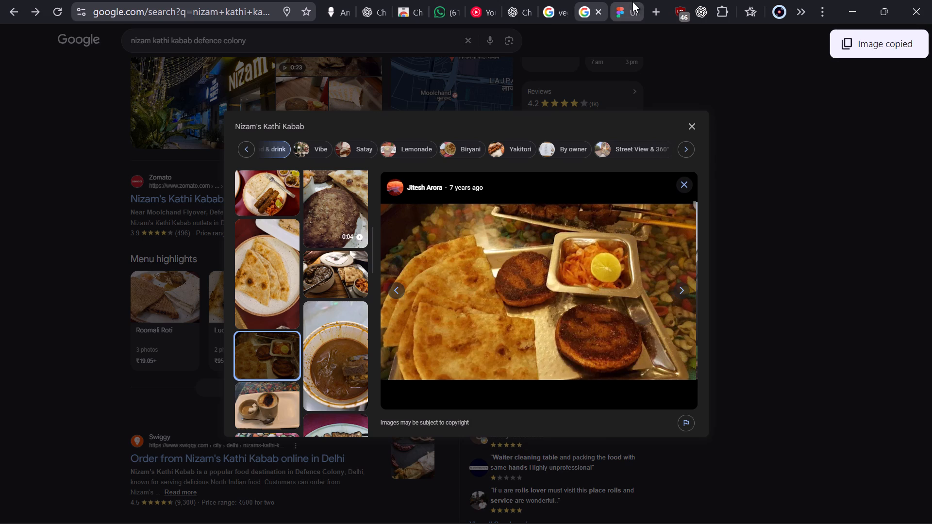
Paste the paratha and kebab tray photo into the FigJam board, completing the second Nizam's row after the portrait menu photo.
{"action": "left_click", "coordinate": [630, 2]}
{"action": "left_click", "coordinate": [652, 301]}
{"action": "key", "text": "ctrl+v"}
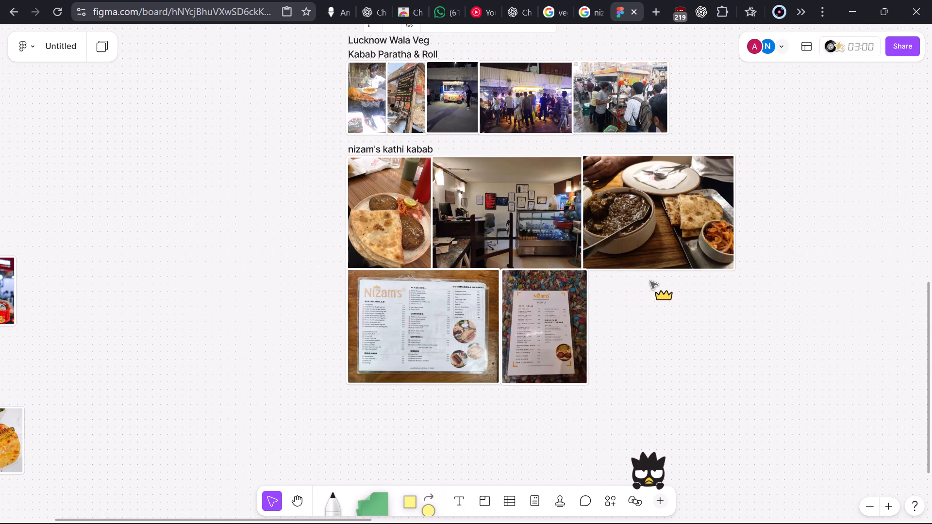
{"action": "left_click_drag", "start_coordinate": [499, 237], "coordinate": [702, 335]}
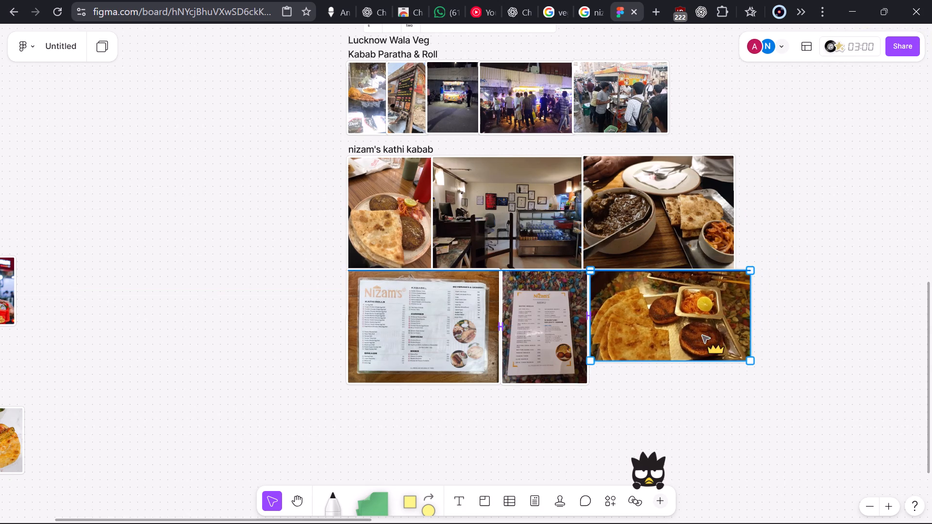
{"action": "left_click_drag", "start_coordinate": [702, 335], "coordinate": [699, 329]}
Scale all six Nizam's photos down together to about the width of the Lucknow Wala row and move them just below the "nizam's kathi kabab" heading.
{"action": "left_click_drag", "start_coordinate": [798, 417], "coordinate": [286, 187]}
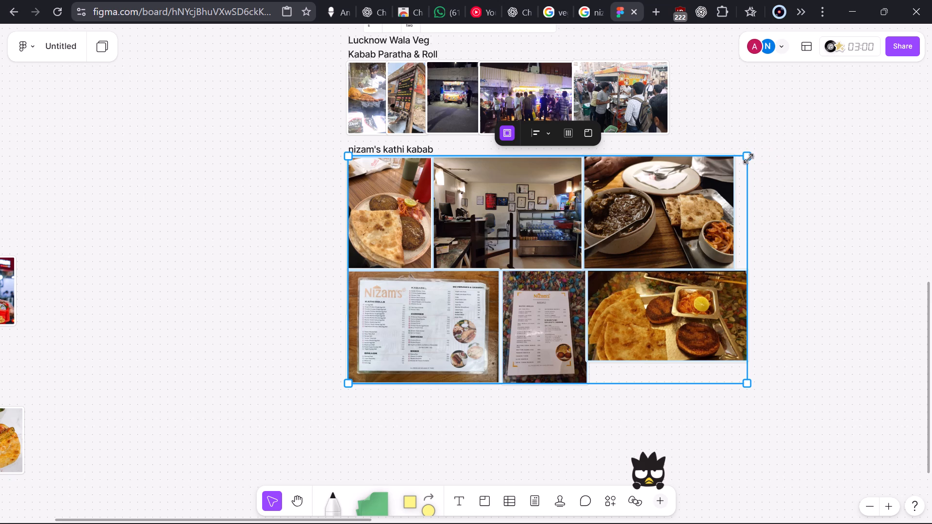
{"action": "left_click_drag", "start_coordinate": [749, 159], "coordinate": [621, 170]}
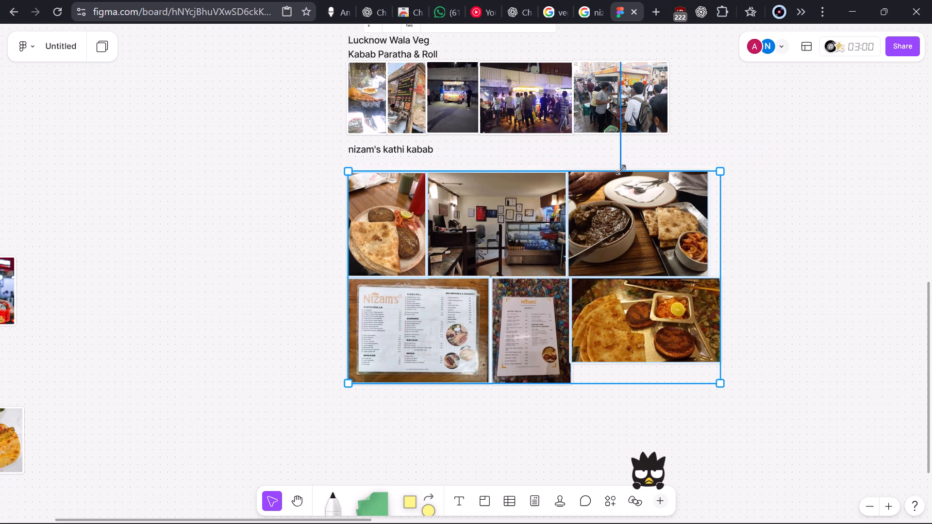
{"action": "left_click_drag", "start_coordinate": [621, 170], "coordinate": [496, 191]}
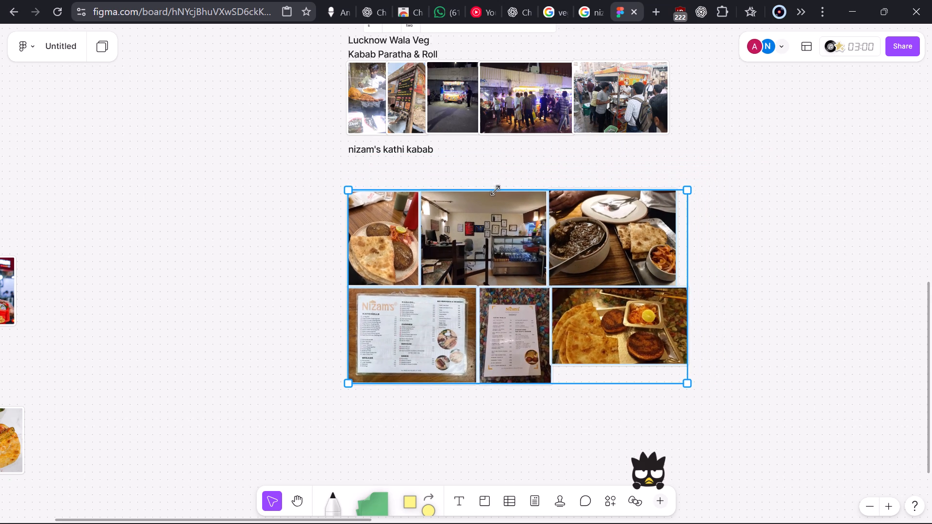
{"action": "left_click_drag", "start_coordinate": [496, 191], "coordinate": [383, 188]}
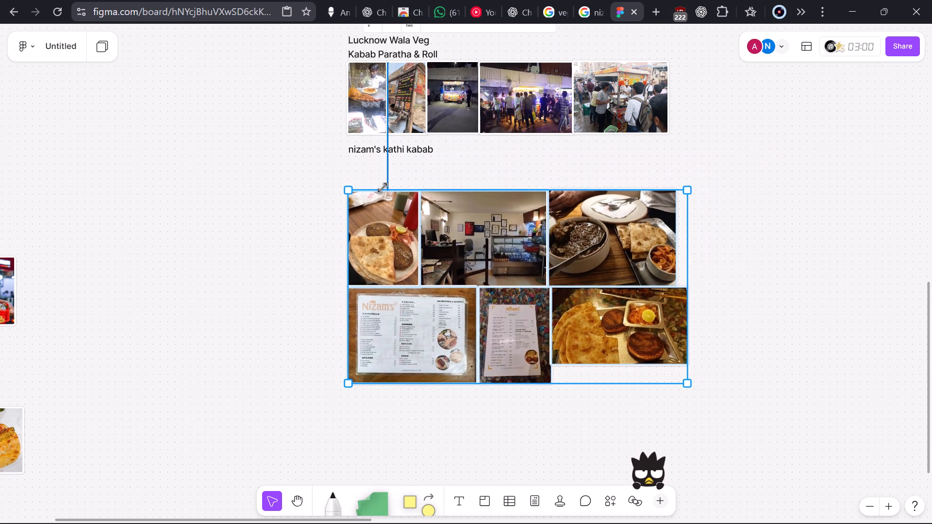
{"action": "left_click_drag", "start_coordinate": [383, 188], "coordinate": [367, 197]}
{"action": "left_click_drag", "start_coordinate": [384, 234], "coordinate": [384, 211]}
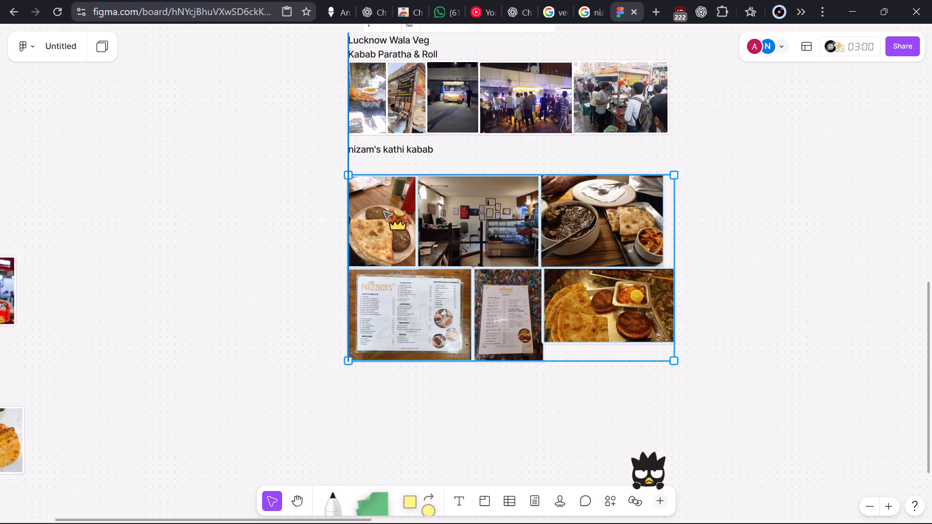
{"action": "left_click_drag", "start_coordinate": [384, 211], "coordinate": [384, 202]}
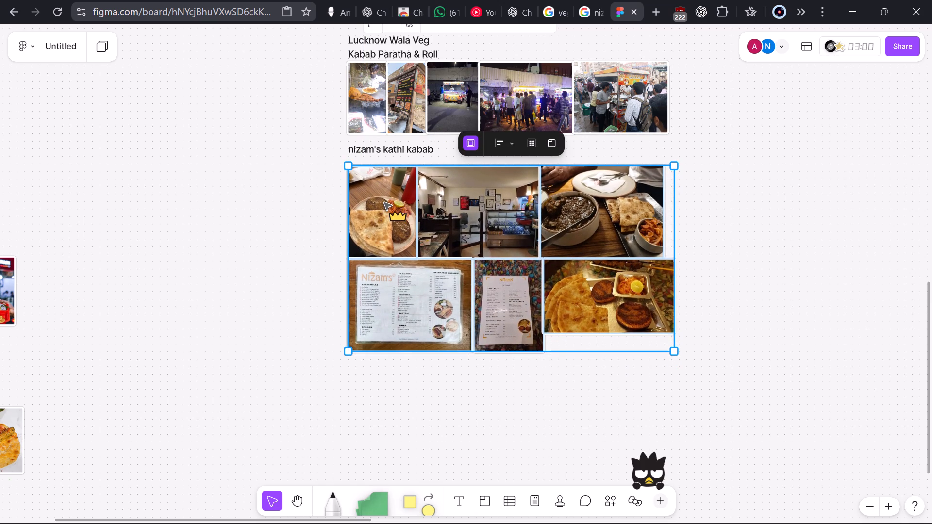
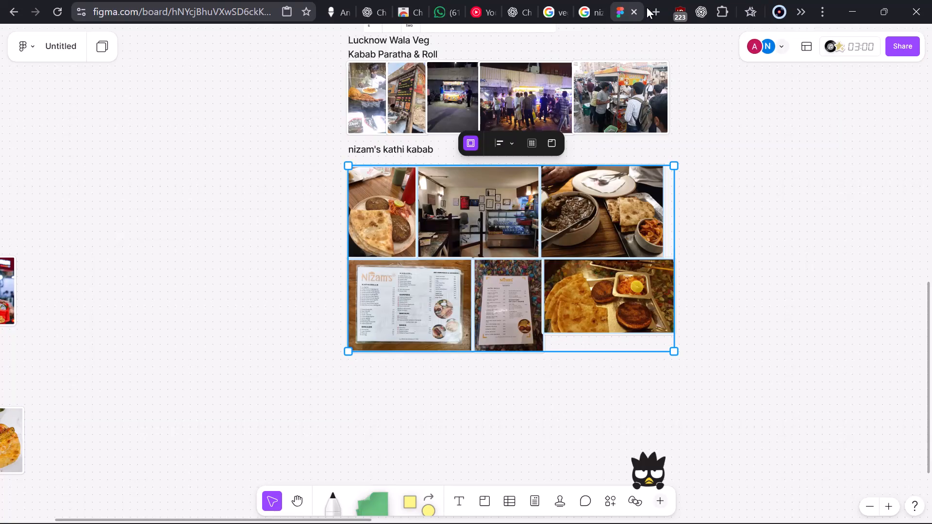
Search the web in a new browser tab for "how to connect ps5 remote to phone".
{"action": "left_click", "coordinate": [651, 11]}
{"action": "type", "text": "how pt"}
{"action": "key", "text": "space"}
{"action": "key", "text": "BackSpace"}
{"action": "key", "text": "BackSpace"}
{"action": "key", "text": "BackSpace"}
{"action": "type", "text": "to"}
{"action": "key", "text": "space"}
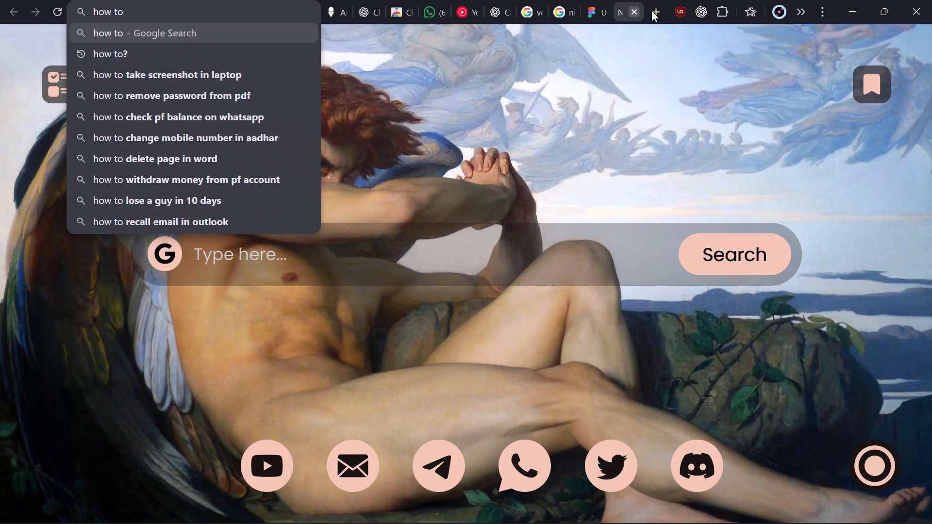
{"action": "type", "text": "connect p"}
{"action": "type", "text": "s5 re"}
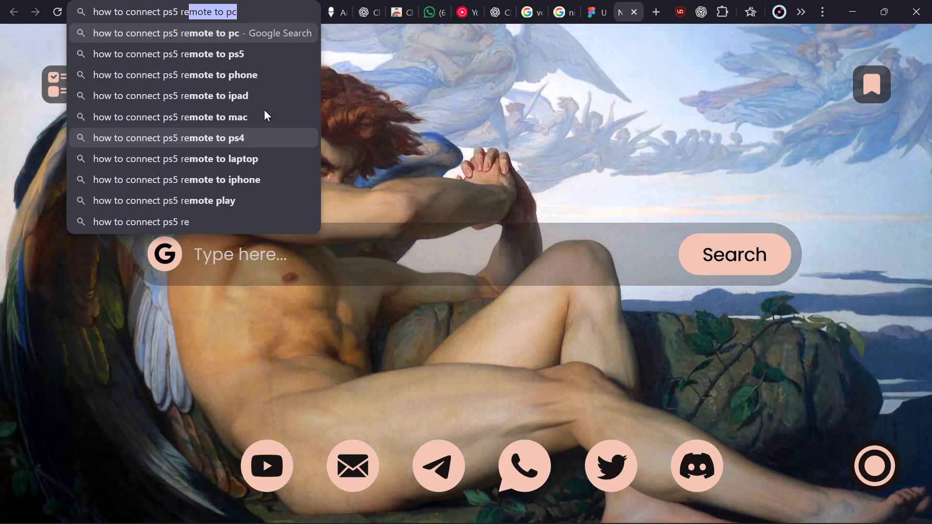
{"action": "left_click", "coordinate": [256, 76]}
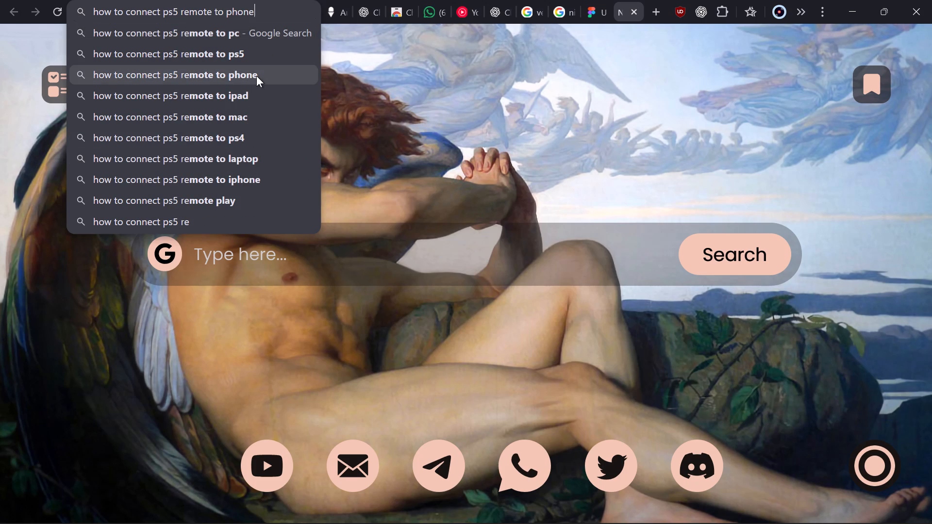
{"action": "left_click", "coordinate": [256, 76]}
{"action": "left_click", "coordinate": [256, 76]}
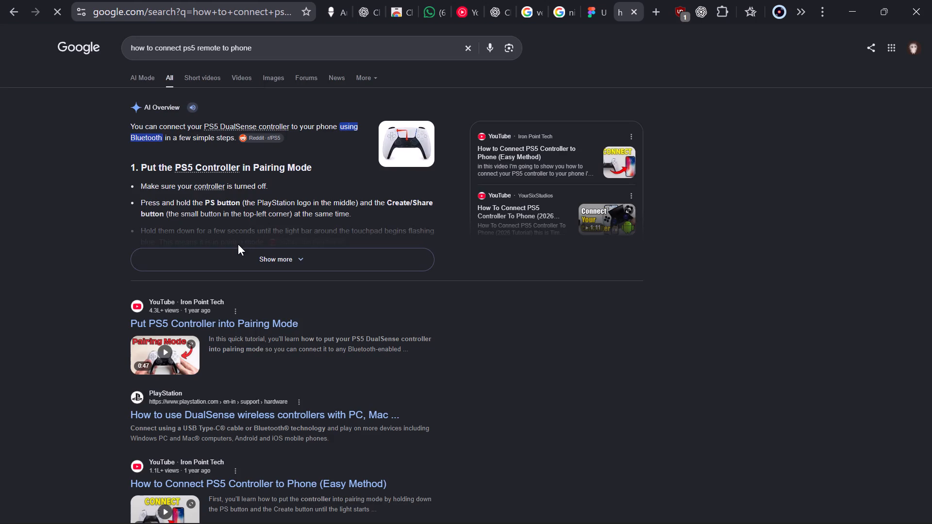
Expand the AI overview to read the full controller pairing instructions, and return to the Untitled FigJam board.
{"action": "left_click", "coordinate": [227, 267]}
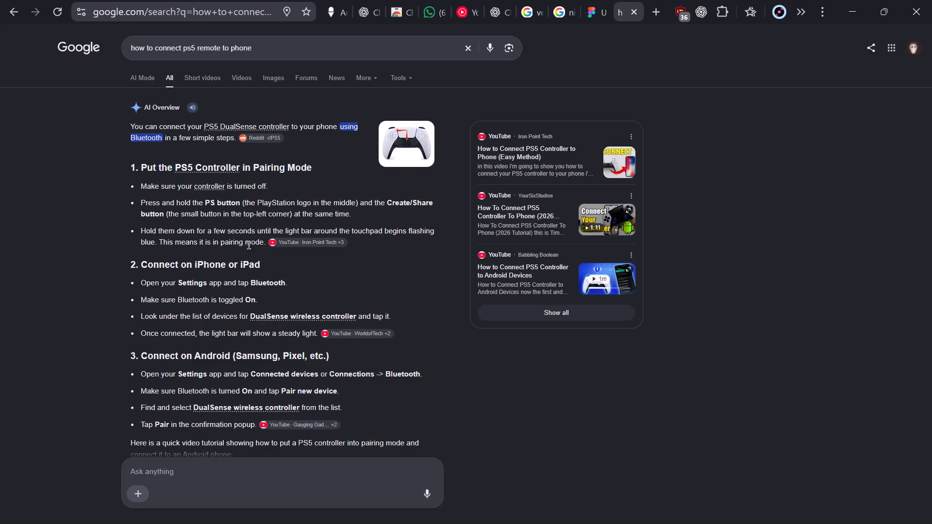
{"action": "left_click", "coordinate": [602, 0]}
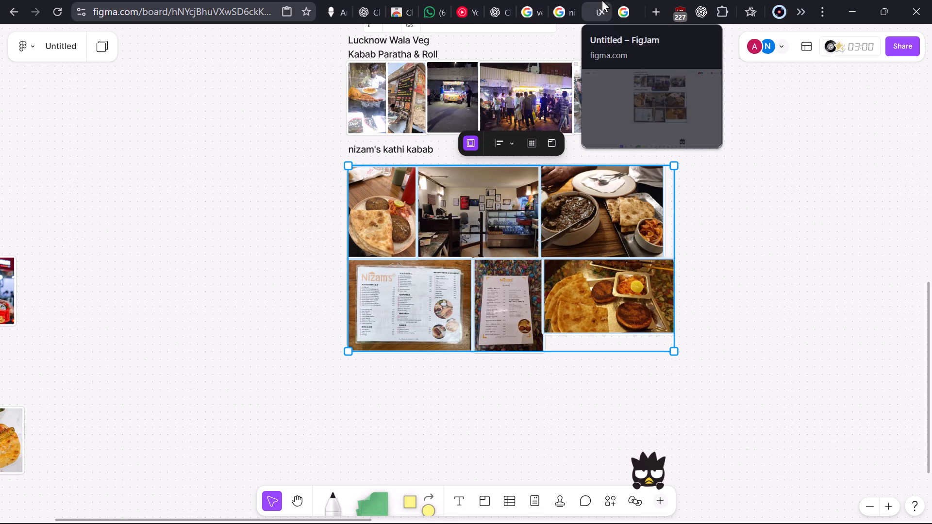
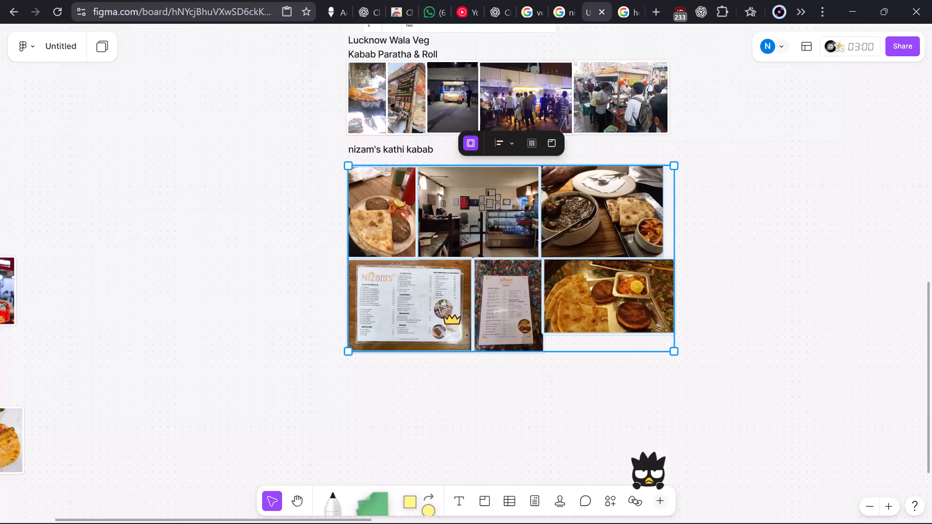
Duplicate the "nizam's kathi kabab" label and place the copy below the Nizam's photo group, aligned with its starting edge.
{"action": "scroll", "coordinate": [438, 305], "scroll_direction": "down", "scroll_amount": 2}
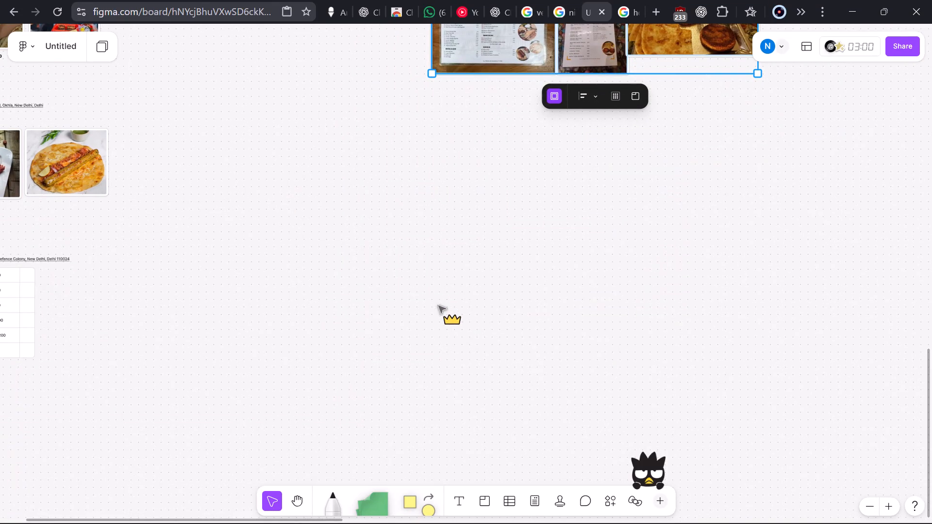
{"action": "scroll", "coordinate": [438, 305], "scroll_direction": "down", "scroll_amount": 1}
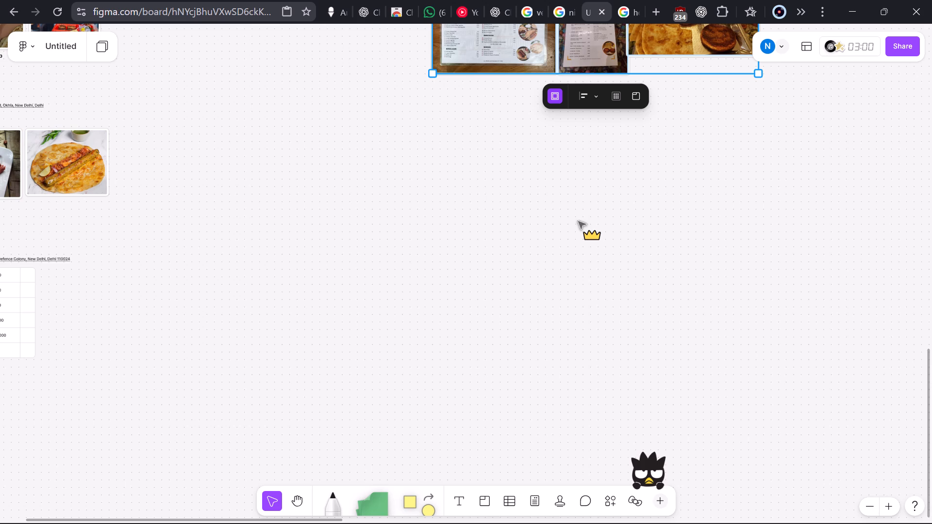
{"action": "scroll", "coordinate": [578, 221], "scroll_direction": "left", "scroll_amount": 1}
{"action": "scroll", "coordinate": [578, 221], "scroll_direction": "up", "scroll_amount": 3}
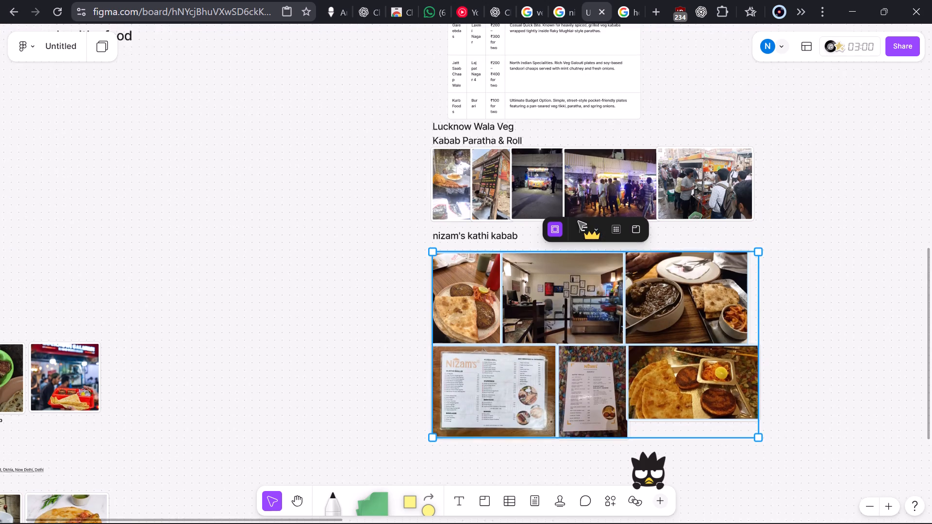
{"action": "left_click", "coordinate": [402, 206]}
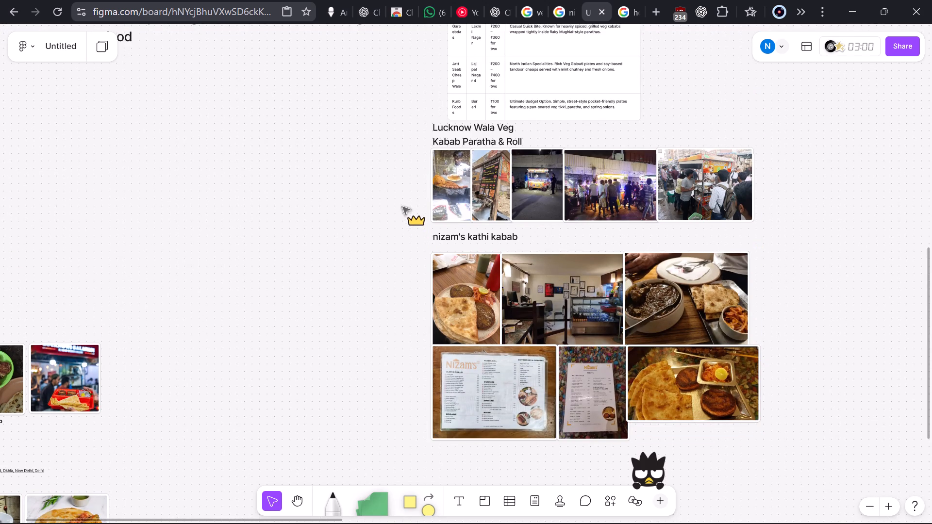
{"action": "left_click", "coordinate": [453, 237]}
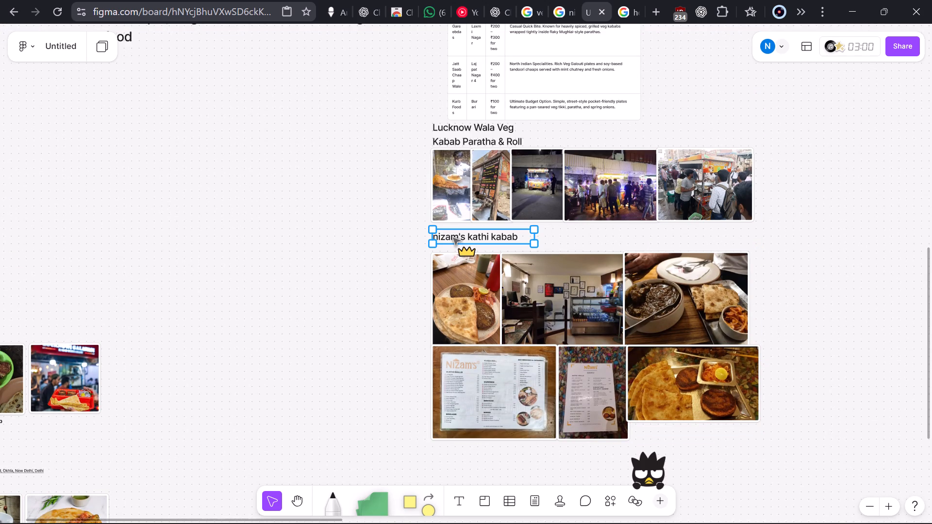
{"action": "scroll", "coordinate": [453, 237], "scroll_direction": "down", "scroll_amount": 1}
{"action": "left_click_drag", "start_coordinate": [453, 237], "coordinate": [454, 225]}
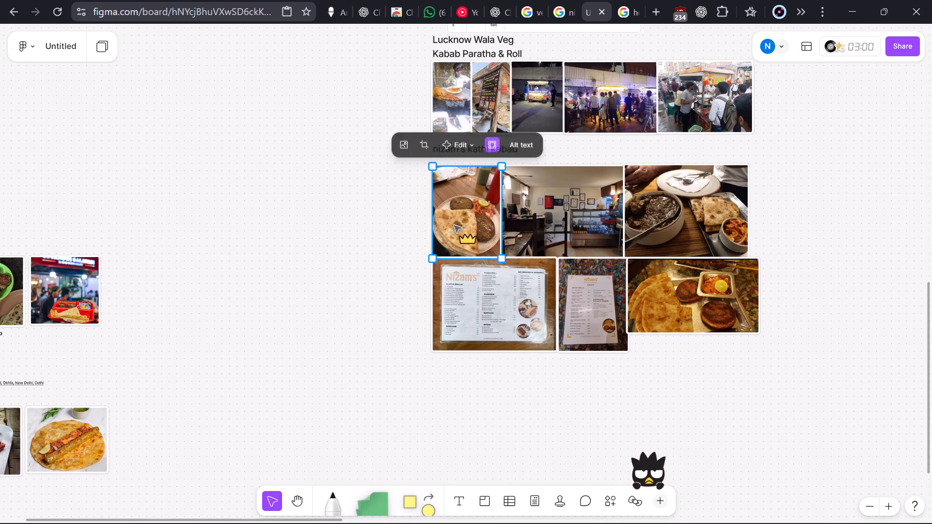
{"action": "left_click_drag", "start_coordinate": [454, 225], "coordinate": [456, 217]}
{"action": "key", "text": "ctrl+z"}
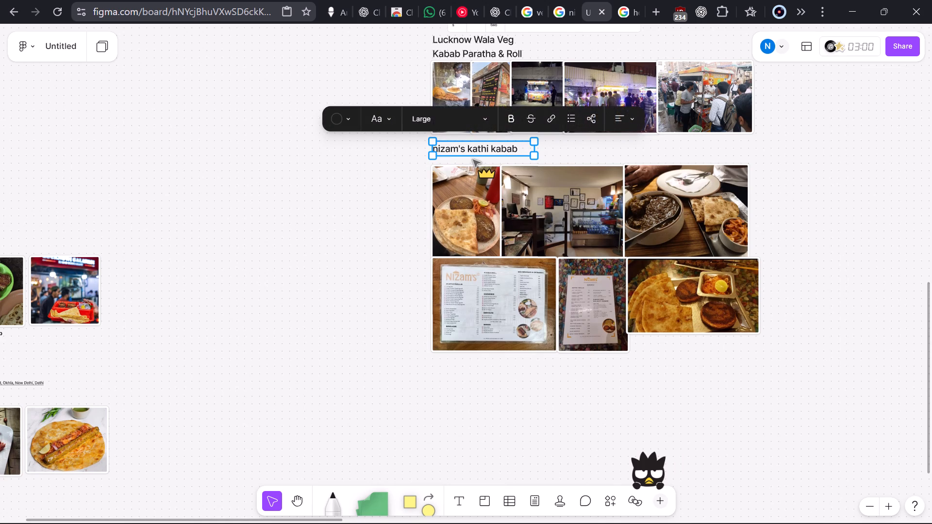
{"action": "left_click_drag", "start_coordinate": [473, 150], "coordinate": [474, 381], "text": "alt"}
Replace the copied label's text with "gareebdas", checking the eatery's name in the restaurant table.
{"action": "double_click", "coordinate": [474, 381]}
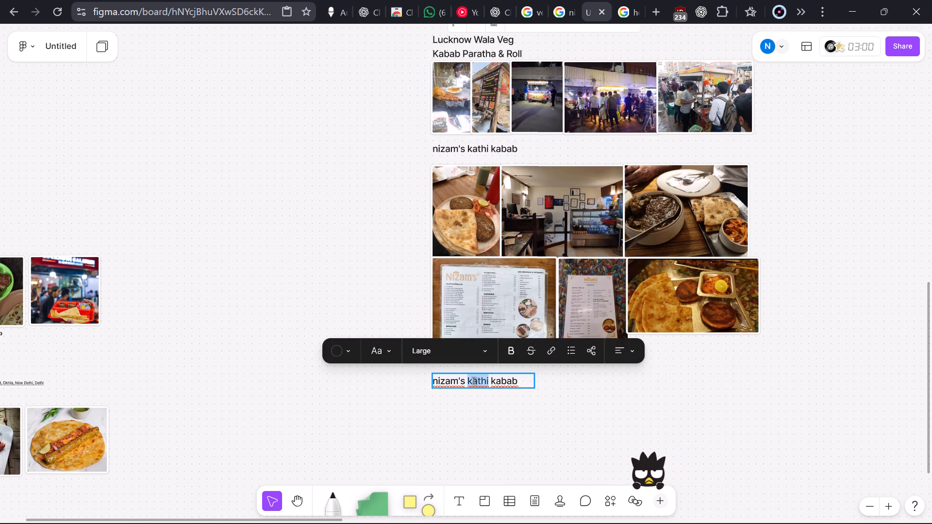
{"action": "key", "text": "ctrl+a"}
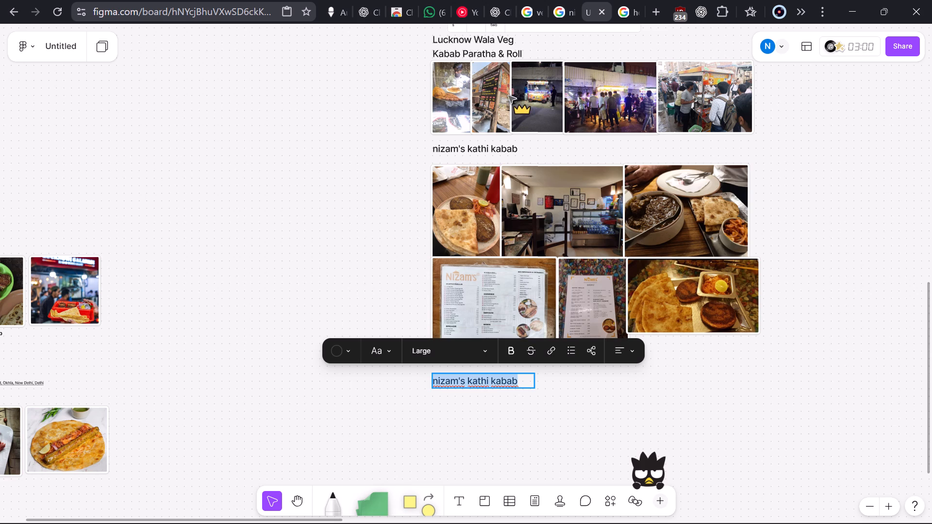
{"action": "scroll", "coordinate": [508, 95], "scroll_direction": "up", "scroll_amount": 3}
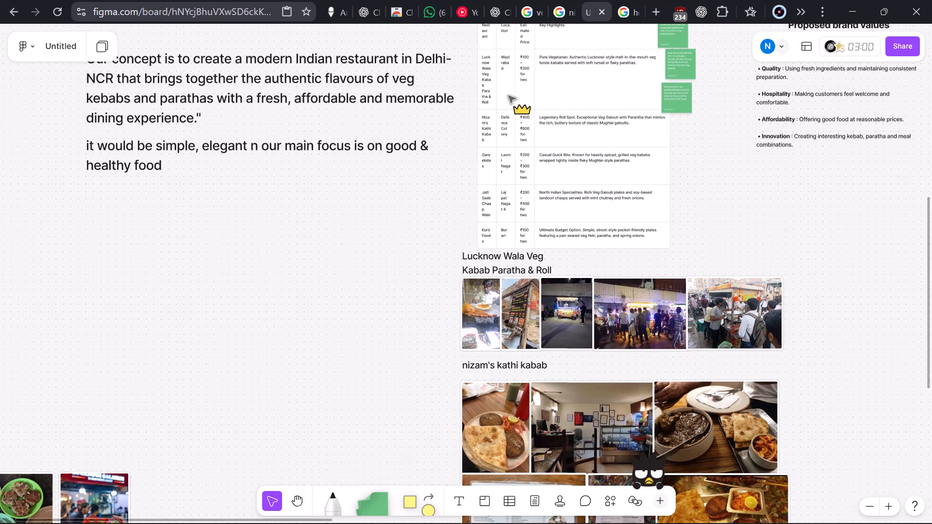
{"action": "scroll", "coordinate": [466, 321], "scroll_direction": "down", "scroll_amount": 1}
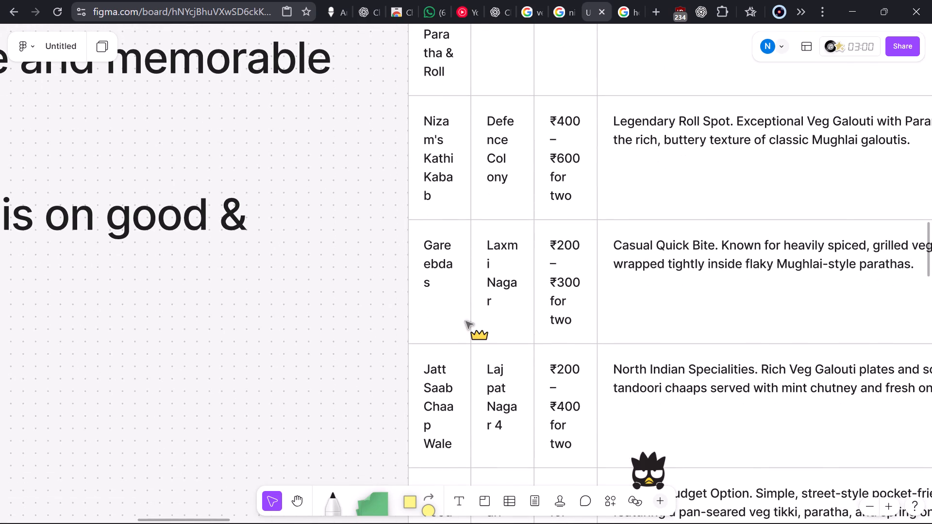
{"action": "scroll", "coordinate": [448, 272], "scroll_direction": "down", "scroll_amount": 4}
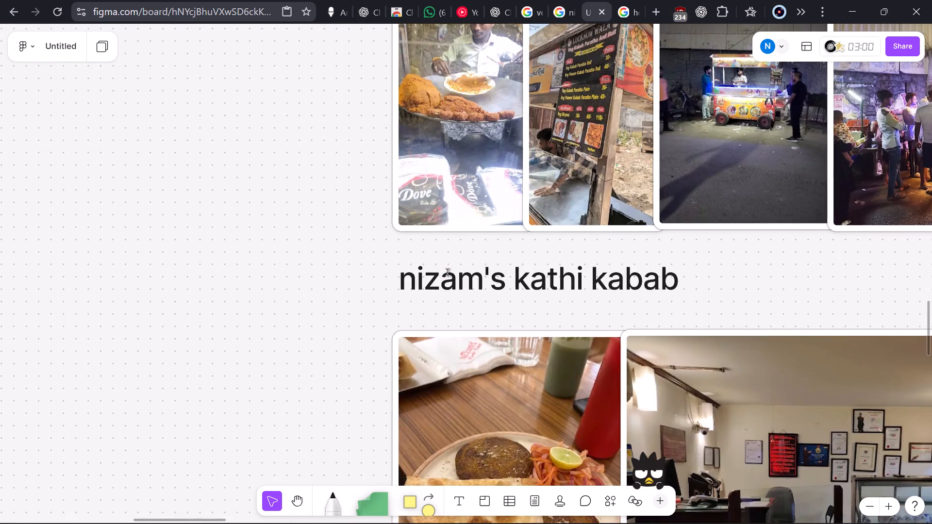
{"action": "scroll", "coordinate": [448, 272], "scroll_direction": "down", "scroll_amount": 1}
{"action": "type", "text": "garee"}
{"action": "type", "text": "bdaad"}
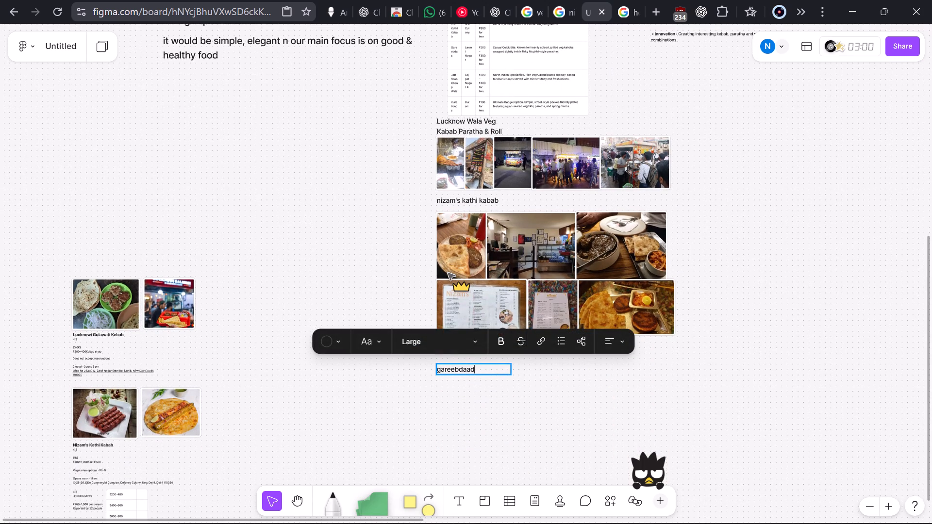
{"action": "key", "text": "BackSpace"}
{"action": "key", "text": "BackSpace"}
{"action": "key", "text": "BackSpace"}
{"action": "key", "text": "s"}
{"action": "key", "text": "BackSpace"}
{"action": "type", "text": "as"}
{"action": "key", "text": "Return"}
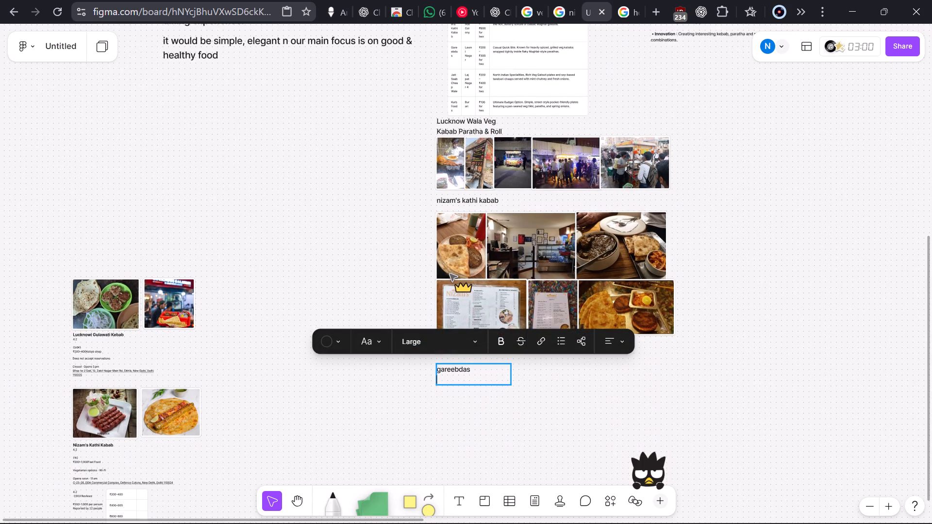
{"action": "left_click", "coordinate": [585, 388]}
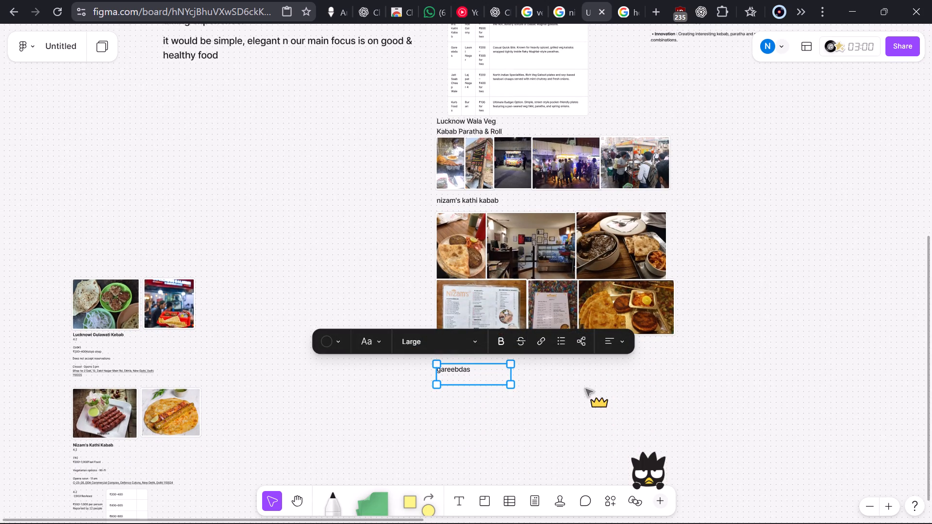
Replace the Nizam's Kathi Kabab query in its search tab with a web search for "garibdas restaurant".
{"action": "left_click", "coordinate": [628, 7]}
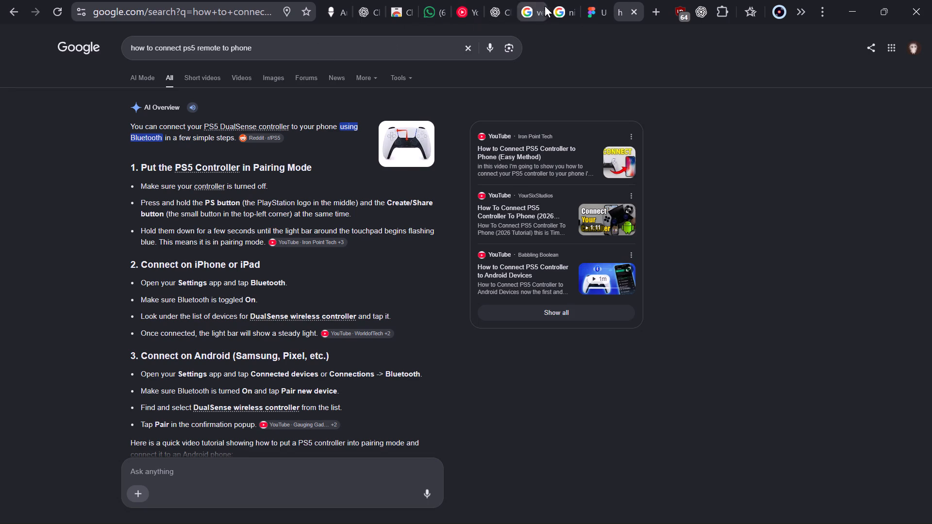
{"action": "left_click", "coordinate": [560, 12]}
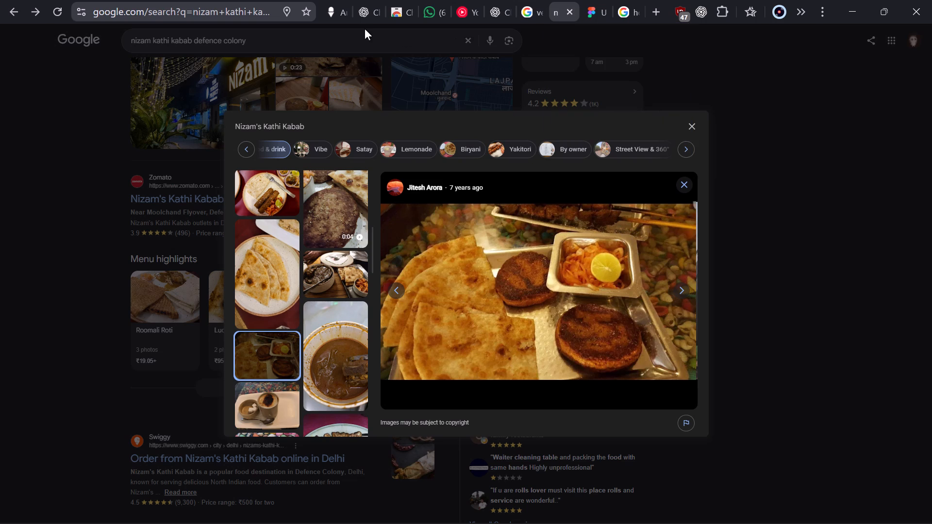
{"action": "left_click", "coordinate": [363, 29]}
{"action": "double_click", "coordinate": [363, 36]}
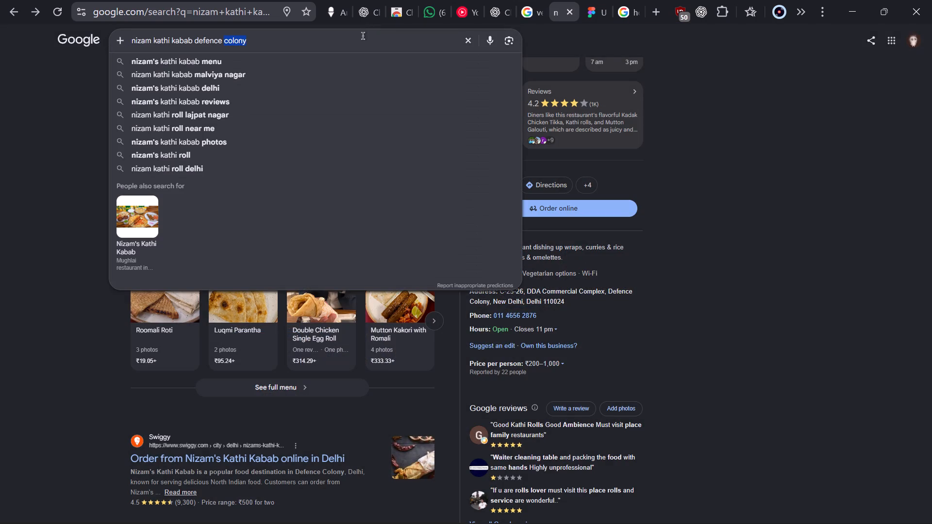
{"action": "key", "text": "shift+a"}
{"action": "key", "text": "ctrl+a"}
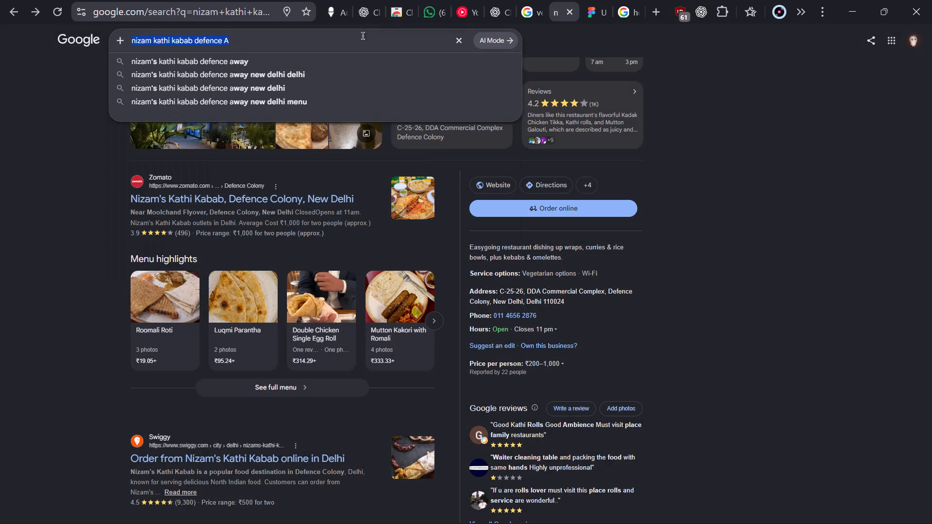
{"action": "key", "text": "g"}
{"action": "type", "text": "areed"}
{"action": "key", "text": "BackSpace"}
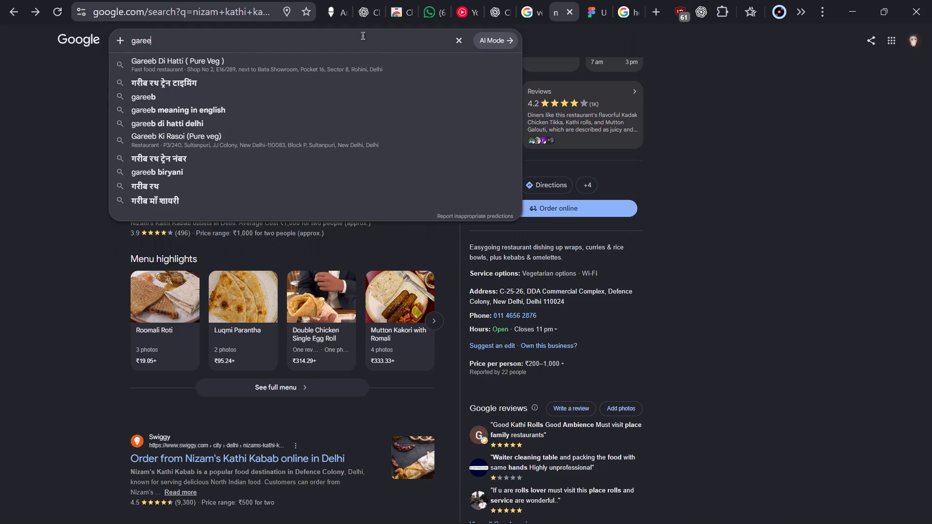
{"action": "type", "text": "bdas"}
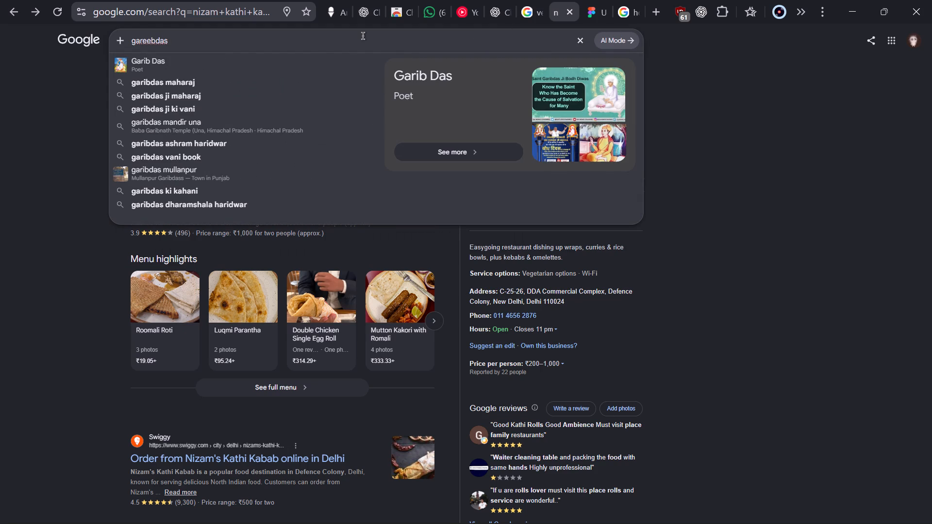
{"action": "key", "text": "space"}
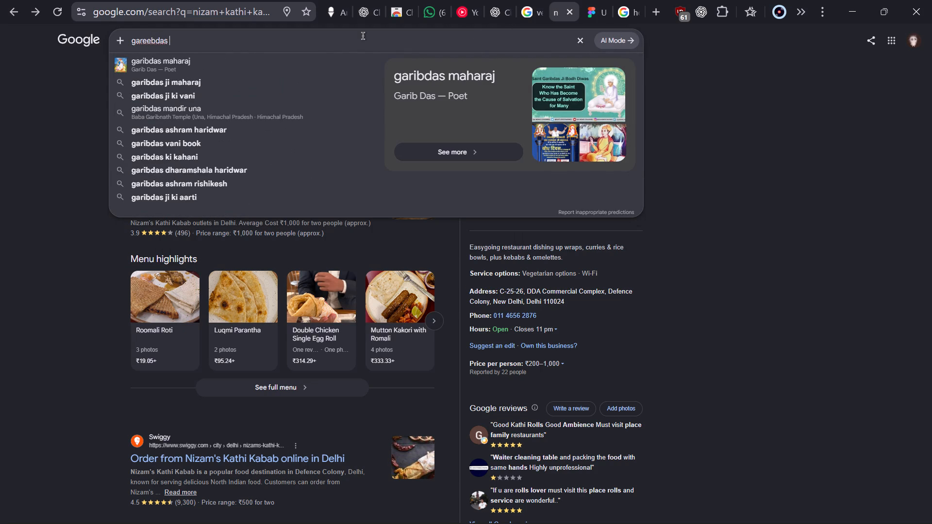
{"action": "type", "text": "ka"}
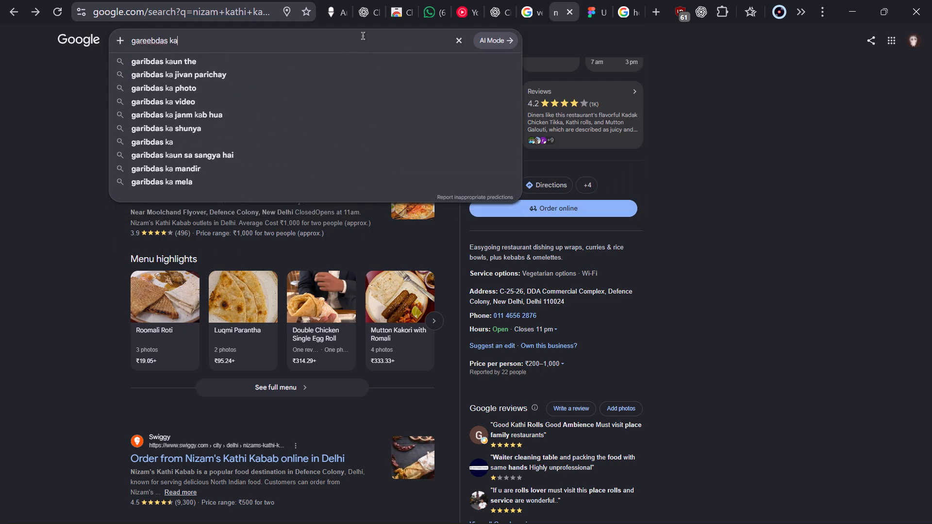
{"action": "key", "text": "BackSpace"}
{"action": "key", "text": "BackSpace"}
{"action": "type", "text": "keba"}
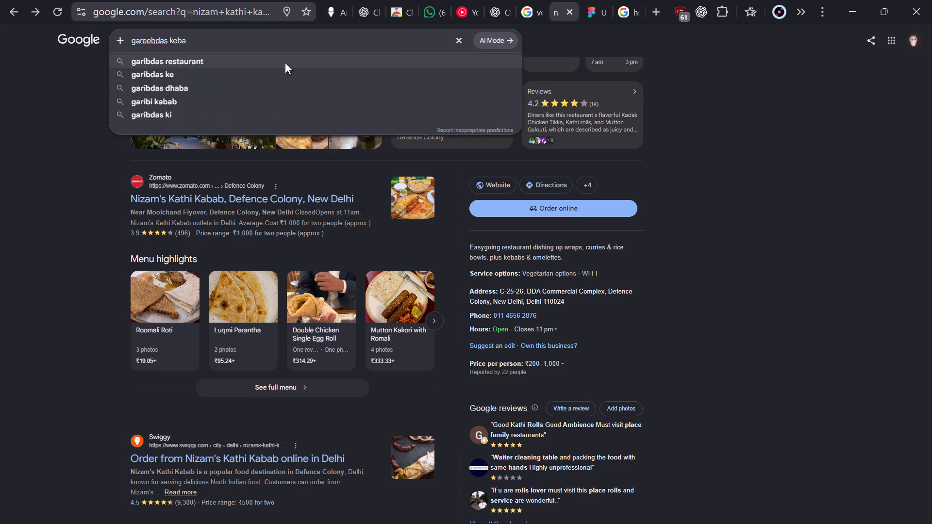
{"action": "left_click", "coordinate": [285, 63]}
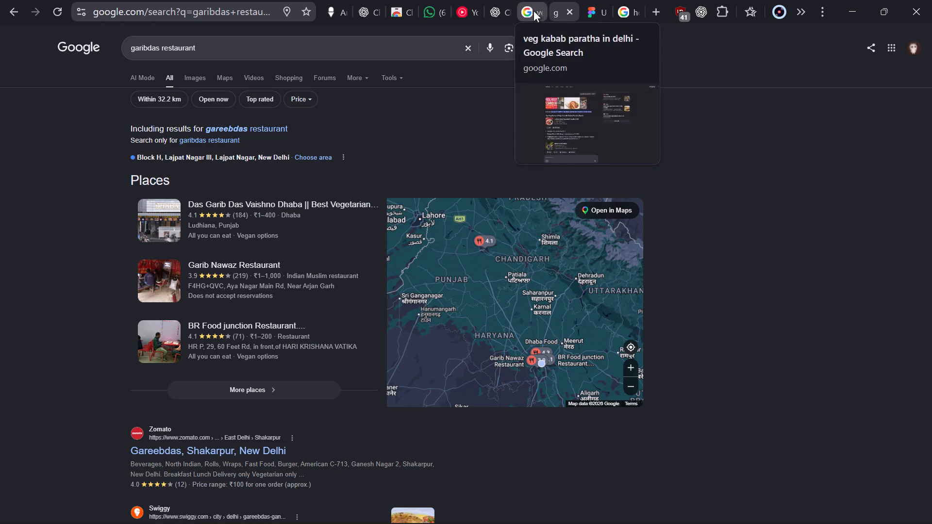
Check the Gareebdas row in the board's restaurant table, and cut the word "restaurant" from the web search query to refine it.
{"action": "left_click", "coordinate": [591, 9]}
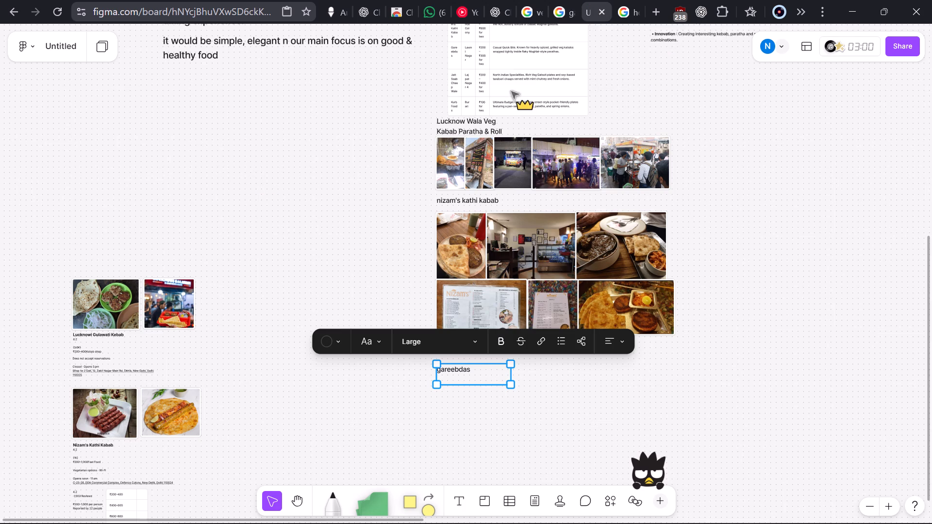
{"action": "scroll", "coordinate": [511, 91], "scroll_direction": "up", "scroll_amount": 1}
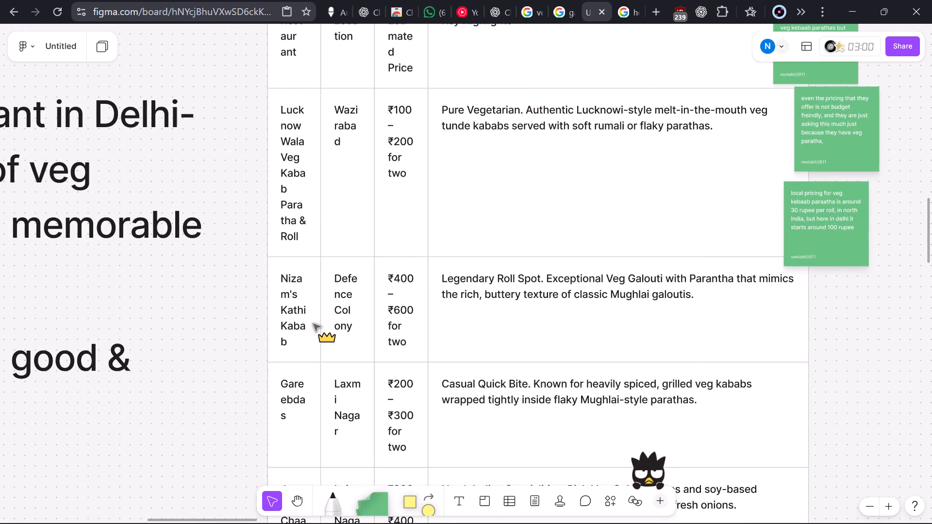
{"action": "scroll", "coordinate": [313, 323], "scroll_direction": "down", "scroll_amount": 1}
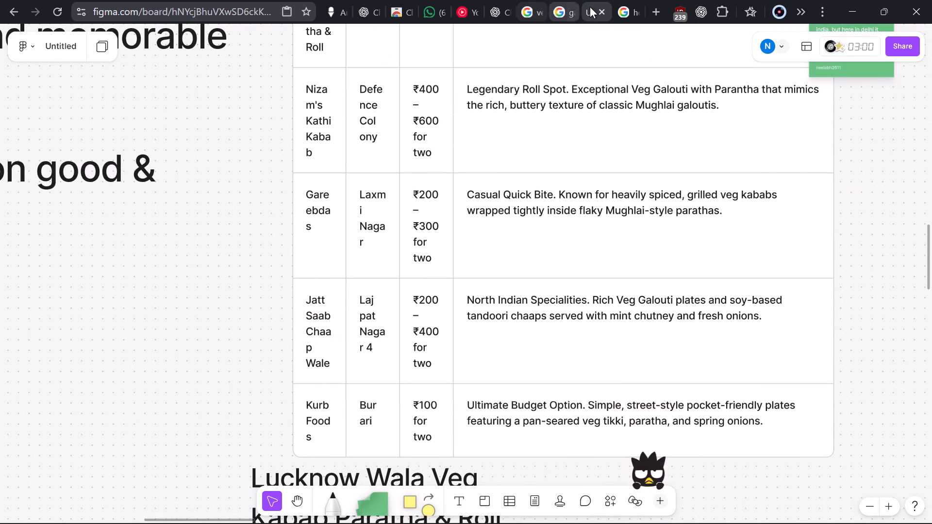
{"action": "left_click", "coordinate": [629, 6]}
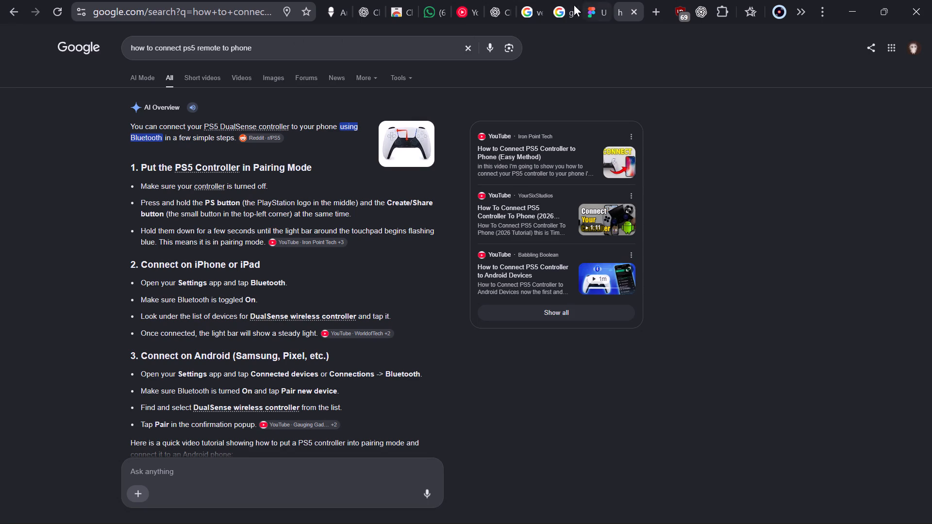
{"action": "left_click", "coordinate": [564, 11]}
{"action": "left_click_drag", "start_coordinate": [229, 45], "coordinate": [164, 51]}
{"action": "key", "text": "BackSpace"}
{"action": "key", "text": "BackSpace"}
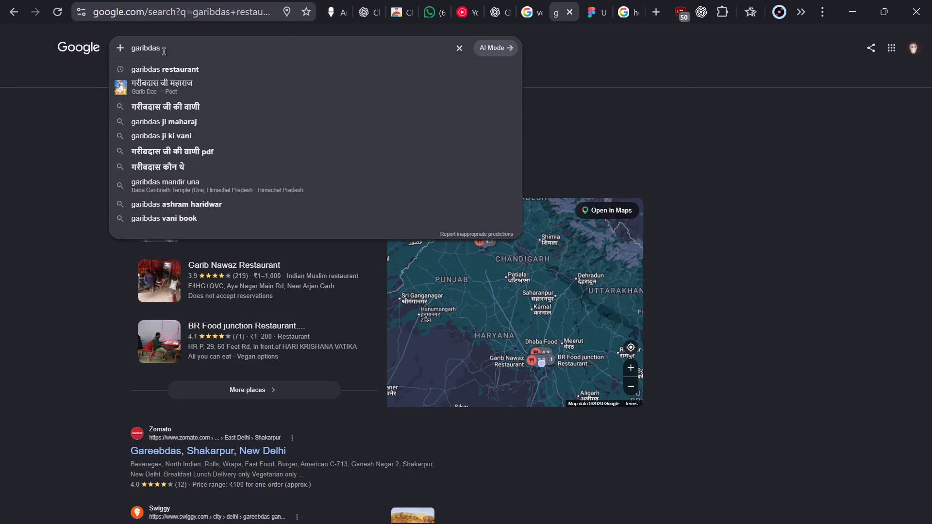
Search the web for "garibdas laxmi nagar" and look through the results for the Gareebdas eatery.
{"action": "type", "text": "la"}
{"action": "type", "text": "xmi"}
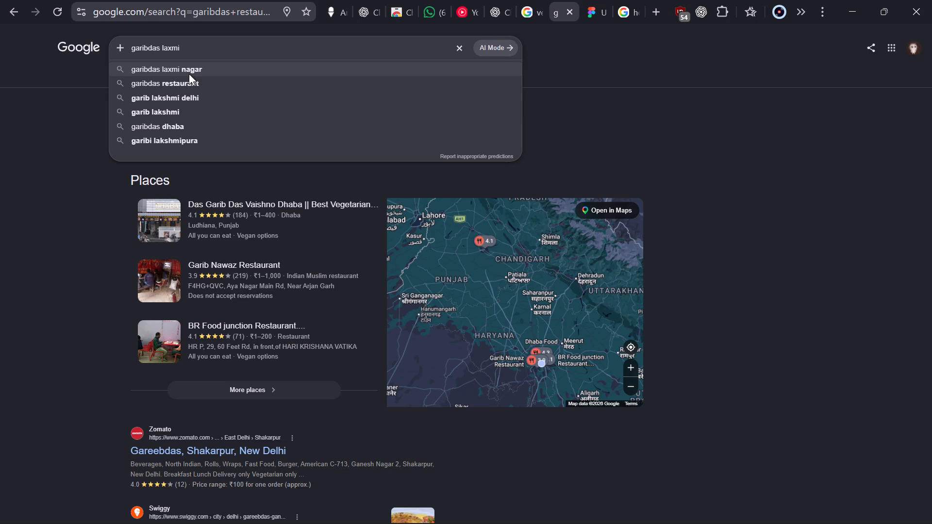
{"action": "left_click", "coordinate": [257, 65]}
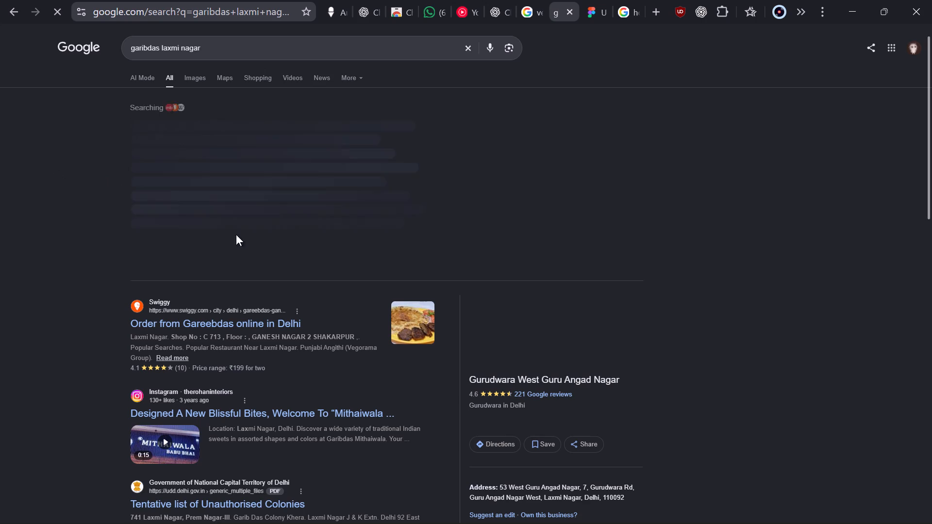
{"action": "scroll", "coordinate": [170, 237], "scroll_direction": "down", "scroll_amount": 2}
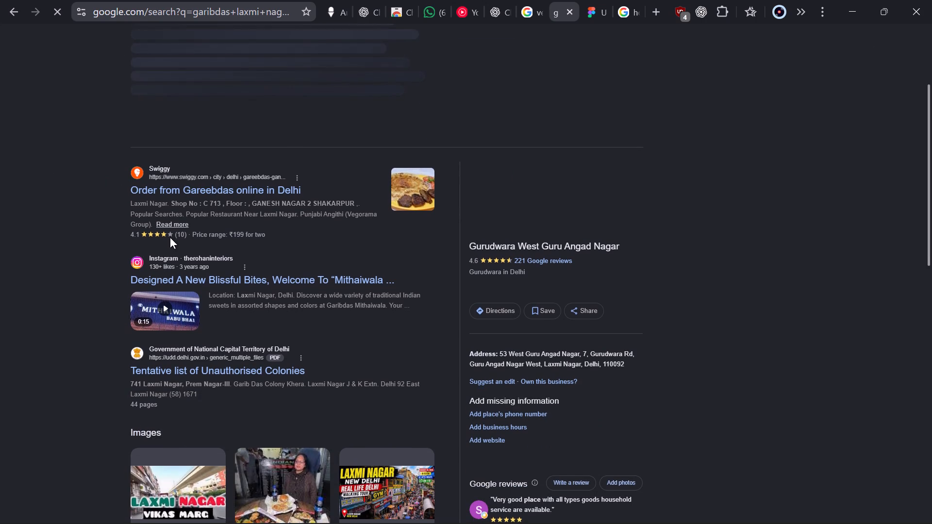
{"action": "scroll", "coordinate": [170, 237], "scroll_direction": "down", "scroll_amount": 3}
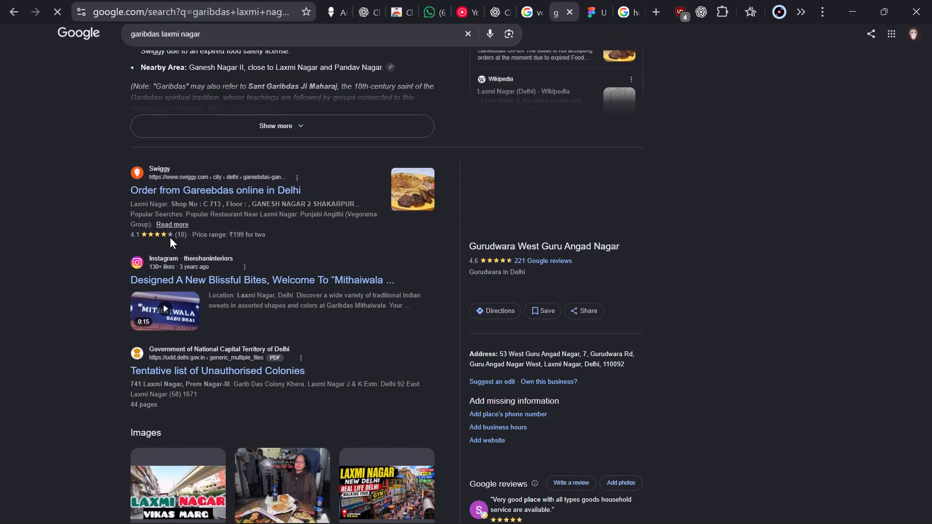
{"action": "scroll", "coordinate": [170, 237], "scroll_direction": "down", "scroll_amount": 1}
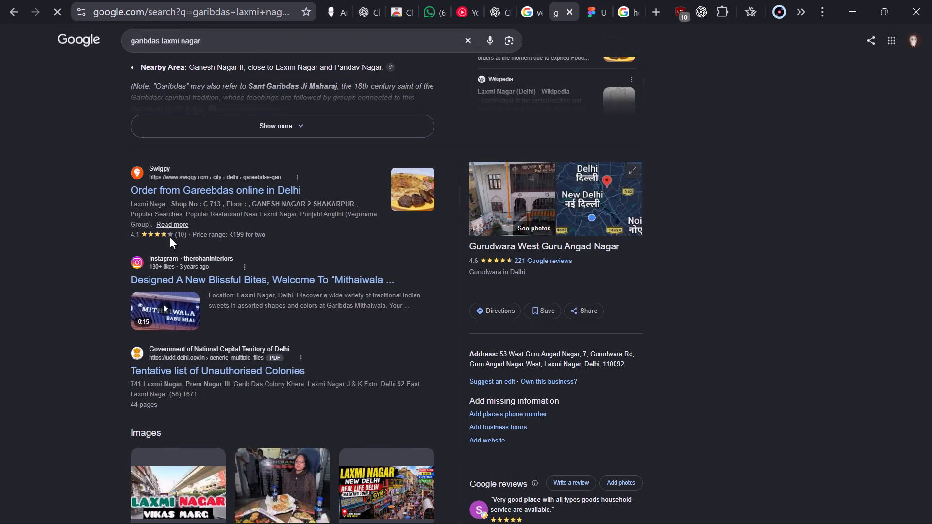
{"action": "scroll", "coordinate": [170, 237], "scroll_direction": "down", "scroll_amount": 1}
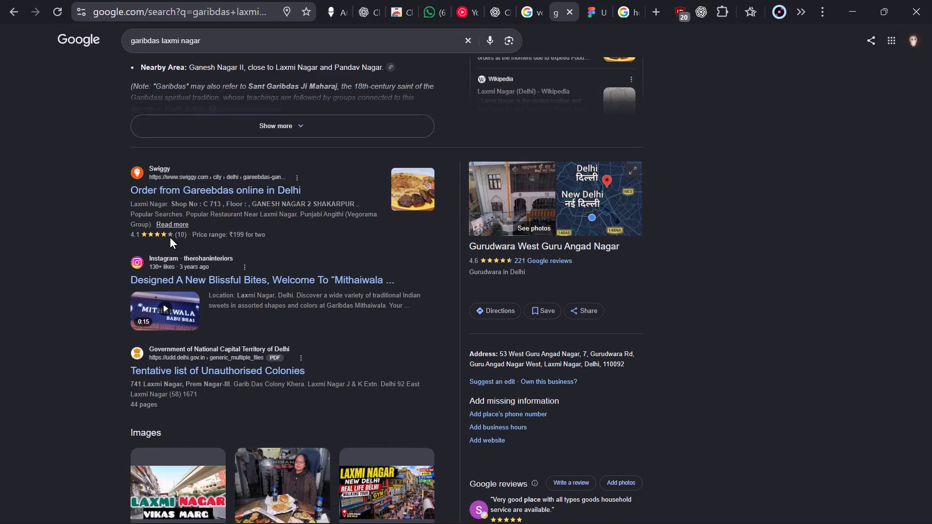
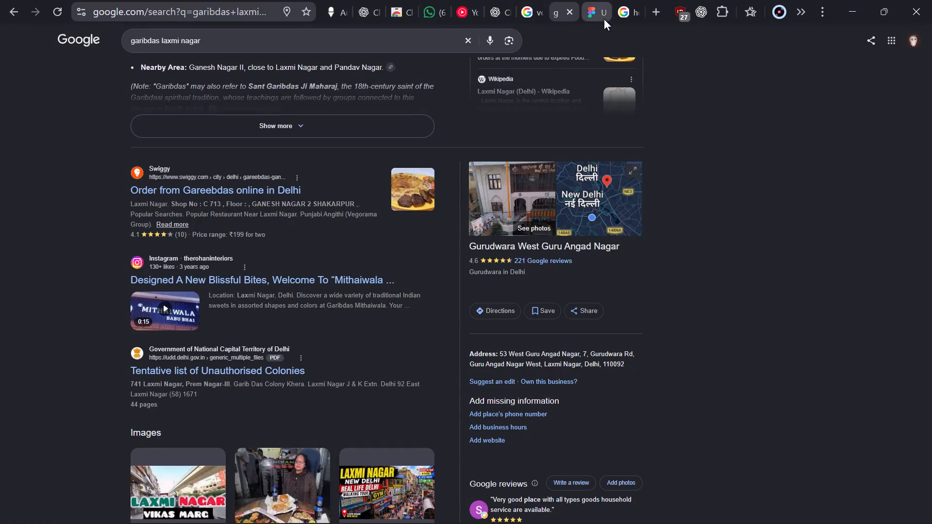
Switch back to the FigJam board and check the Gareebdas row in the restaurant table against the web search.
{"action": "left_click", "coordinate": [593, 14]}
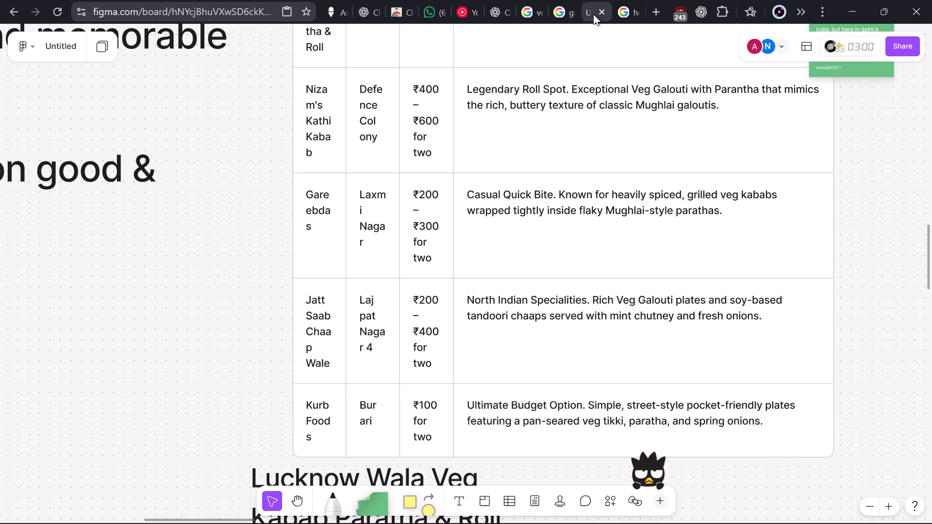
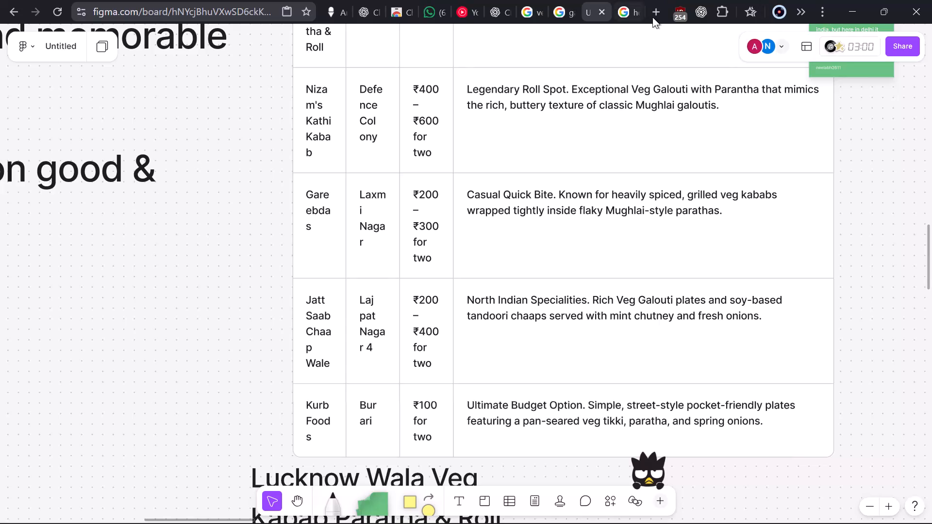
Search the web in a new tab for "chakallas meaning" and read through the word's definitions and common variations.
{"action": "left_click", "coordinate": [657, 16]}
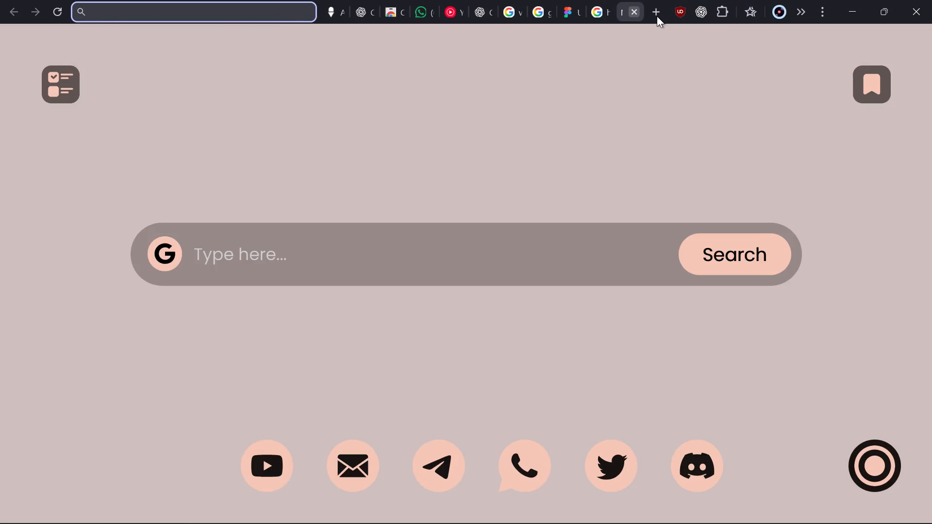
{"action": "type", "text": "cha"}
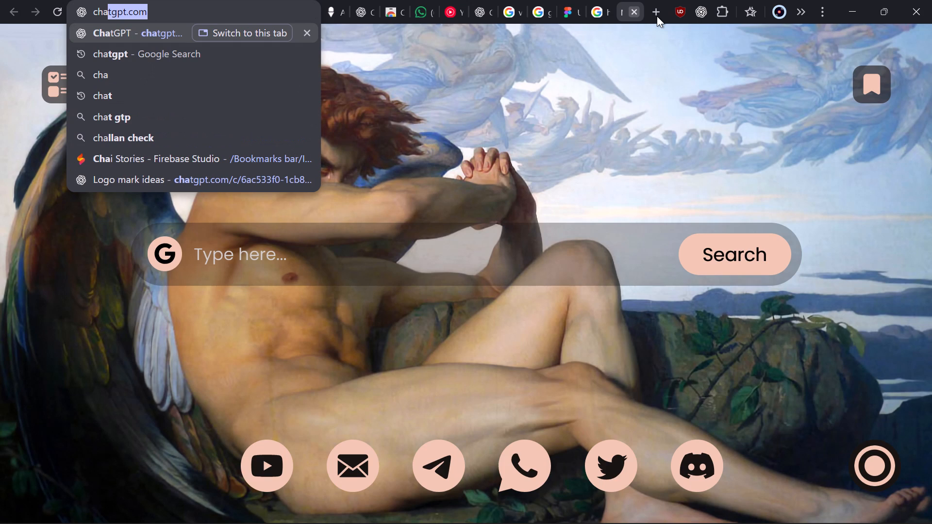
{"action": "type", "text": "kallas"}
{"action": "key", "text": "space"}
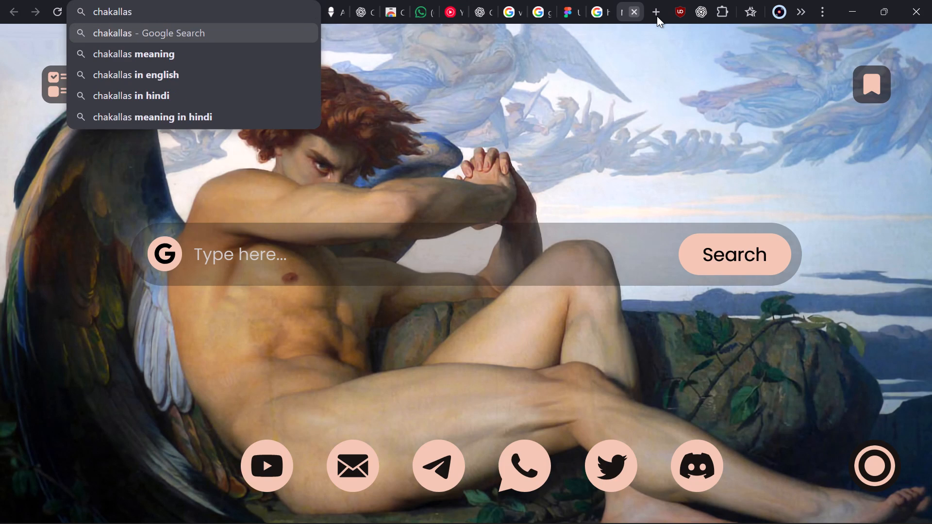
{"action": "left_click", "coordinate": [240, 58]}
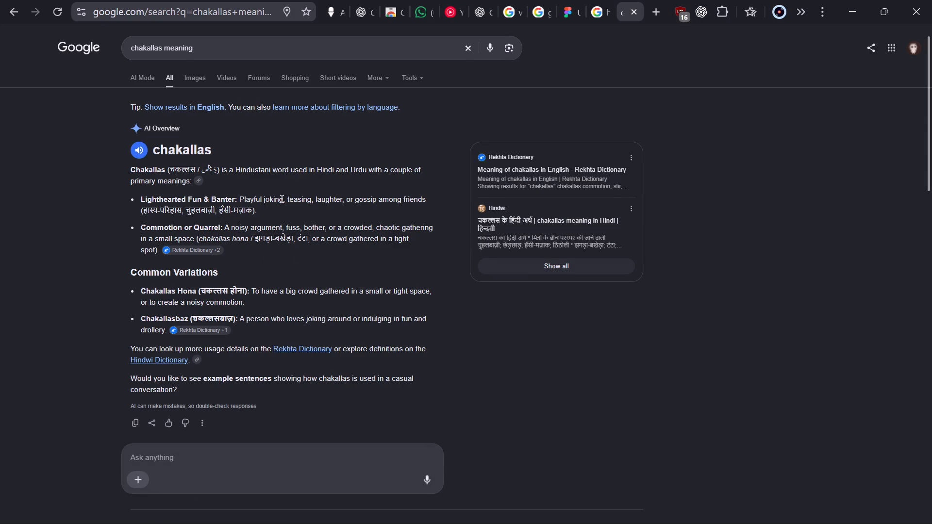
{"action": "scroll", "coordinate": [282, 199], "scroll_direction": "down", "scroll_amount": 1}
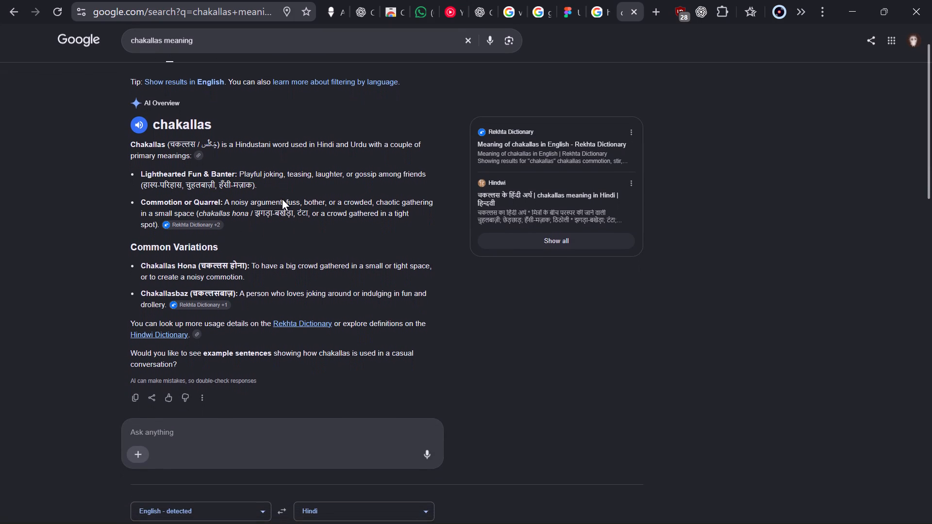
{"action": "scroll", "coordinate": [282, 199], "scroll_direction": "down", "scroll_amount": 2}
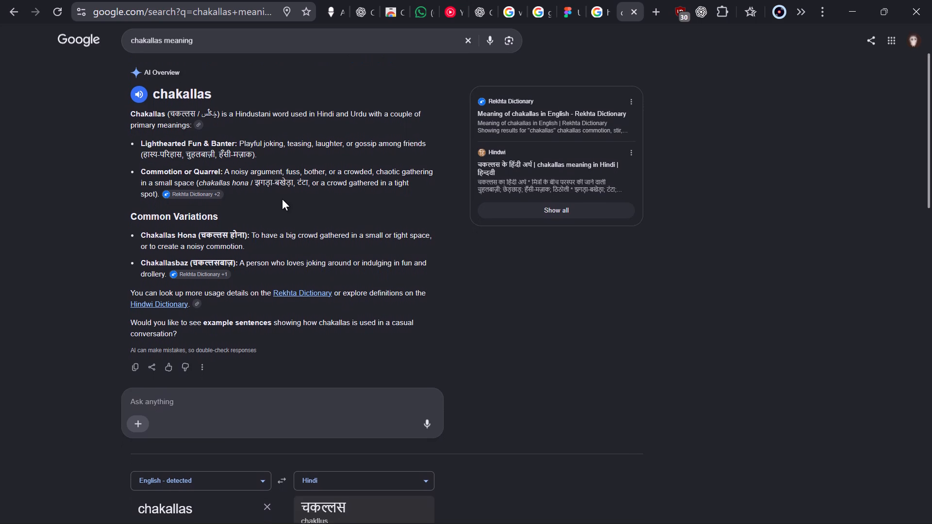
{"action": "scroll", "coordinate": [282, 199], "scroll_direction": "down", "scroll_amount": 1}
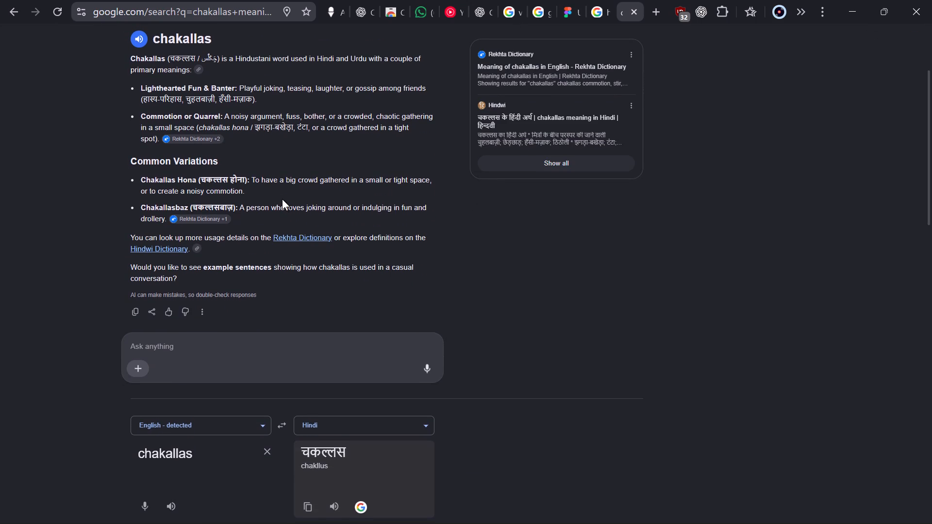